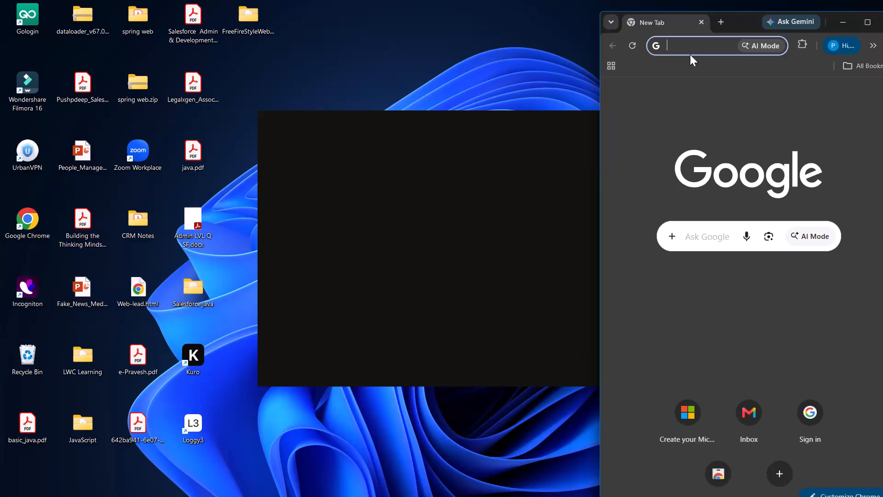
Open canva.com in the new browser tab and maximize the browser window.
key("b")
key("BackSpace")
key("m")
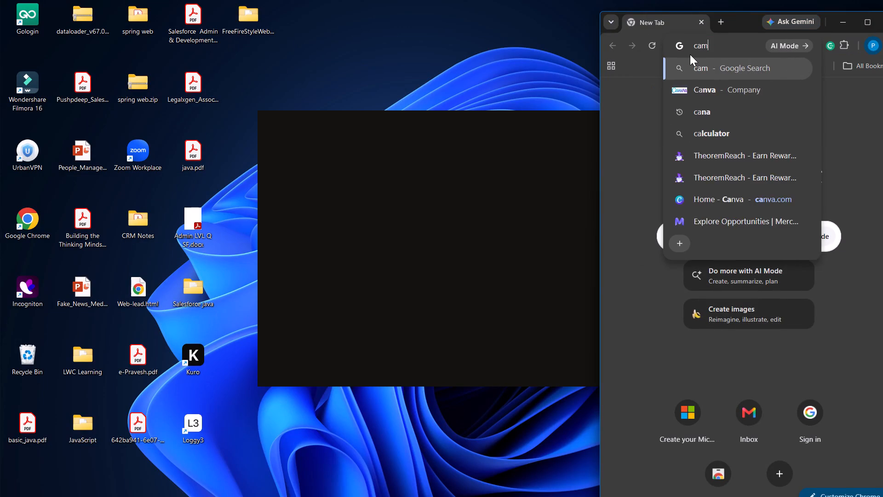
key("BackSpace")
key("n")
key("Return")
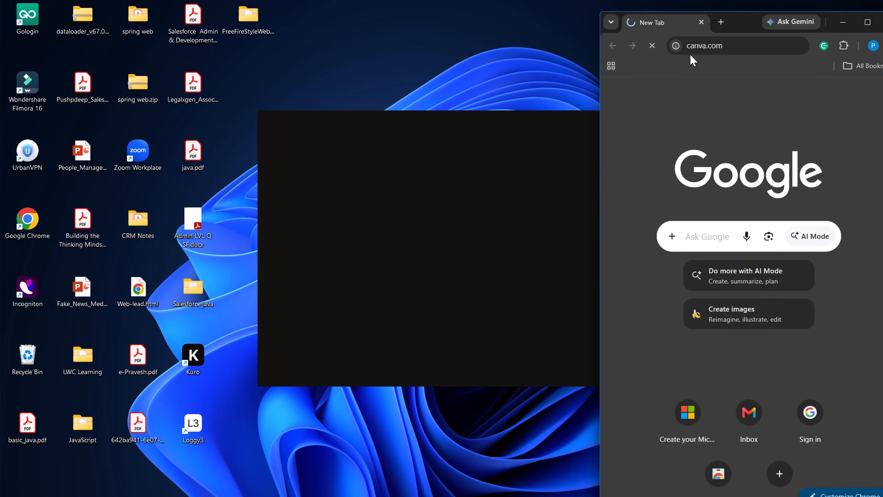
left_click(871, 25)
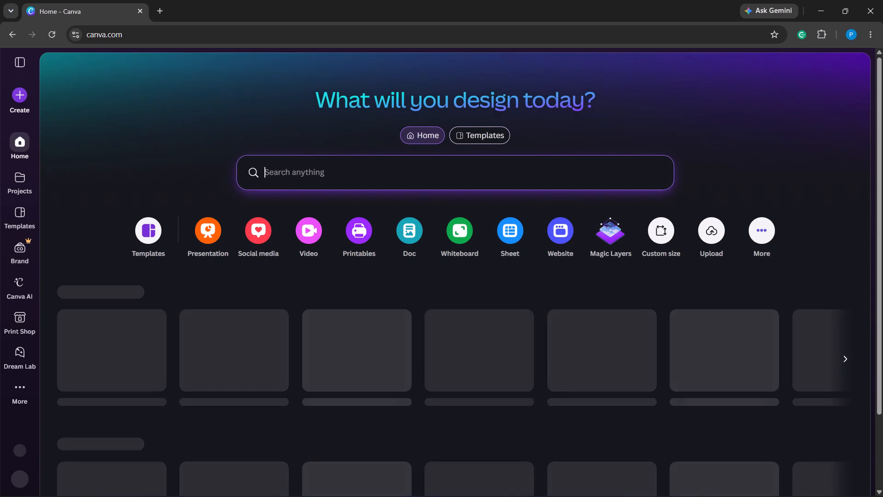
Look through the recent designs and the suggested templates on the Canva home page.
scroll(233, 331, "down", 4)
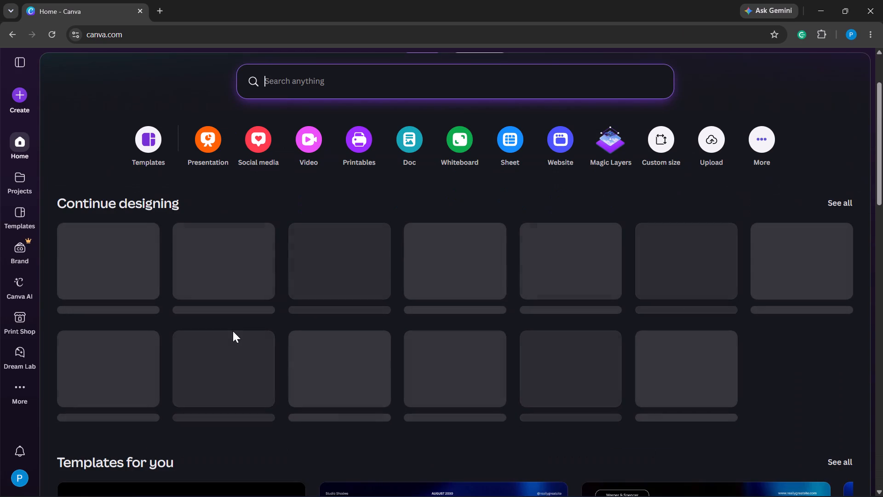
scroll(233, 331, "down", 2)
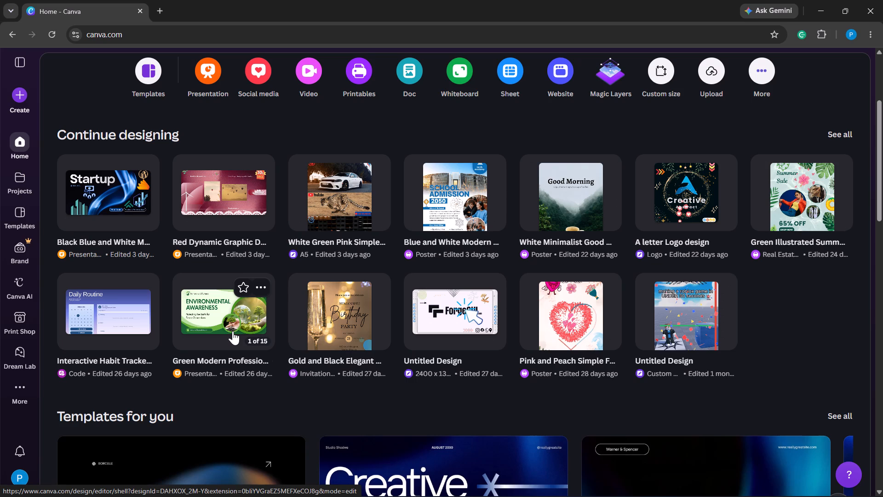
scroll(233, 331, "down", 3)
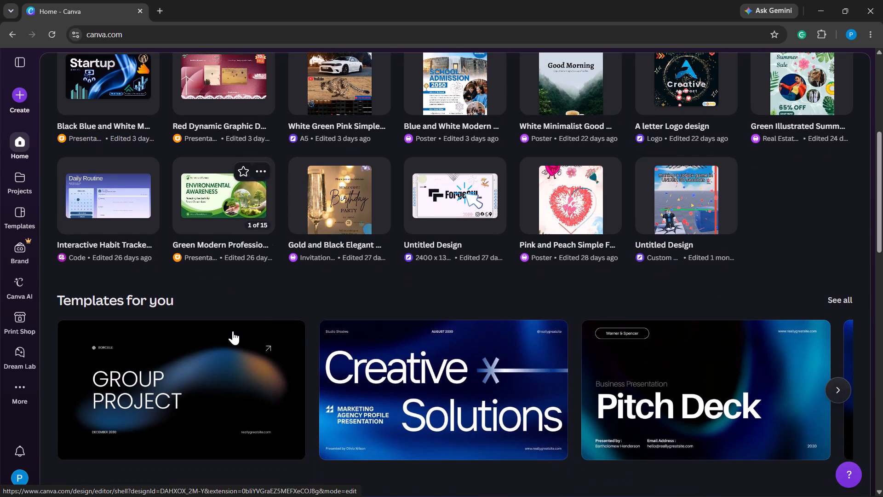
scroll(233, 331, "down", 3)
scroll(233, 331, "up", 7)
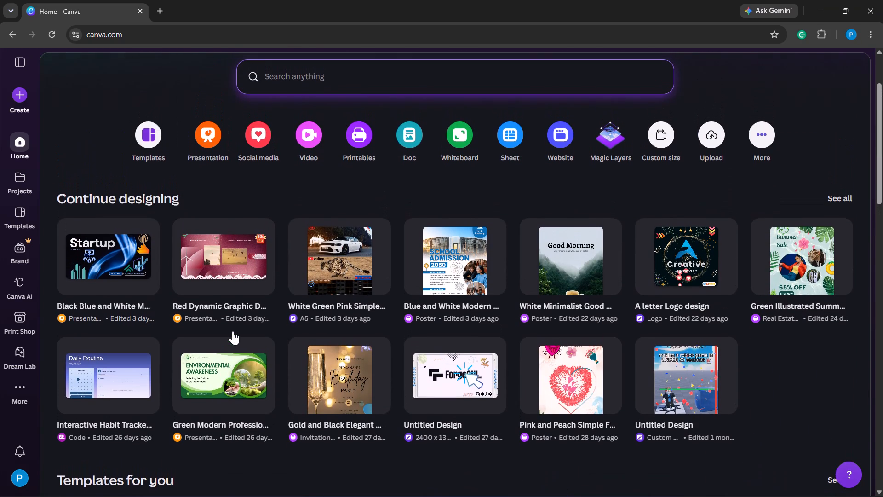
scroll(233, 331, "down", 1)
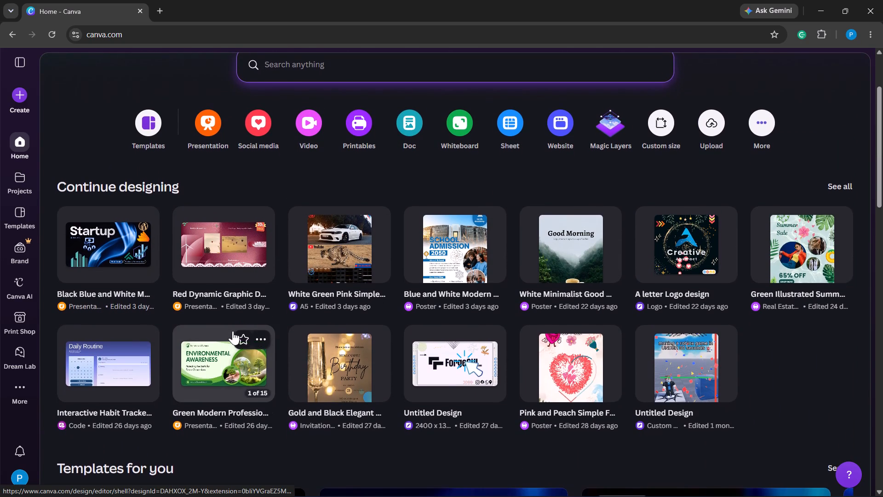
scroll(233, 331, "down", 1)
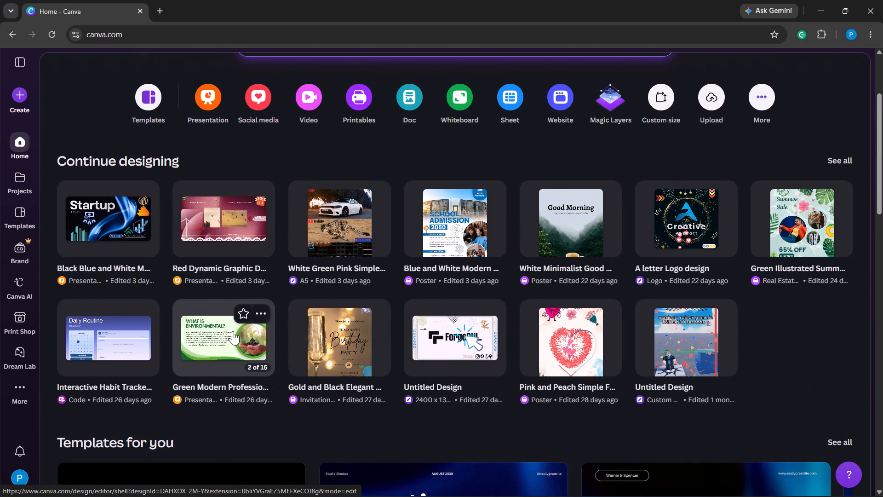
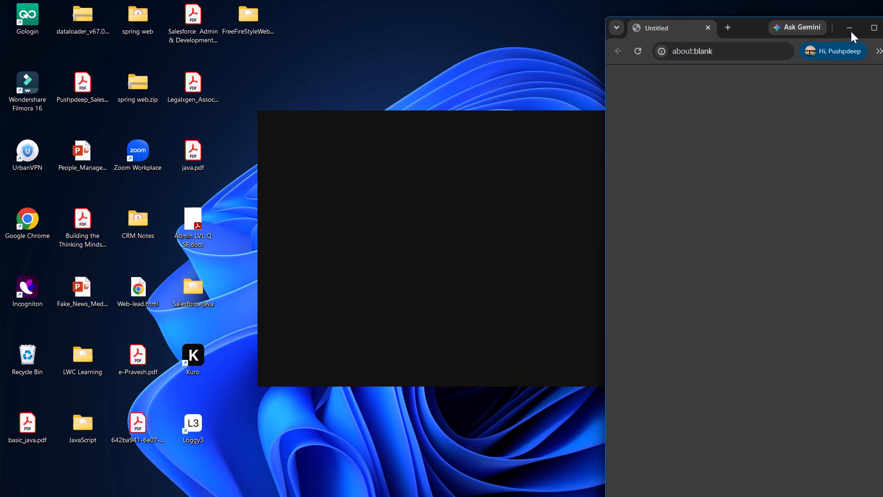
Maximize the browser window and open canva.com.
left_click(866, 26)
left_click(80, 33)
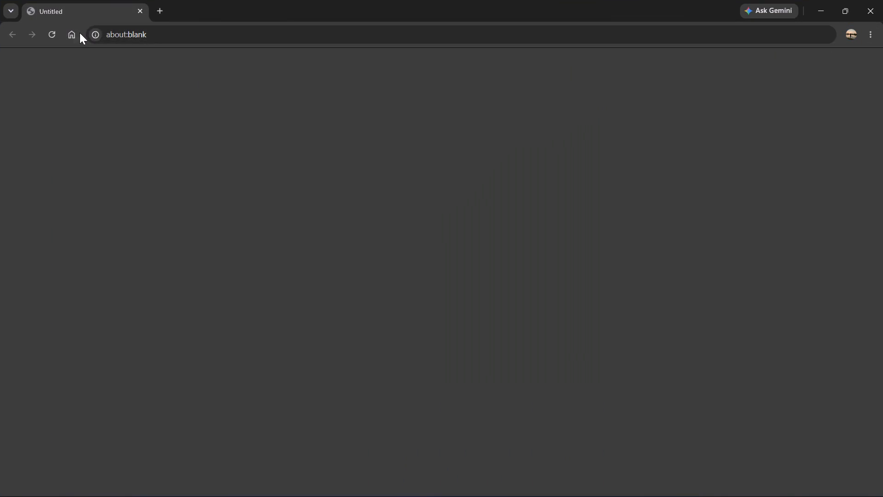
type("ca")
key("Return")
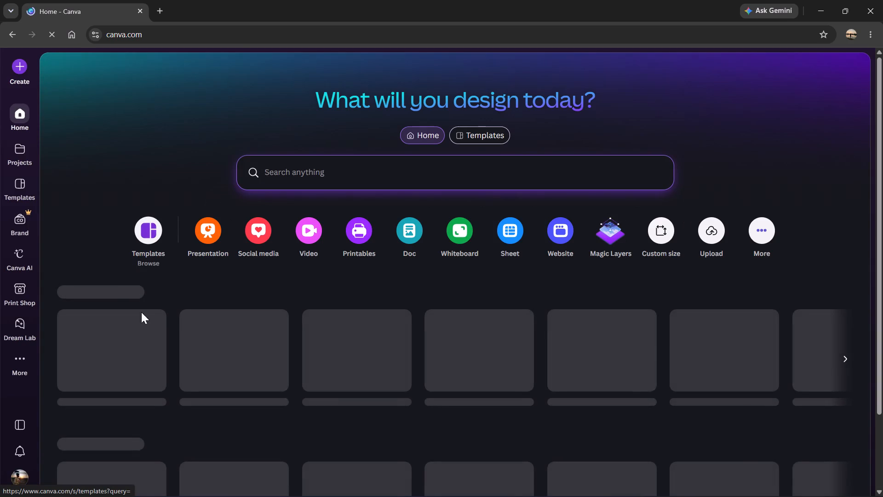
Open the recent design "Green and Black Simple Food Recipe YouTube Thumbnail" from the Canva home page.
scroll(141, 362, "down", 3)
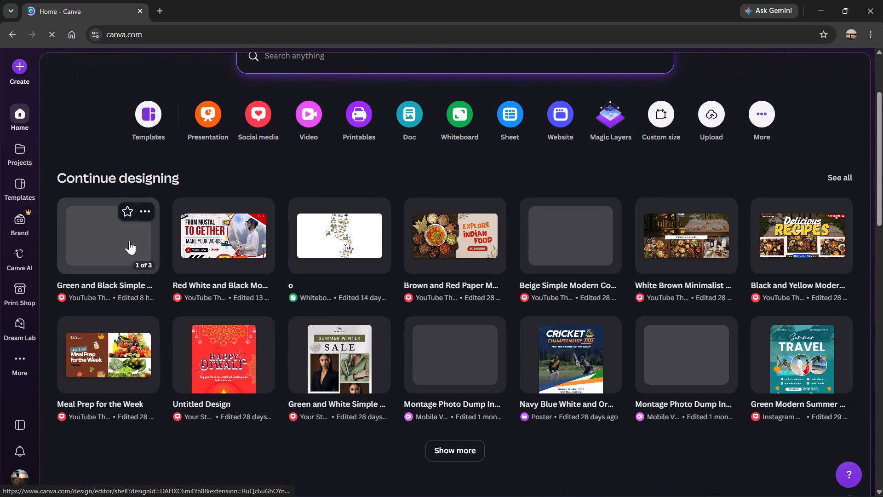
left_click(117, 256)
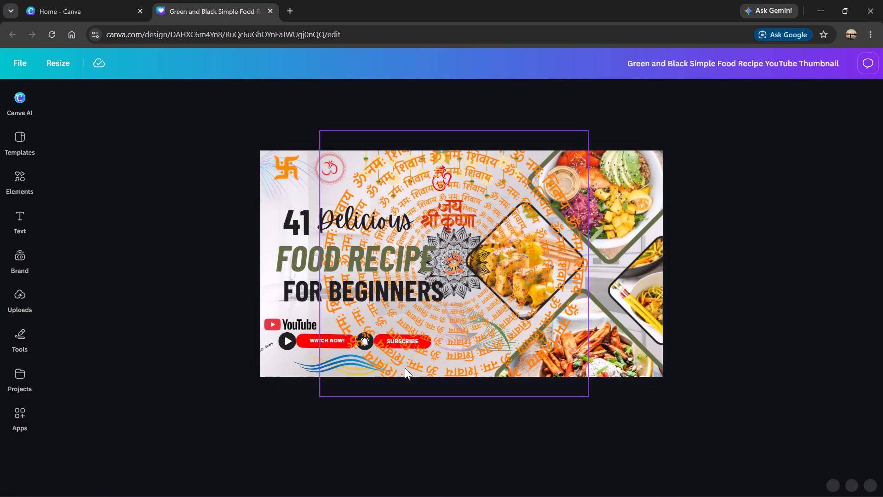
On blank page 3, add the golden Om sunburst from the recently used elements, enlarge it and centre it on the page.
left_click(405, 441)
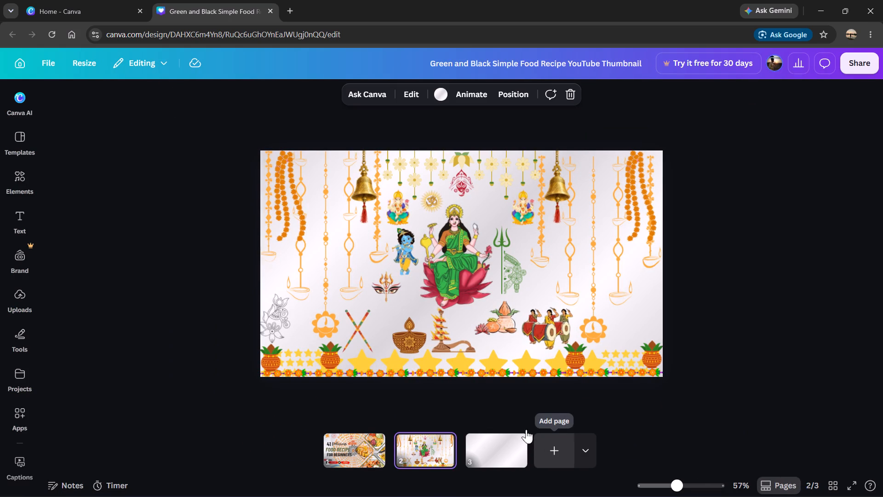
left_click(481, 456)
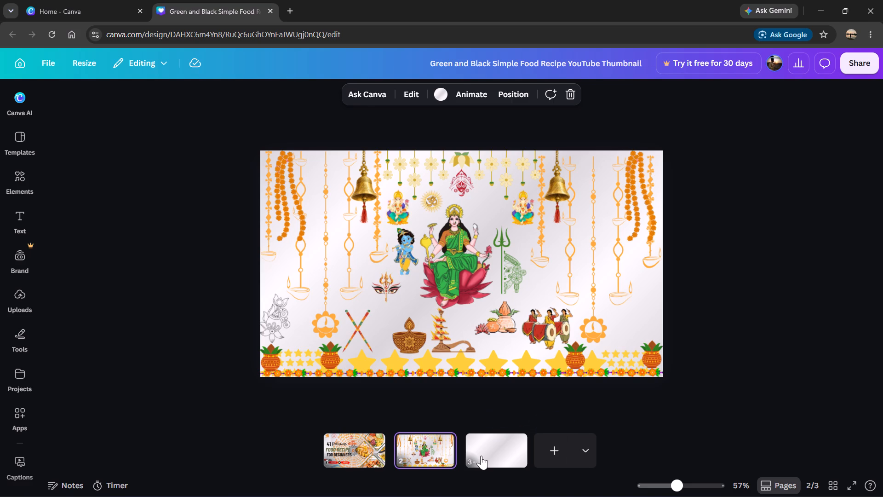
left_click(15, 187)
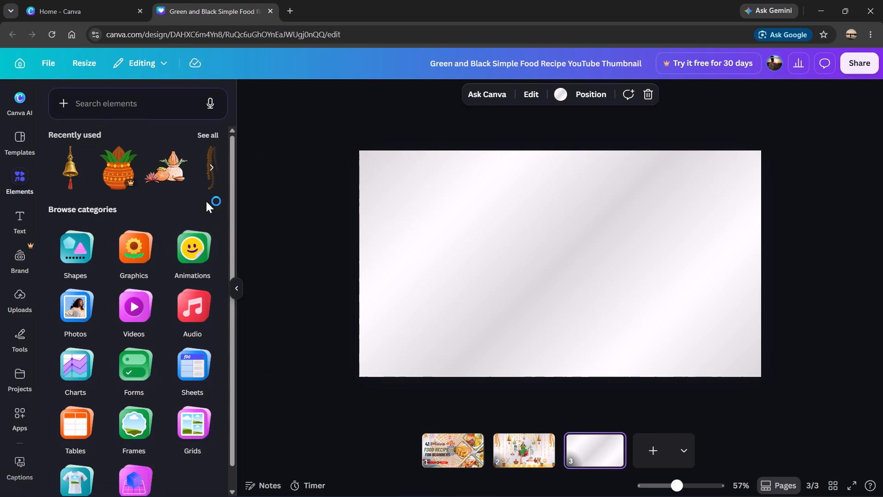
left_click(205, 136)
scroll(138, 280, "down", 2)
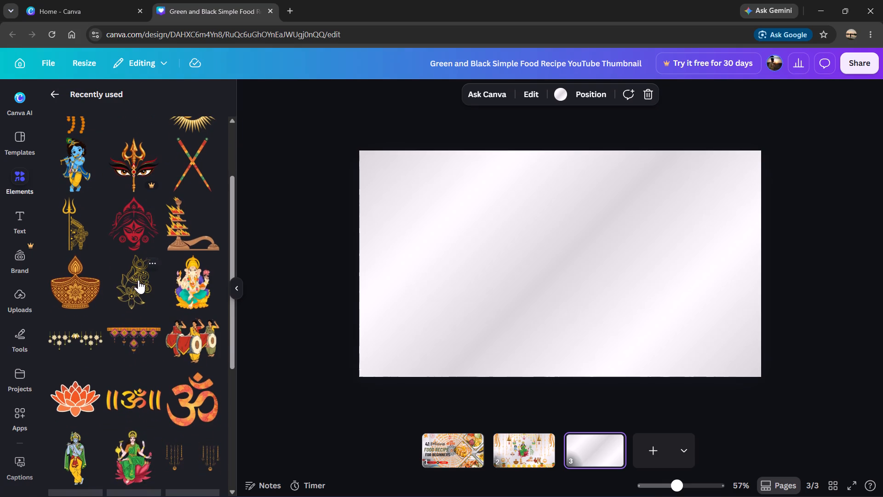
scroll(138, 280, "up", 2)
left_click(186, 212)
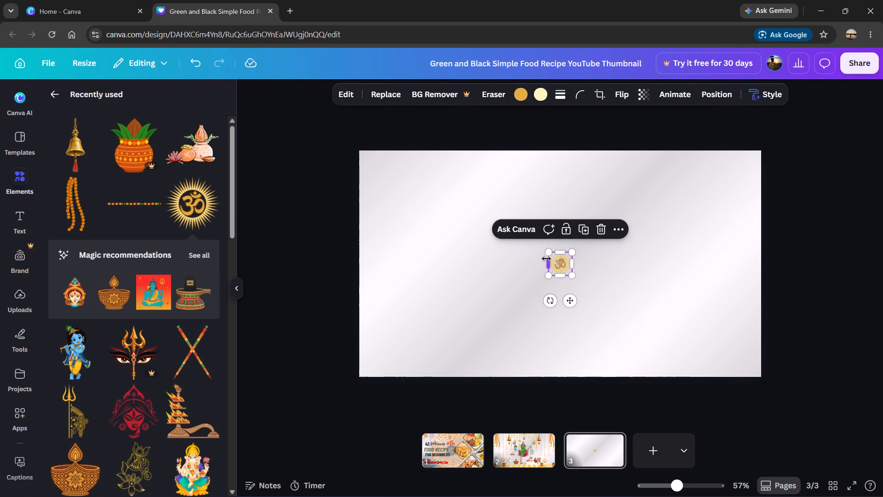
left_click_drag(546, 252, 455, 184)
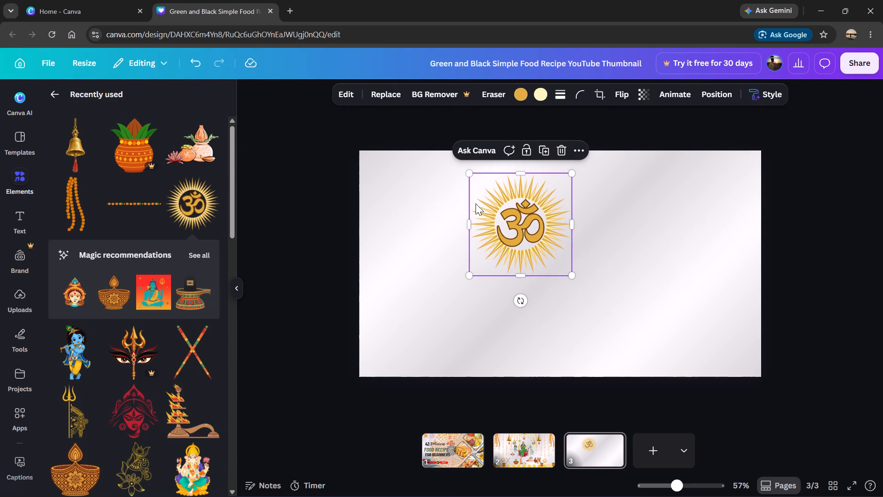
left_click_drag(539, 265, 568, 292)
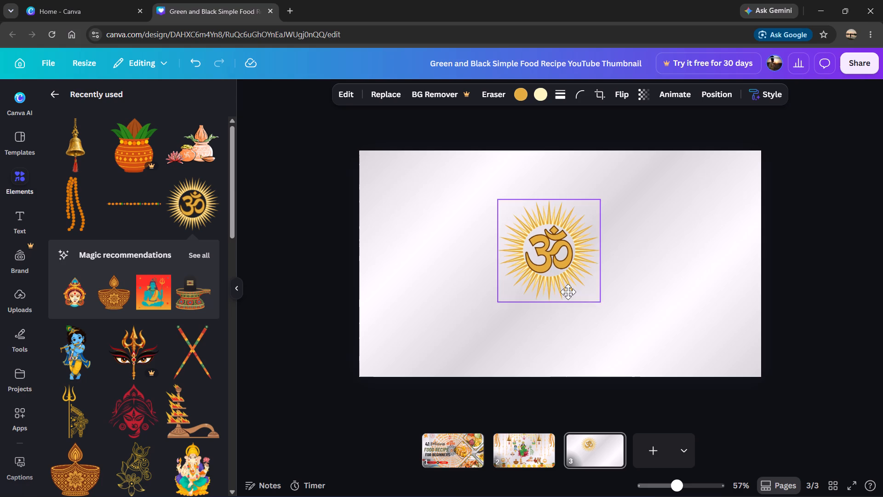
left_click_drag(568, 292, 570, 310)
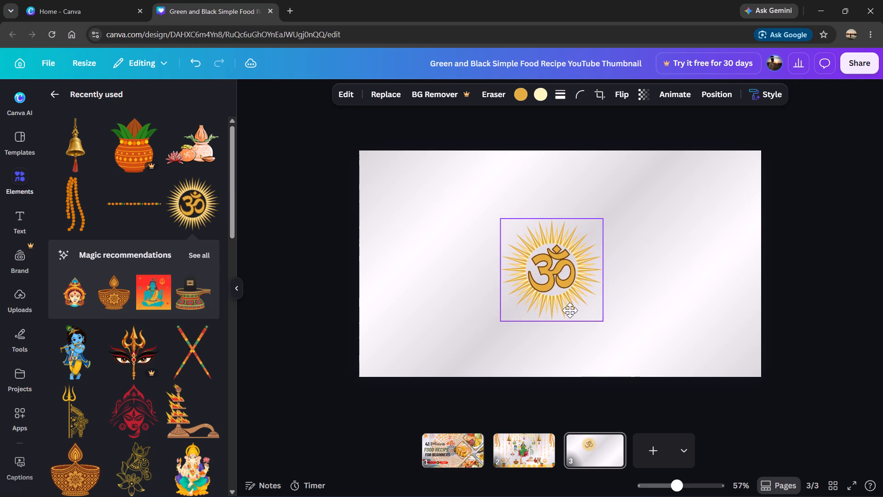
left_click_drag(570, 310, 574, 308)
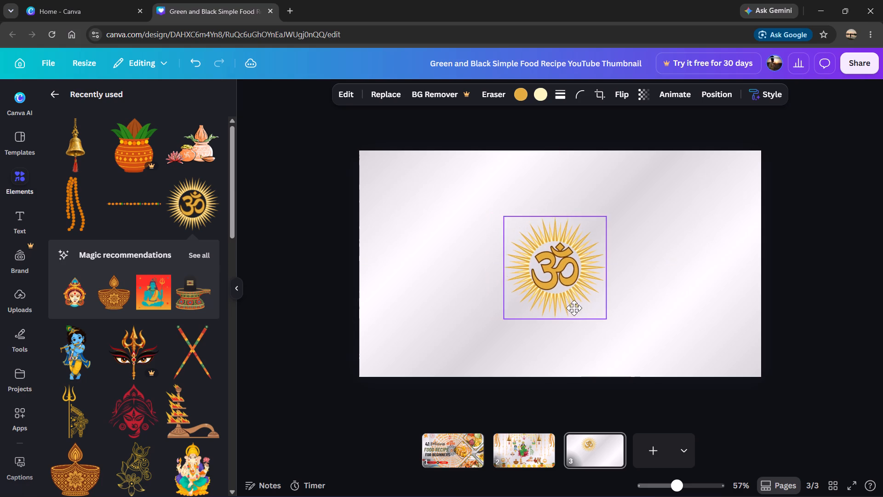
left_click_drag(574, 308, 582, 311)
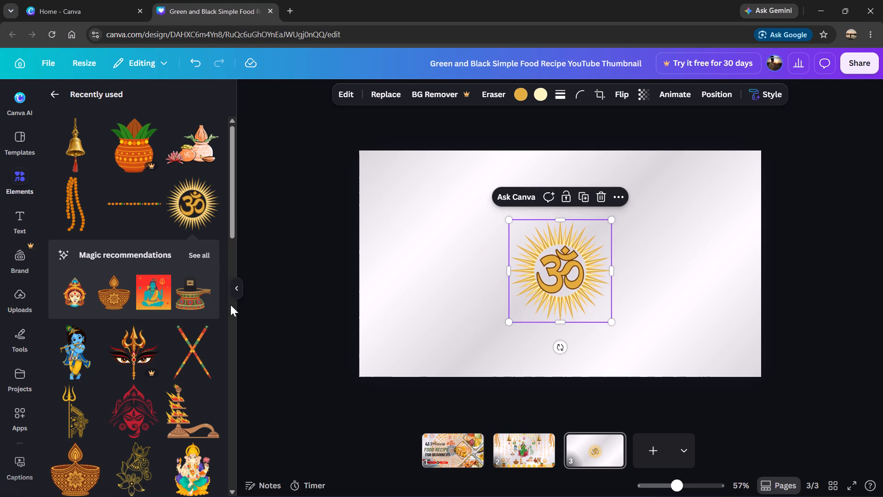
Add the recommended red-orange square Shiva graphic, shrink it and centre it over the Om sunburst.
left_click(149, 301)
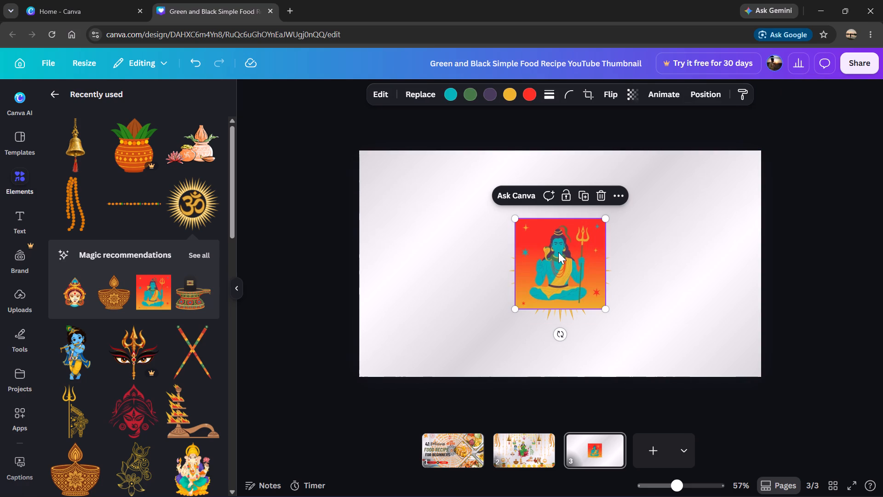
left_click_drag(608, 217, 586, 250)
left_click_drag(543, 283, 561, 281)
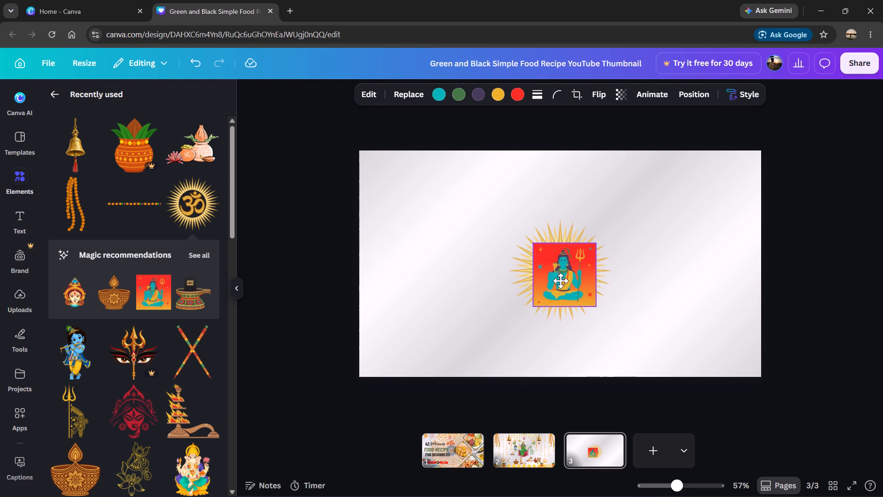
left_click_drag(561, 281, 561, 282)
left_click_drag(561, 282, 559, 277)
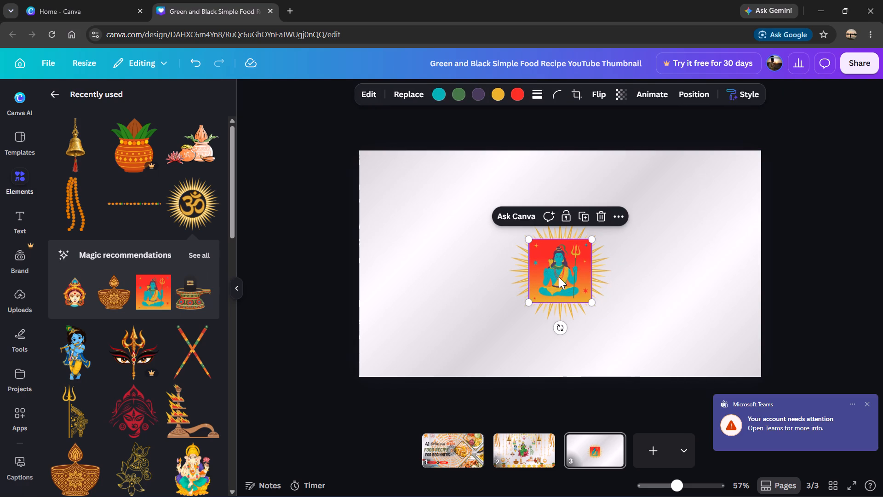
Add the recommended Shivling graphic, shrink it and place it at the page's bottom edge, left of centre.
left_click(184, 300)
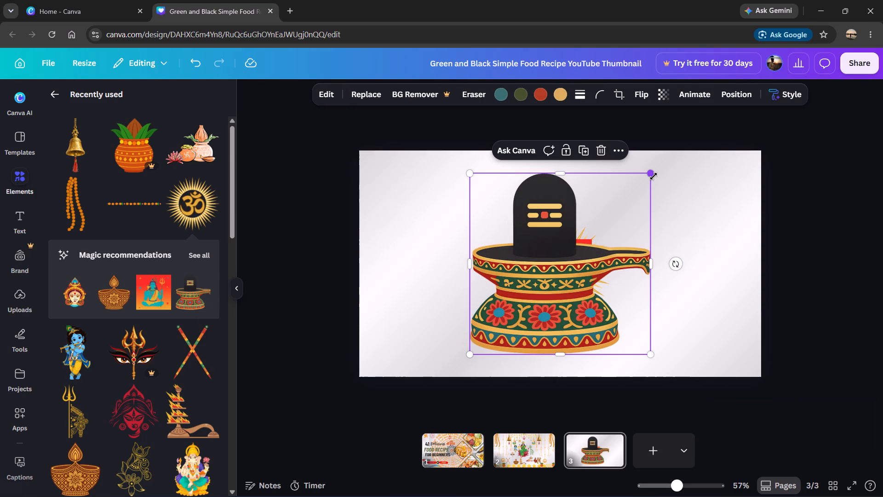
left_click_drag(653, 176, 613, 226)
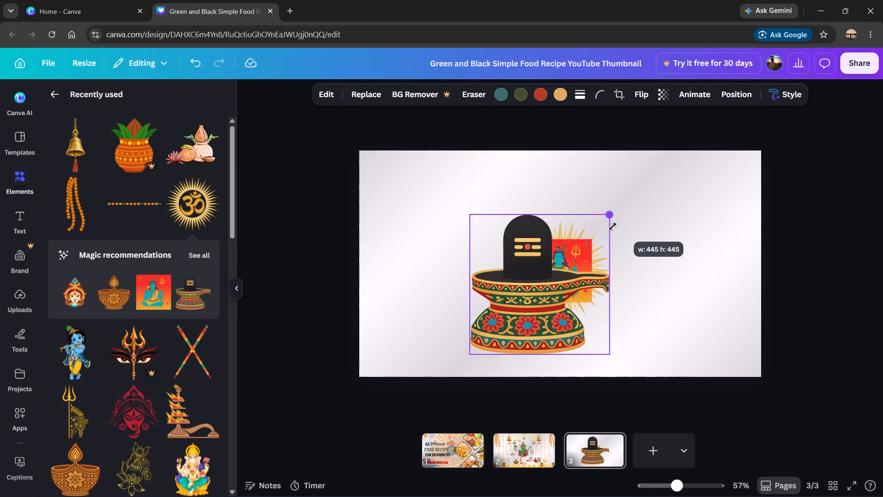
left_click_drag(613, 226, 518, 315)
left_click_drag(484, 329, 478, 294)
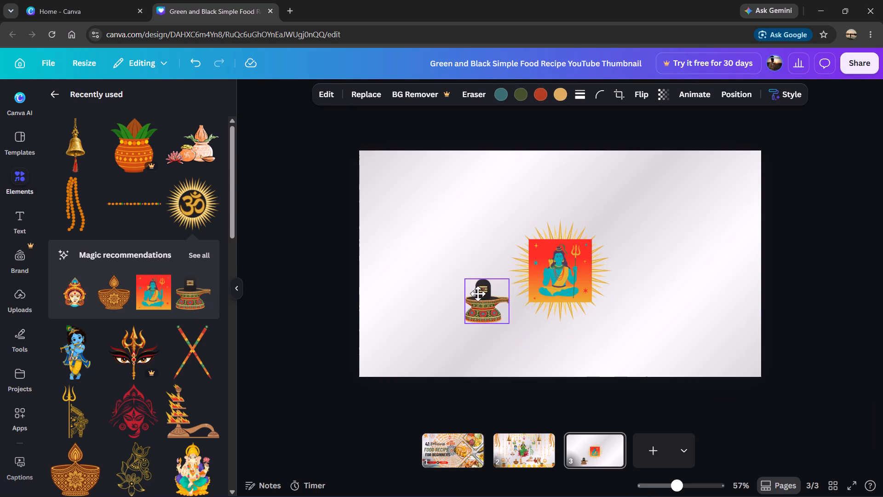
left_click_drag(478, 294, 476, 353)
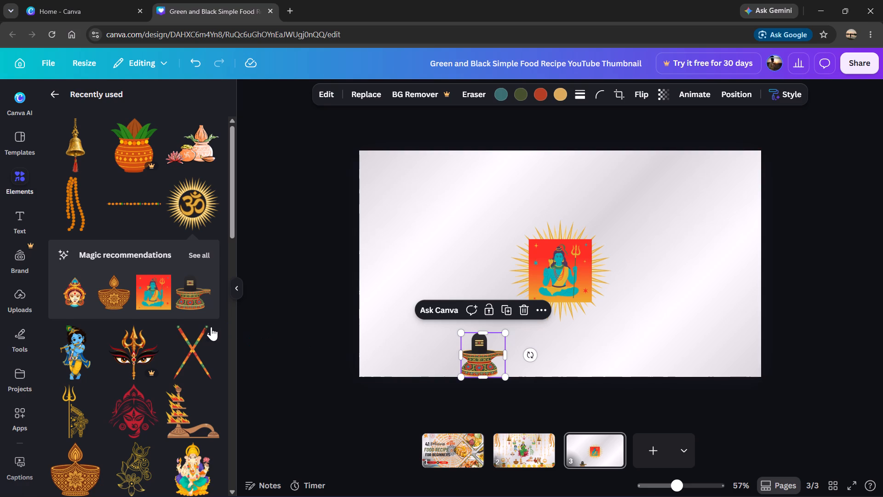
From the full magic recommendations, add the paired Ganesha heads graphic, shrink it and centre it at the page's top edge above Shiva.
scroll(211, 327, "down", 1)
left_click(202, 231)
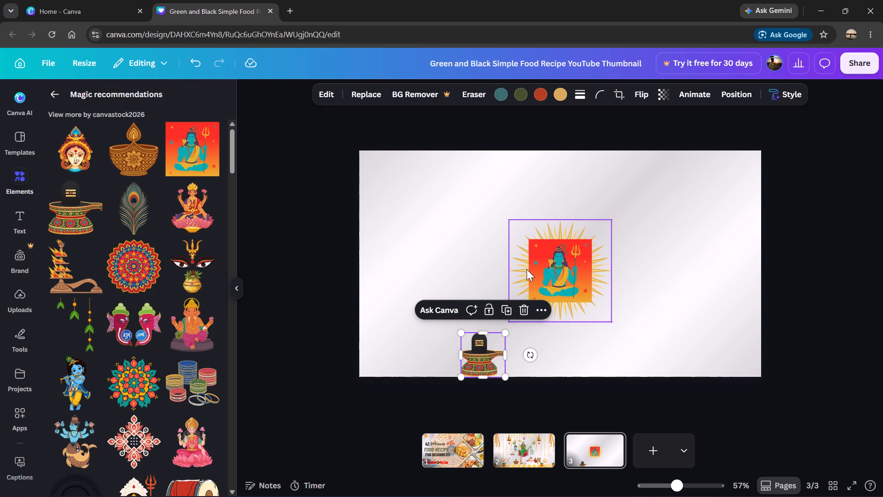
left_click(555, 272)
left_click(126, 329)
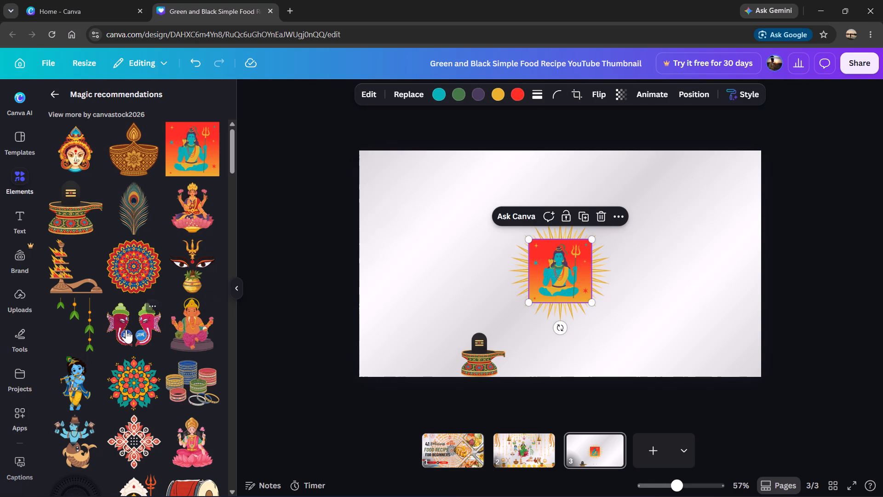
left_click_drag(624, 281, 512, 253)
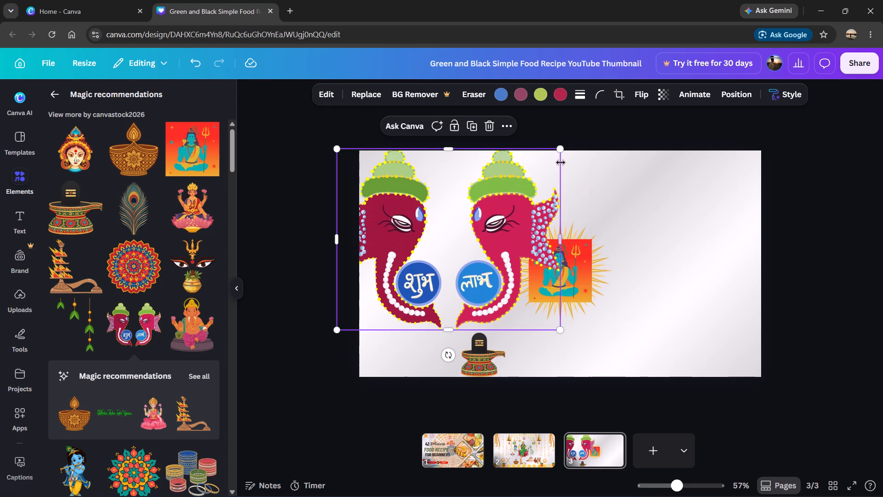
left_click_drag(559, 152, 462, 311)
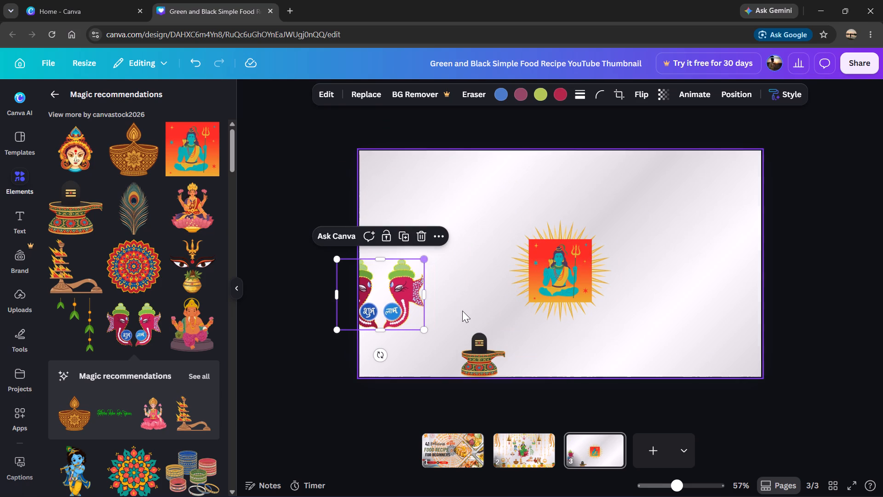
left_click_drag(385, 286, 562, 173)
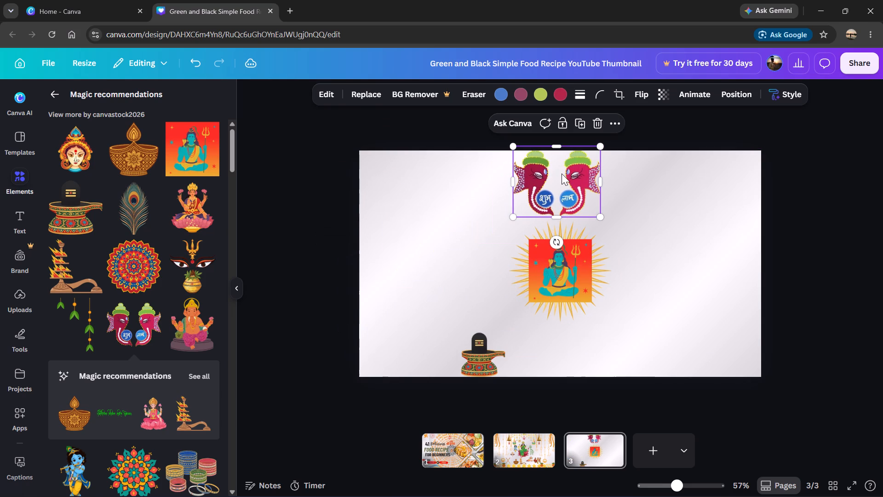
left_click_drag(596, 147, 583, 185)
left_click_drag(535, 203, 548, 197)
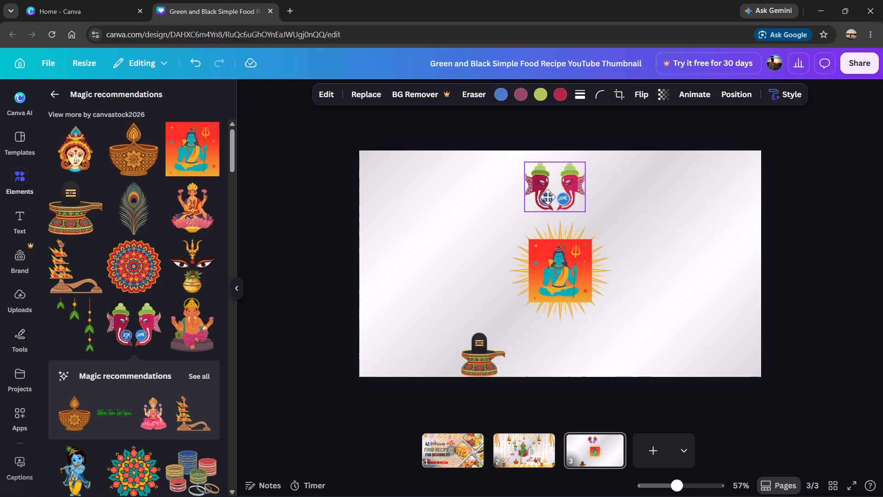
left_click_drag(548, 197, 550, 187)
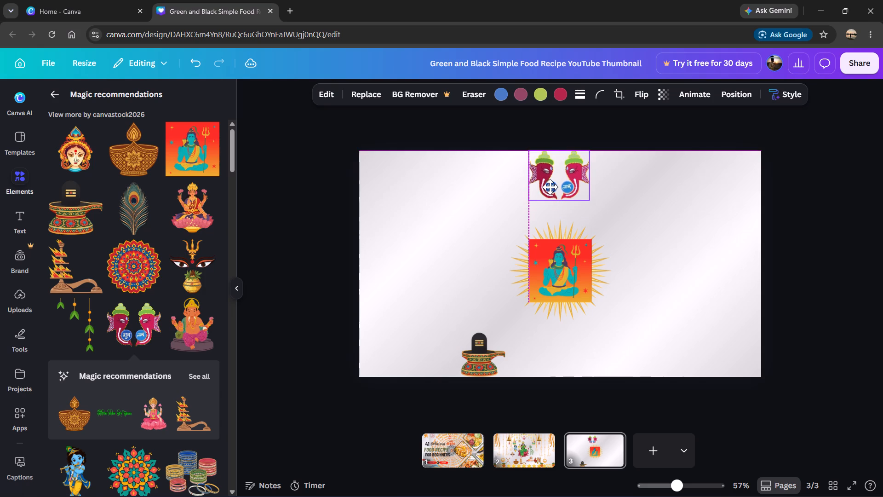
left_click_drag(550, 187, 552, 180)
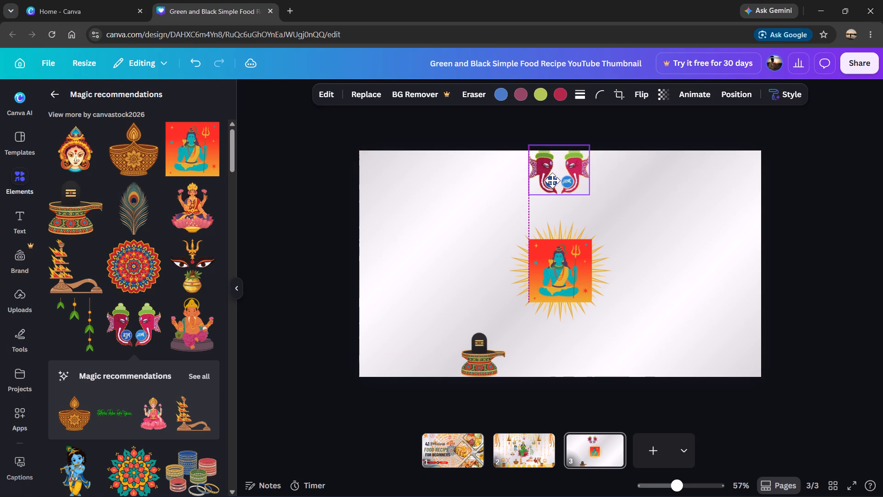
left_click_drag(552, 180, 553, 185)
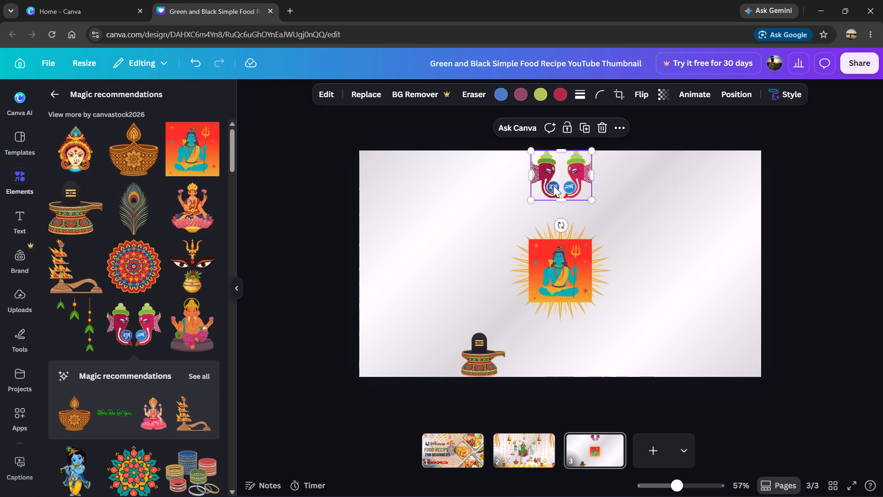
left_click(445, 128)
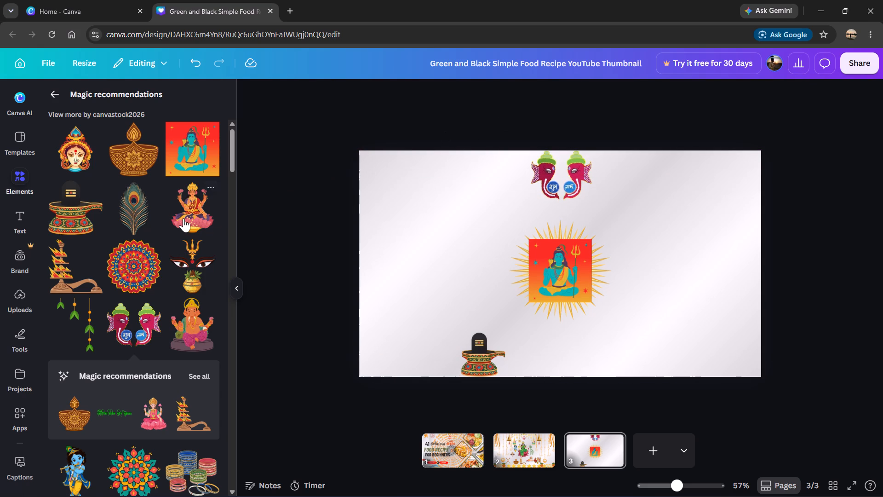
From the Ganesha heads' full recommendations, add the flaming aarti lamp and place it at the page's bottom edge, right of the Shivling.
scroll(183, 218, "down", 1)
scroll(177, 287, "down", 2)
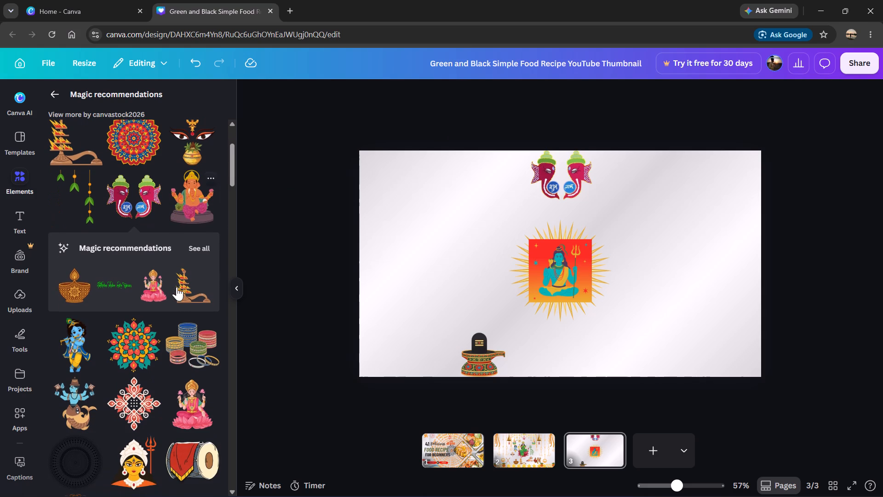
left_click(197, 248)
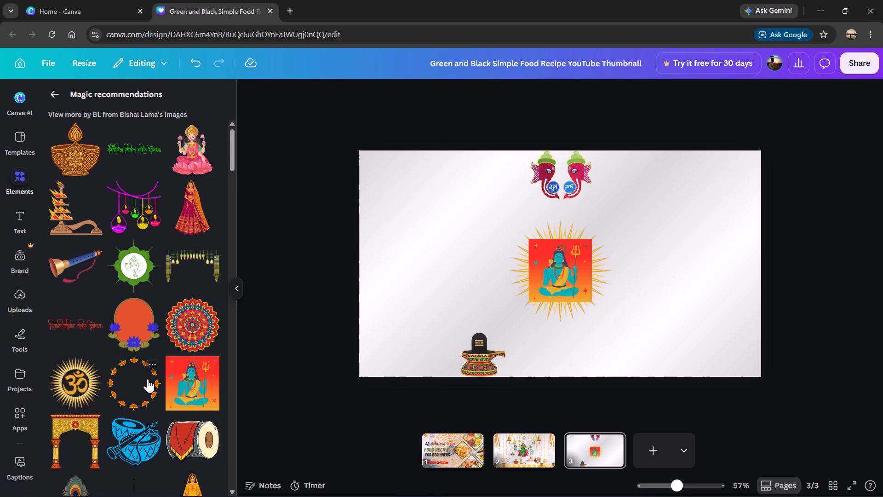
left_click(79, 205)
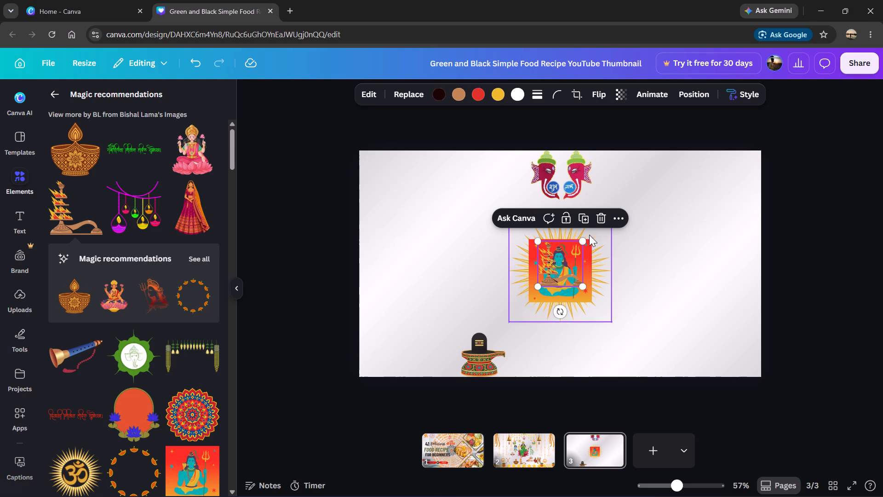
left_click_drag(552, 268, 537, 360)
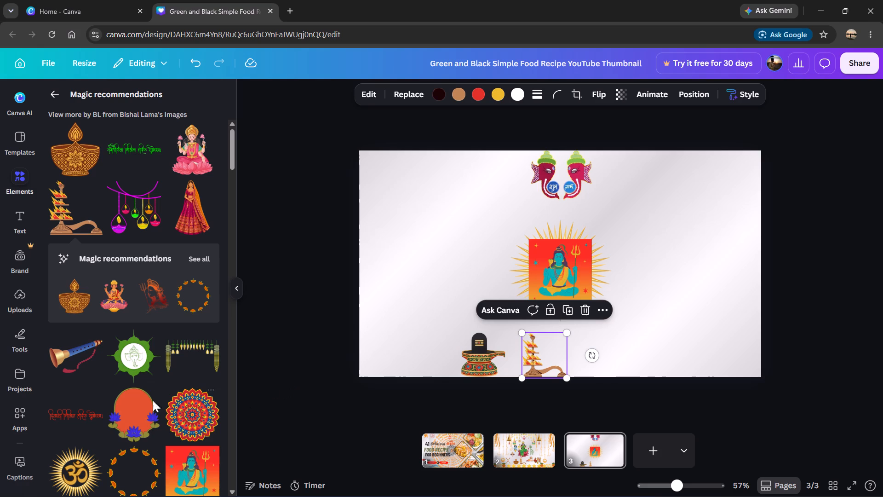
Add the recommended hanging leaf-and-flower toran with side garlands and move it to the page's upper-left area, clear of Shiva.
scroll(147, 400, "down", 1)
left_click(177, 310)
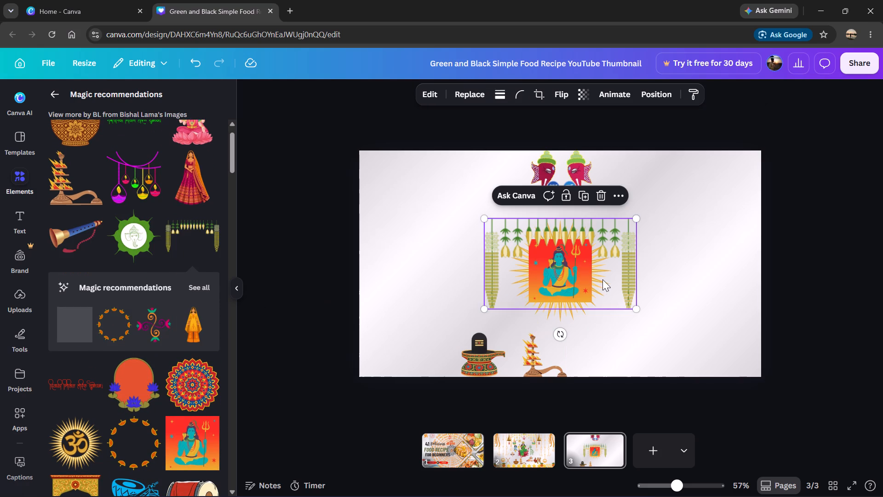
left_click_drag(602, 279, 505, 239)
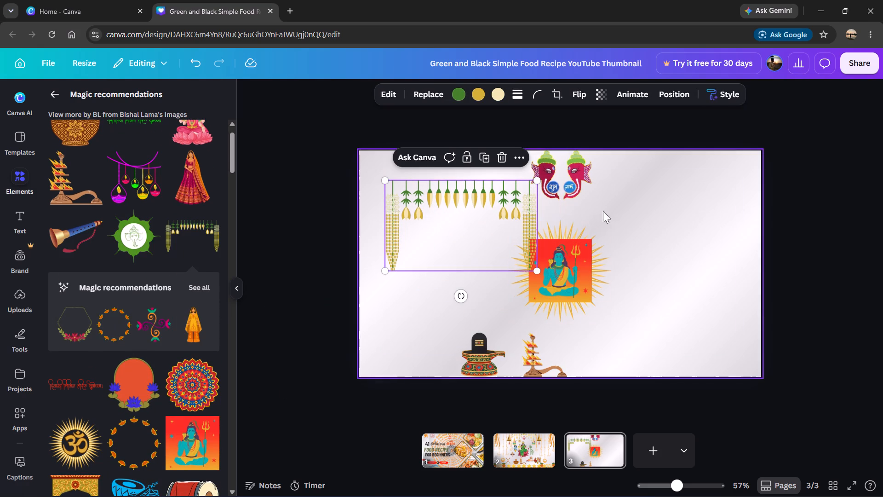
Move the paired Ganesha heads from the page's top edge to the open area right of and slightly below Shiva.
left_click_drag(568, 185, 669, 324)
Enlarge the toran to nearly fill the page, hanging from the top edge with its right side against the page's right edge.
left_click(487, 216)
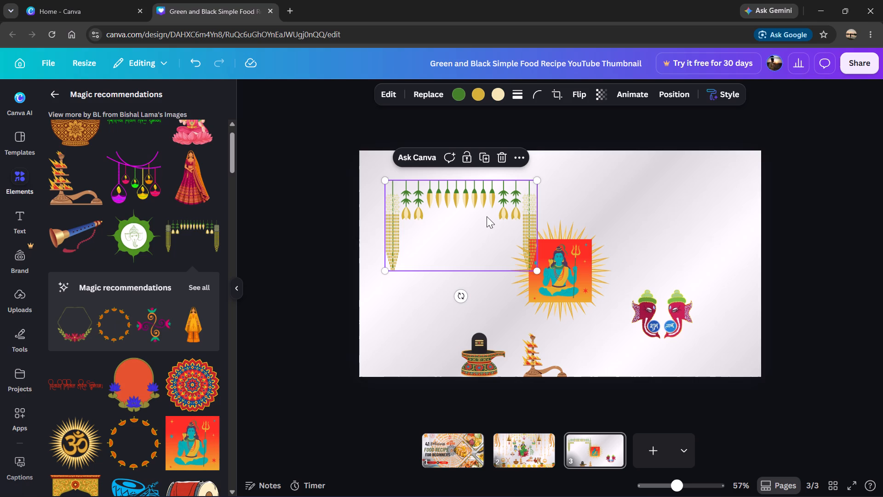
left_click_drag(537, 183, 607, 191)
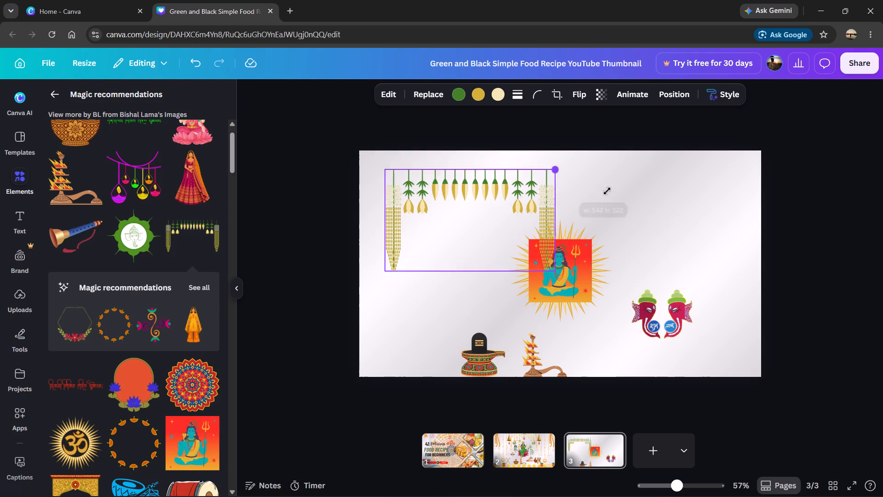
left_click_drag(607, 191, 708, 215)
left_click_drag(629, 197, 594, 234)
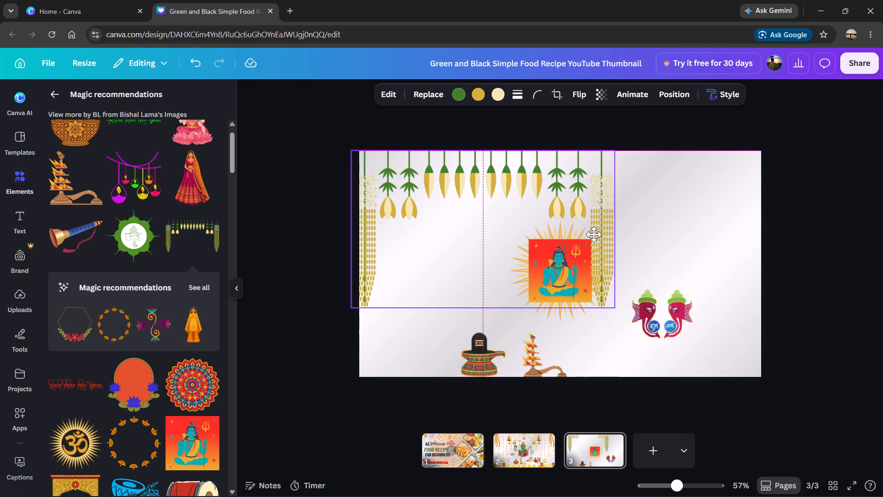
left_click_drag(594, 234, 594, 237)
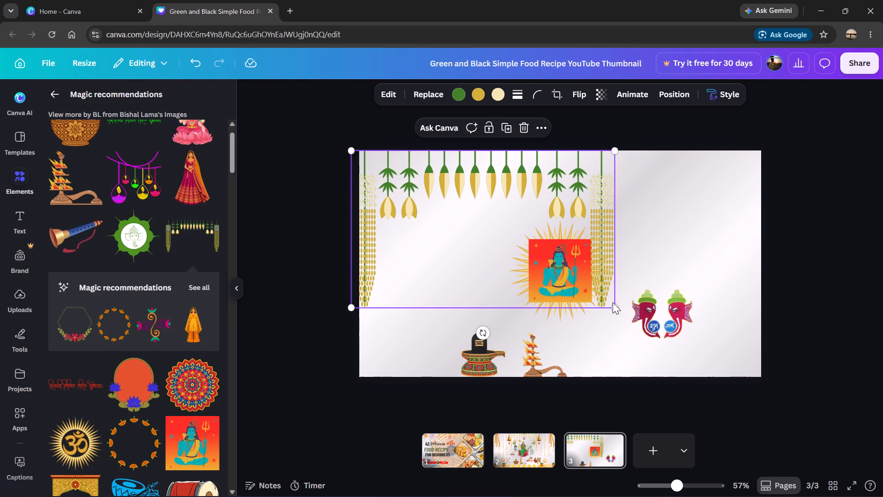
left_click_drag(615, 309, 762, 344)
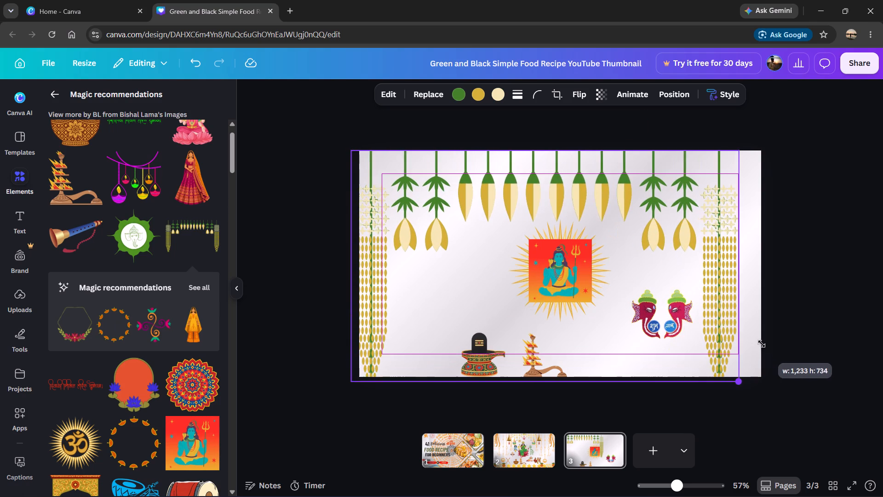
left_click_drag(762, 344, 774, 341)
left_click_drag(718, 318, 728, 316)
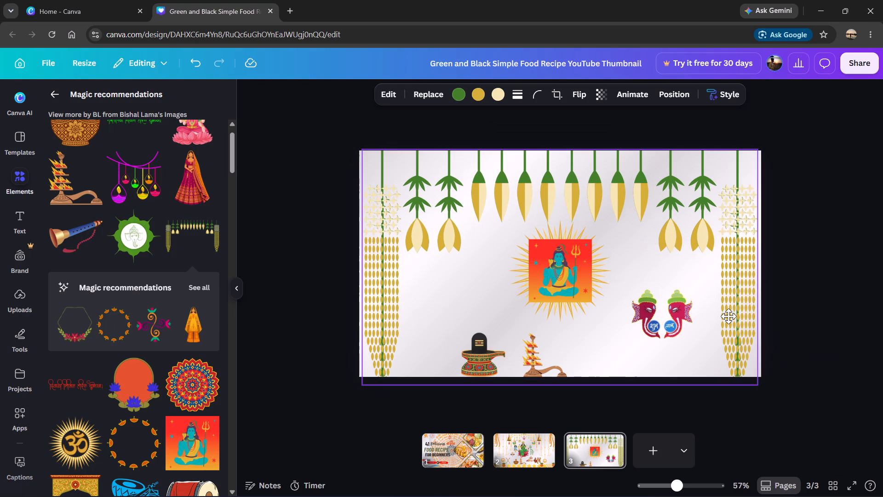
left_click_drag(728, 316, 741, 312)
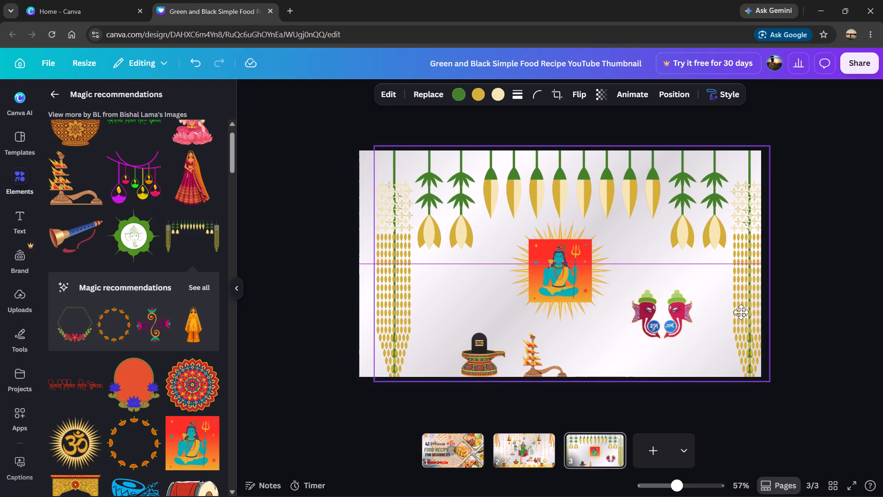
left_click_drag(741, 312, 734, 313)
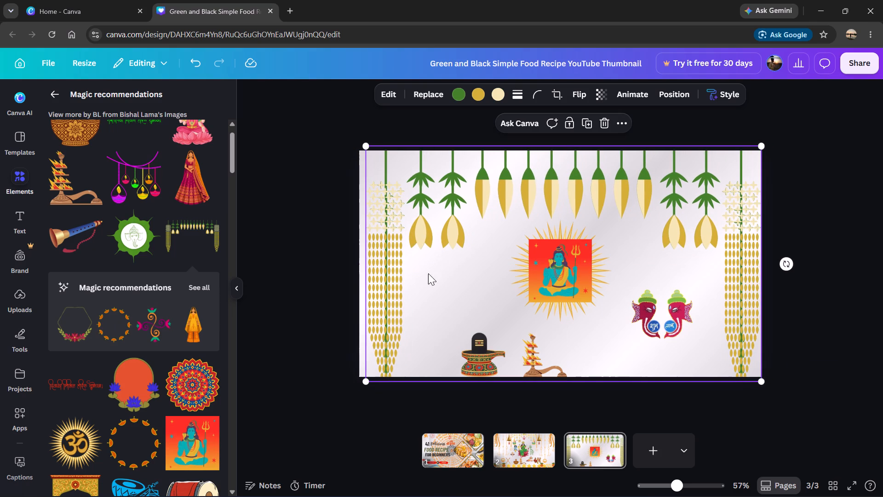
Stretch the toran from its lower-left corner to the page's left edge, making it 1,280 wide by 762 high.
left_click_drag(360, 381, 351, 383)
left_click_drag(351, 383, 331, 381)
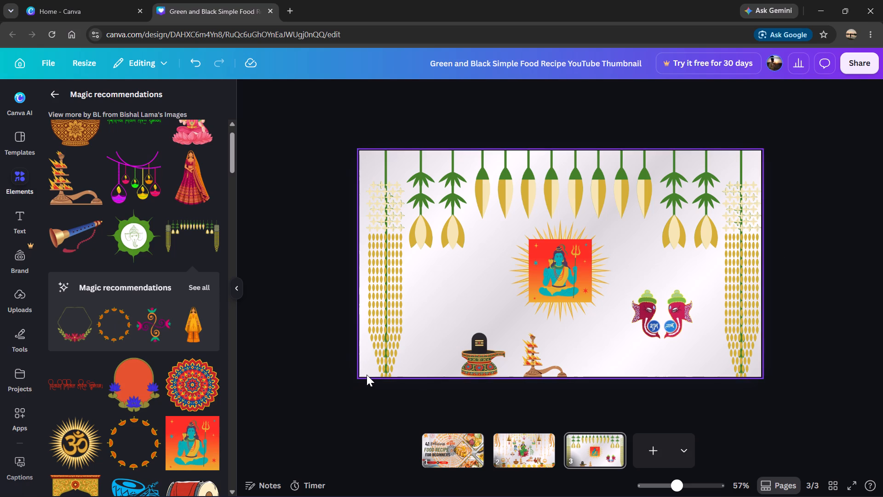
left_click(367, 375)
left_click_drag(365, 380, 361, 390)
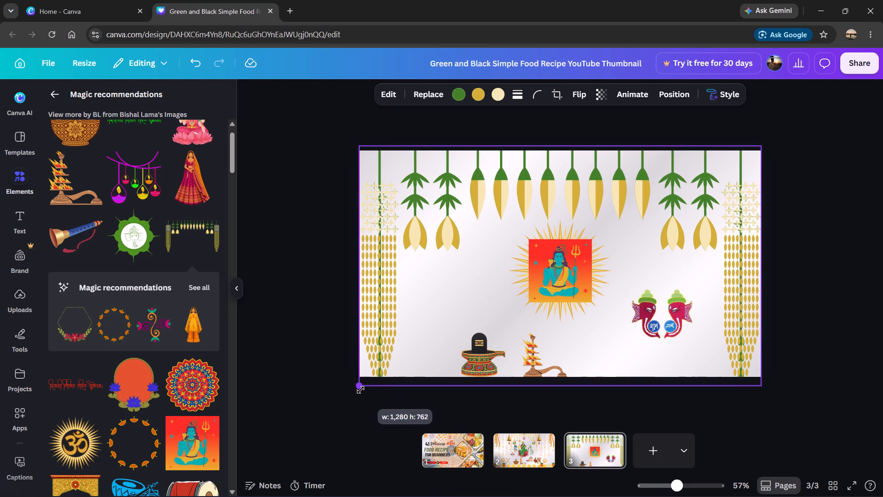
left_click_drag(361, 390, 361, 390)
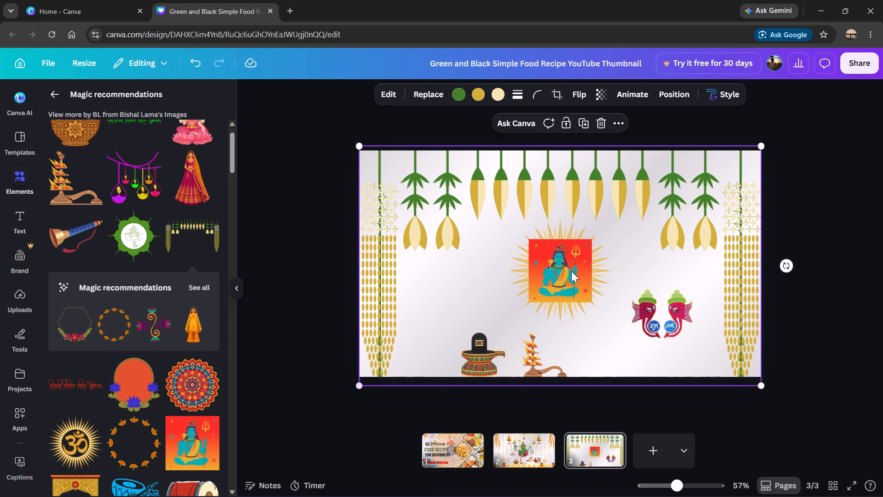
left_click(304, 311)
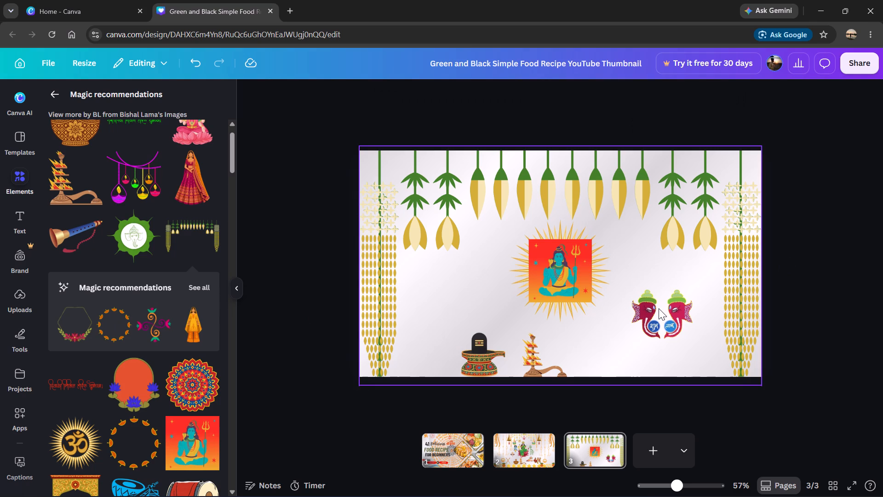
Browse the magic recommendations for another devotional graphic to add.
scroll(161, 322, "down", 1)
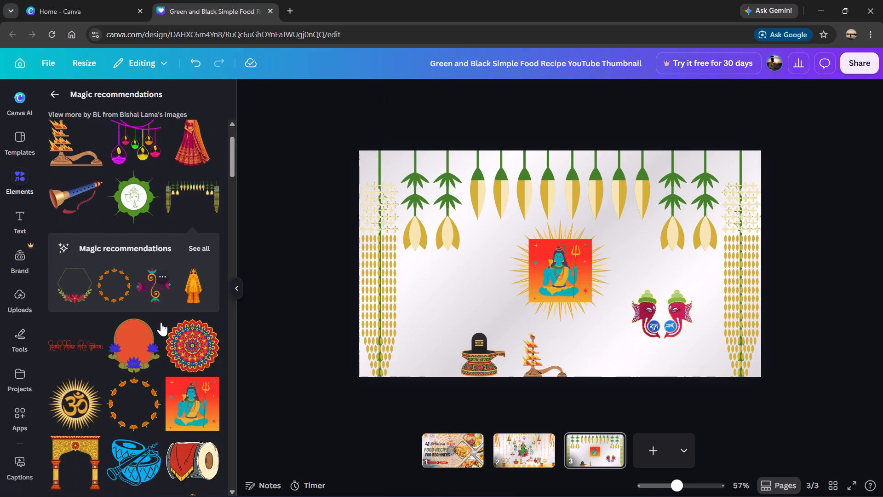
scroll(161, 322, "down", 5)
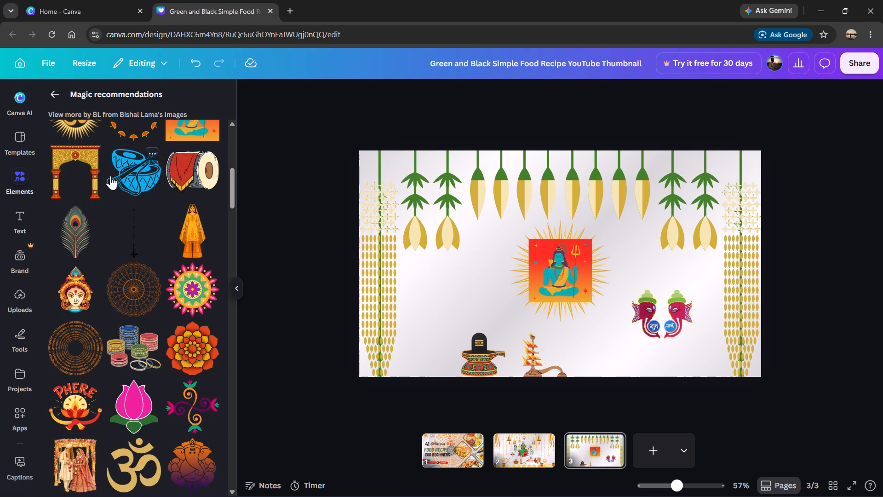
scroll(103, 341, "down", 2)
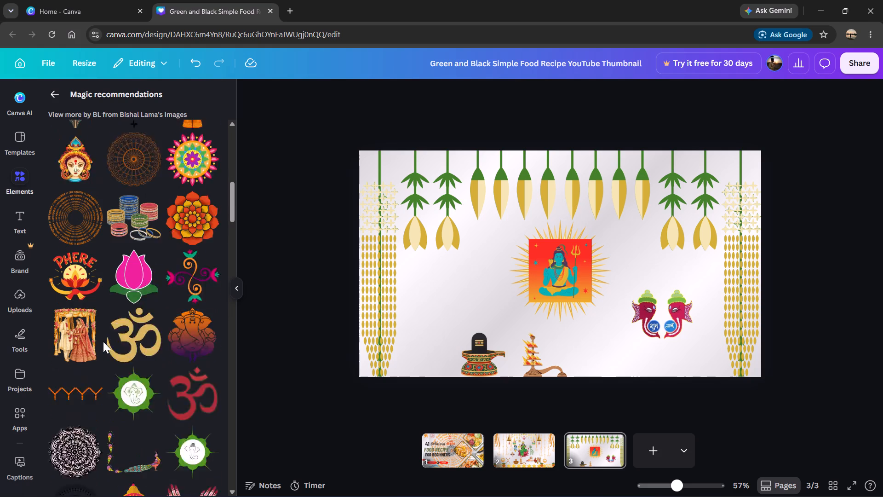
scroll(103, 341, "down", 2)
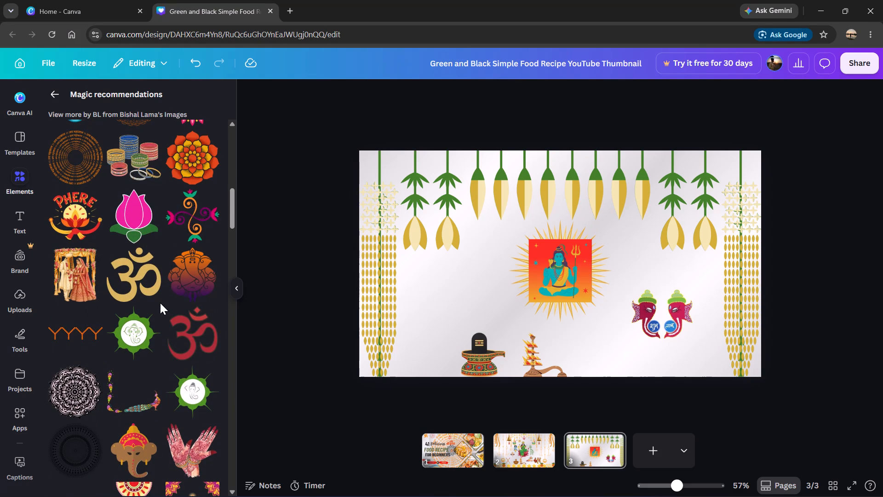
left_click_drag(500, 273, 500, 162)
scroll(181, 346, "up", 9)
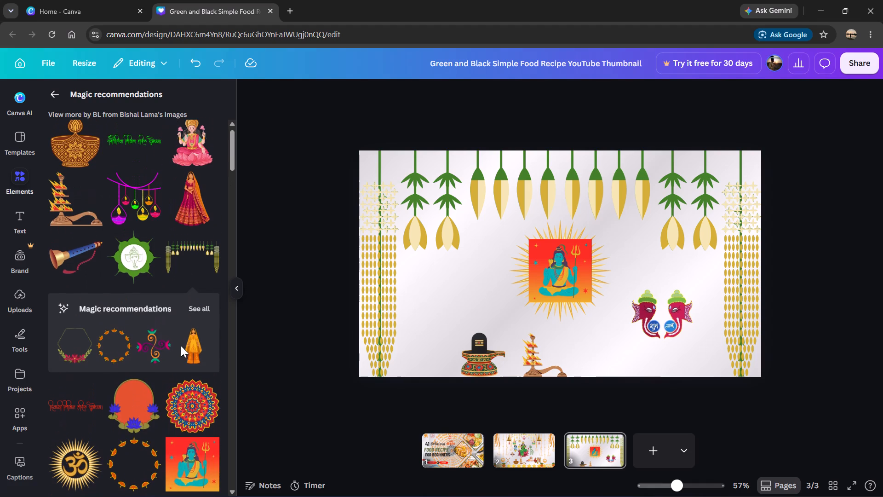
scroll(181, 346, "up", 4)
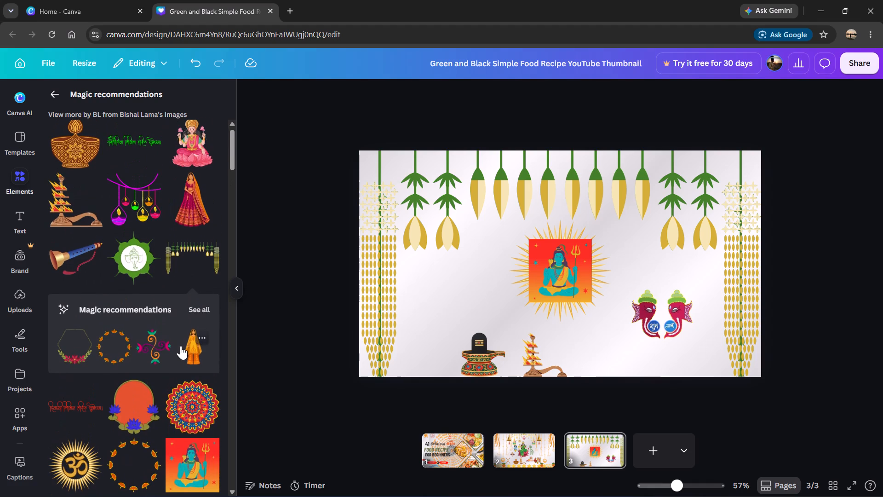
scroll(181, 346, "up", 1)
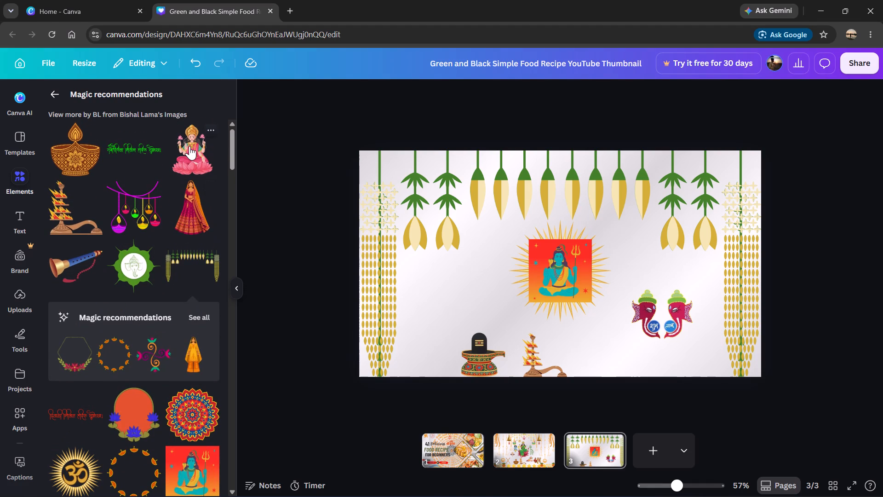
Add the recommended Lakshmi on a pink lotus, shrink it and place it left of Shiva beneath the hanging flowers.
left_click(195, 161)
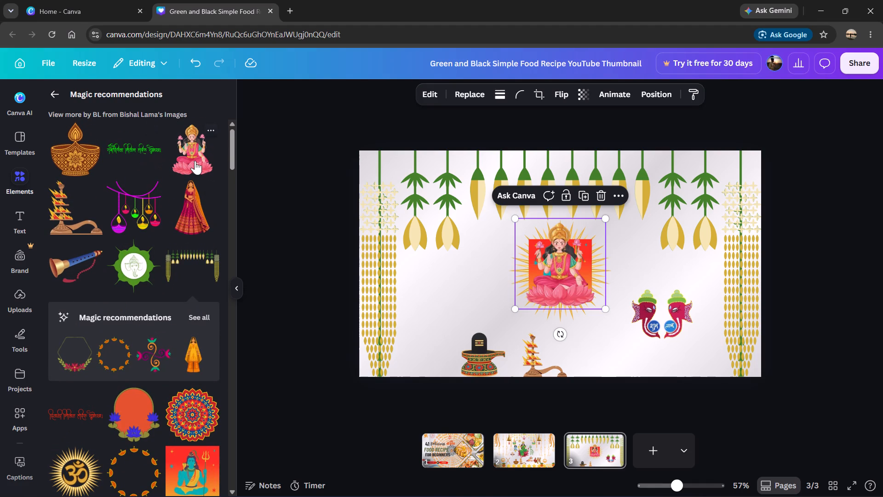
left_click_drag(555, 254, 424, 280)
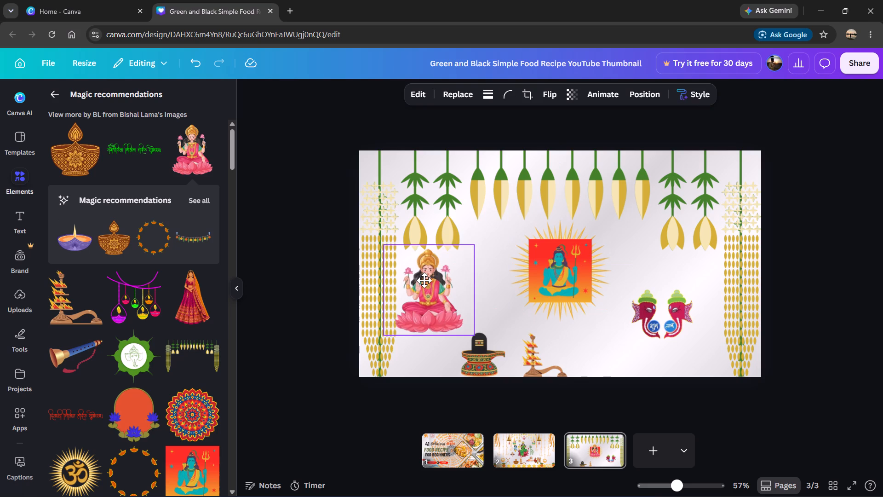
left_click_drag(424, 280, 441, 276)
left_click_drag(492, 244, 483, 257)
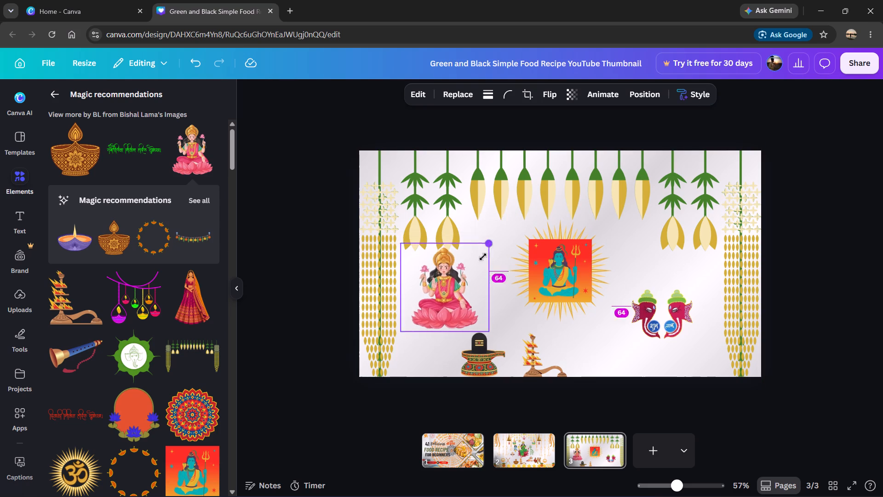
left_click_drag(483, 257, 469, 285)
left_click_drag(430, 311, 438, 280)
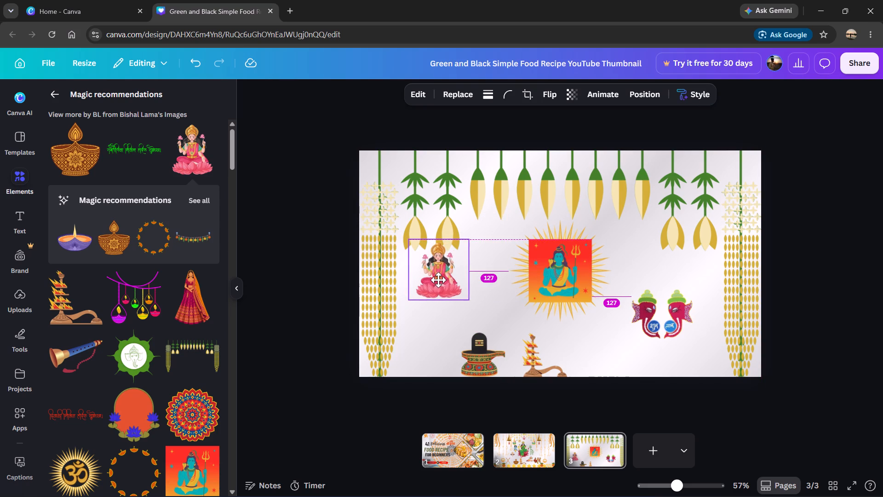
left_click_drag(438, 280, 438, 282)
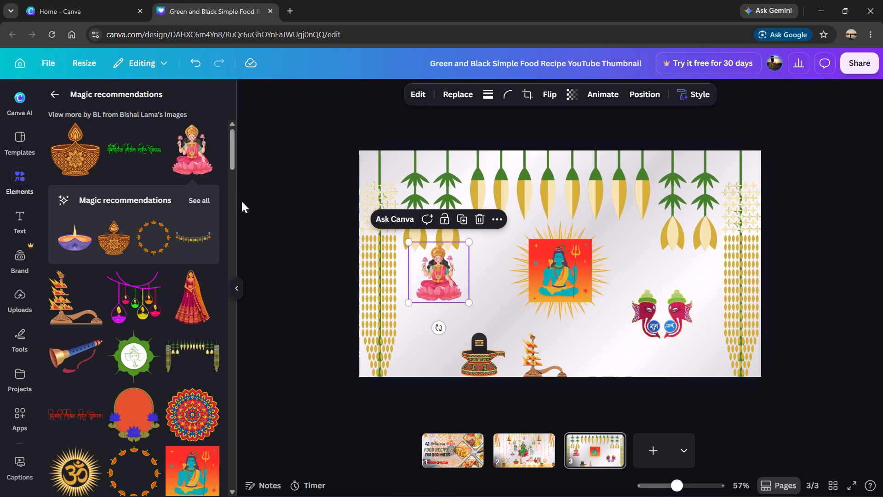
From Lakshmi's full recommendations, add the orange marigold garland arch and centre it horizontally over Shiva, hanging slightly below the square's top.
left_click(203, 205)
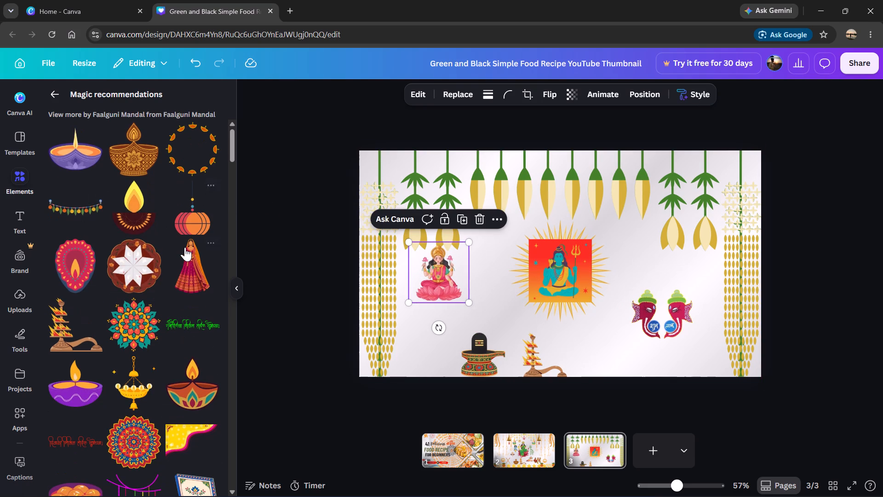
scroll(185, 247, "down", 2)
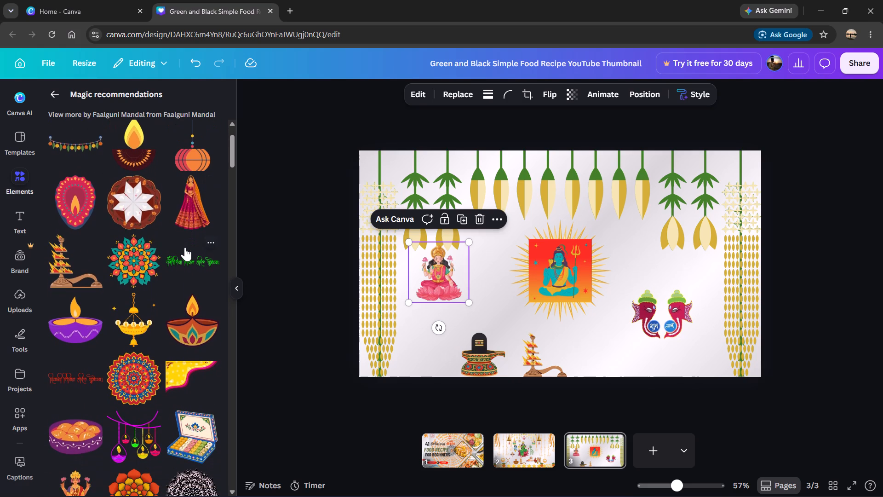
scroll(125, 196, "down", 4)
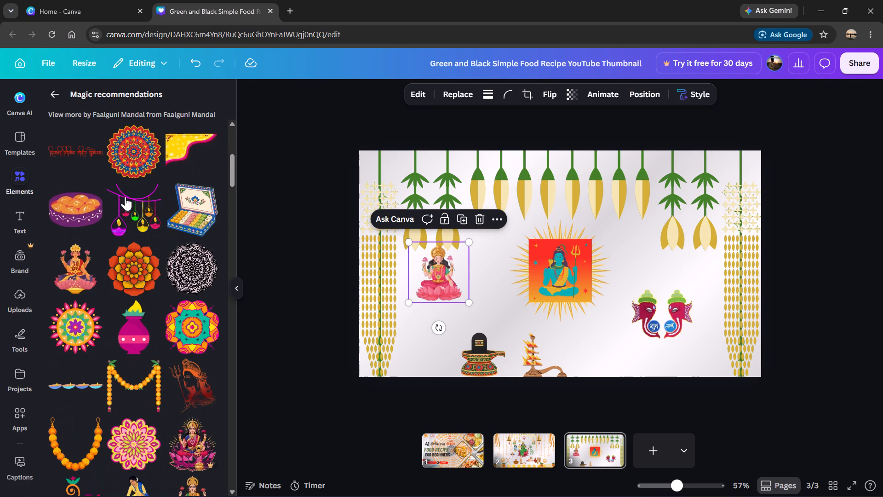
scroll(172, 311, "down", 3)
left_click(134, 243)
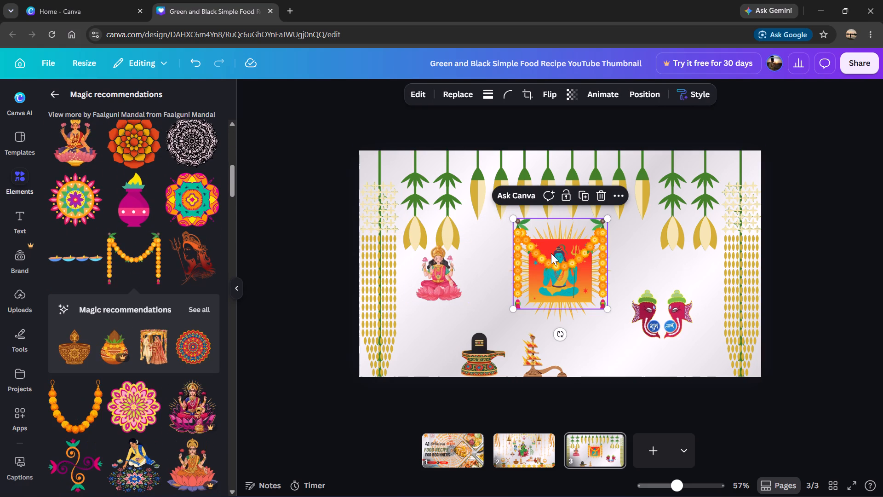
left_click_drag(558, 250, 557, 270)
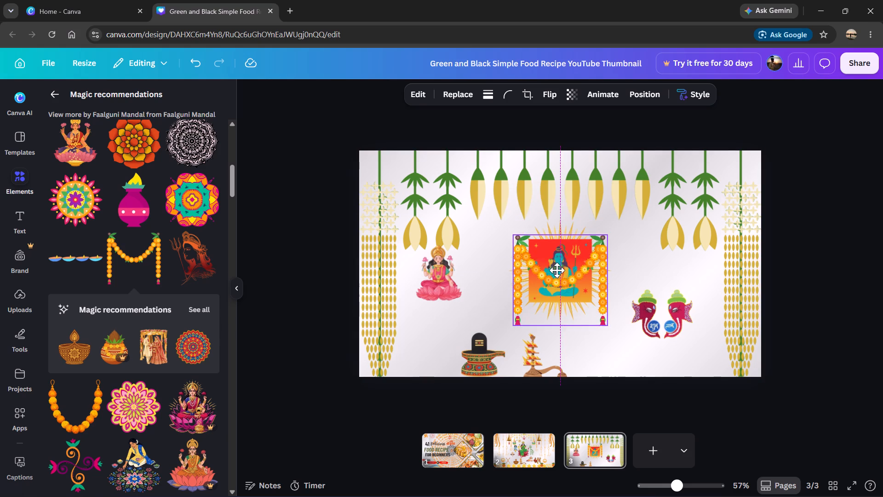
left_click_drag(557, 270, 562, 283)
left_click(851, 279)
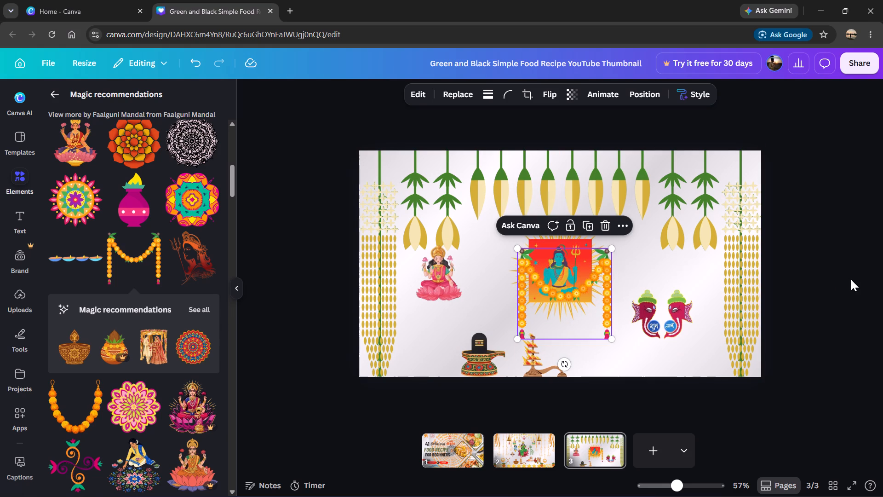
left_click(587, 288)
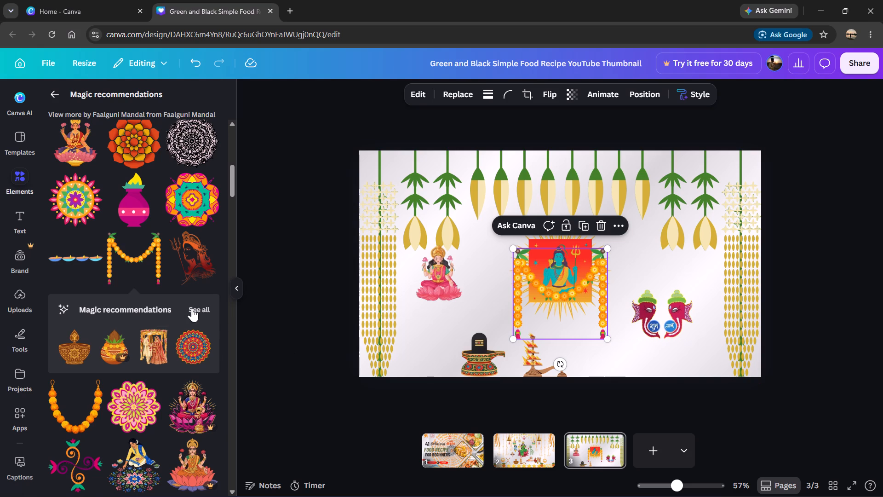
Browse the magic recommendations for a deity graphic to place beside Shiva.
scroll(197, 305, "down", 1)
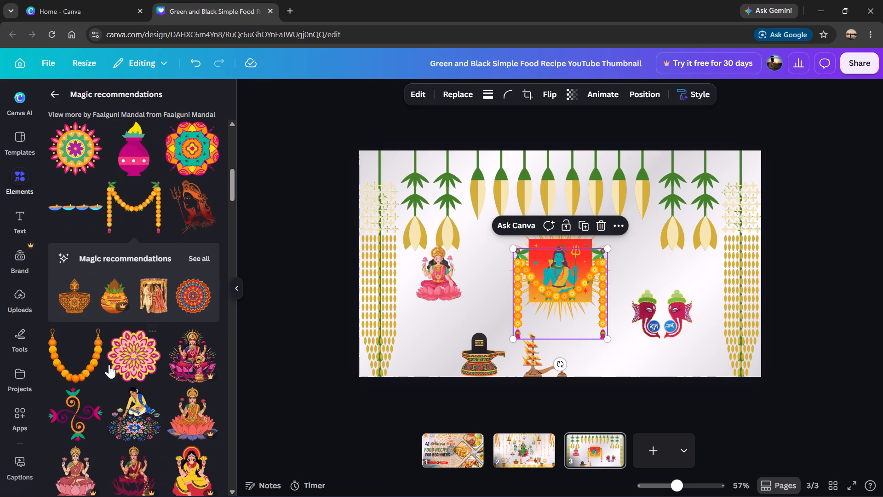
scroll(60, 369, "down", 4)
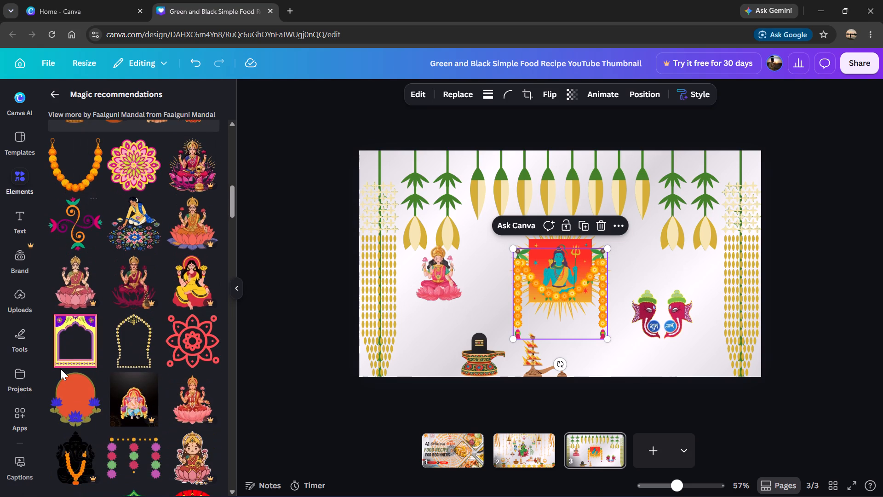
scroll(100, 388, "down", 2)
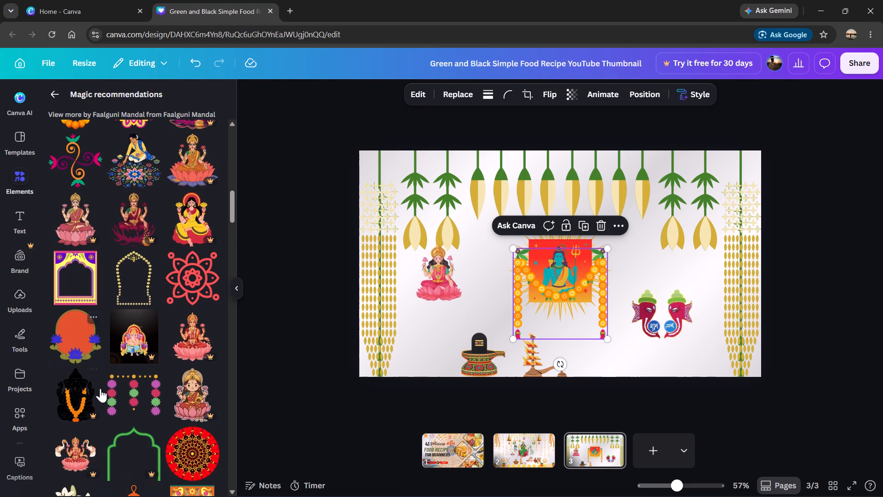
scroll(100, 388, "down", 5)
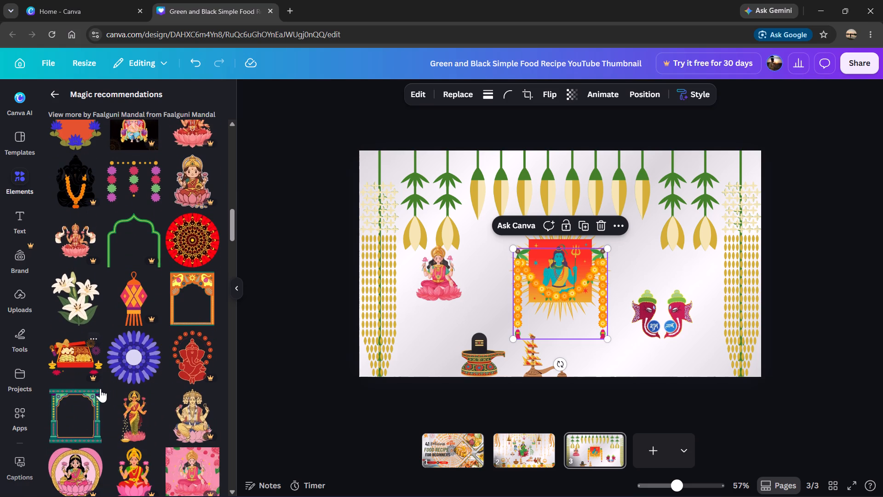
scroll(137, 379, "down", 9)
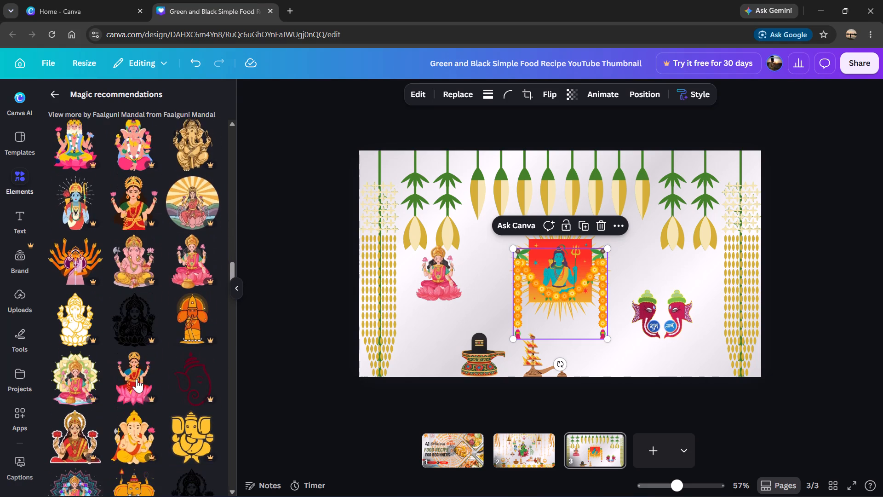
scroll(137, 379, "down", 4)
scroll(137, 379, "up", 1)
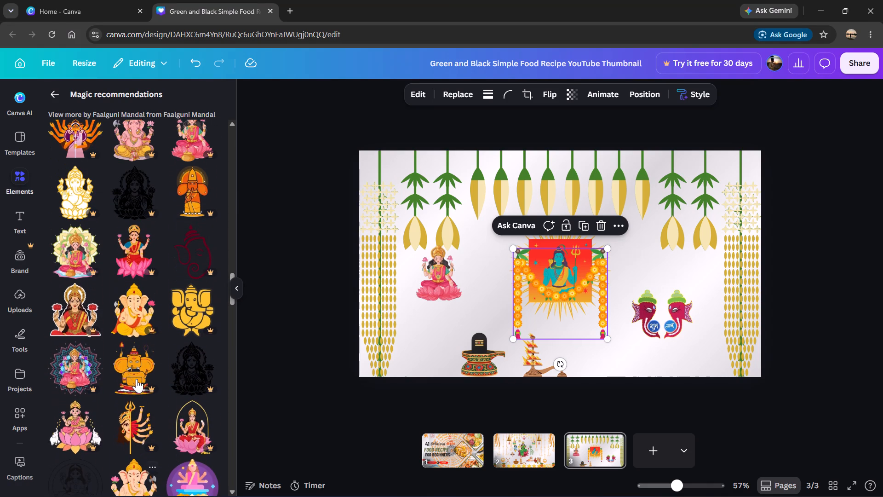
scroll(137, 379, "up", 1)
scroll(168, 200, "down", 4)
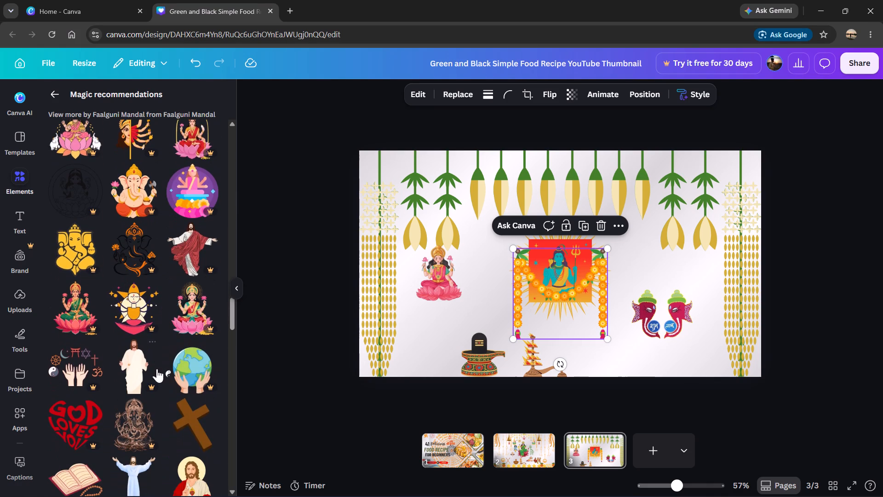
Add the seated Ganesha in orange holding a lotus and axe, shrink it and place it right of Shiva, above the elephant heads.
left_click(119, 181)
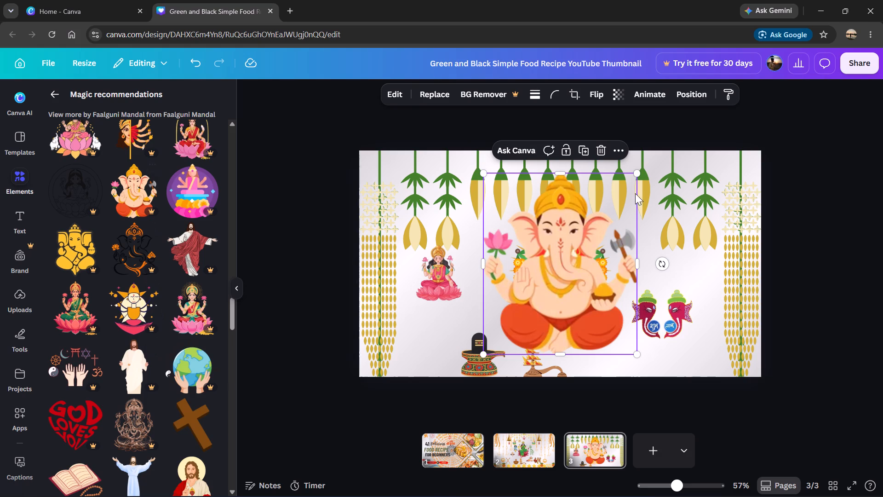
left_click_drag(637, 170, 575, 303)
left_click_drag(509, 324, 625, 260)
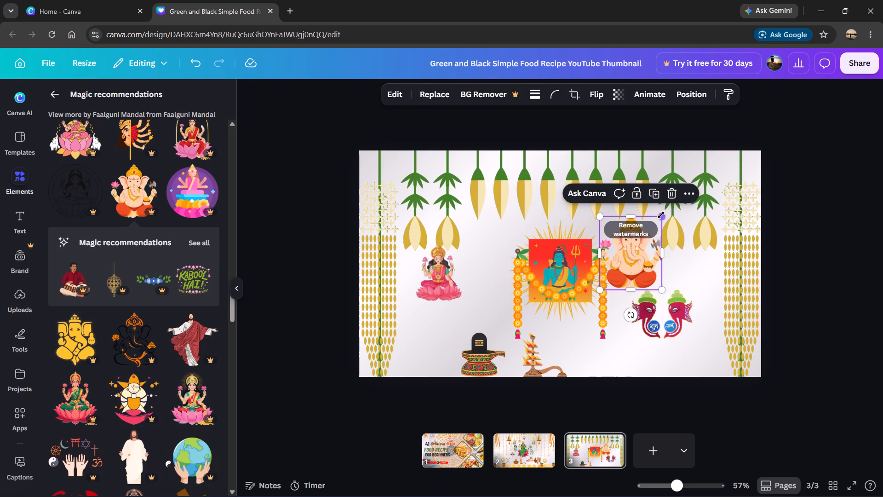
left_click_drag(661, 216, 655, 240)
left_click_drag(628, 270, 639, 267)
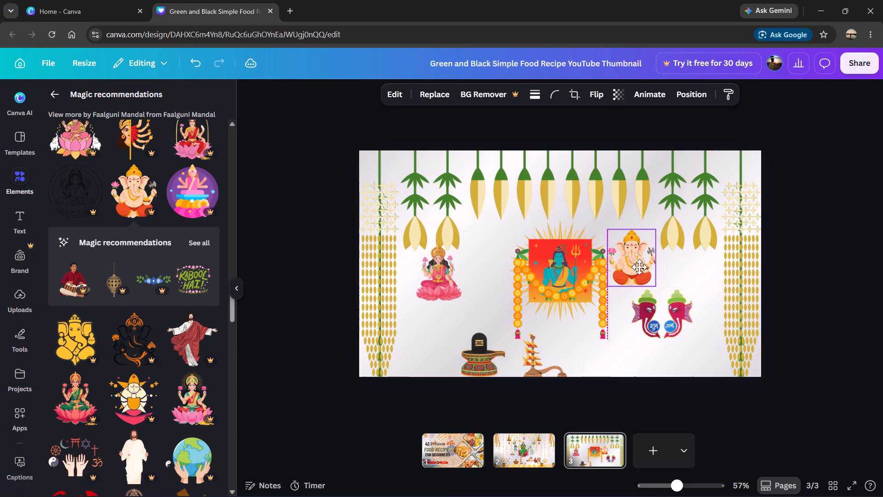
left_click_drag(639, 267, 641, 267)
left_click(318, 322)
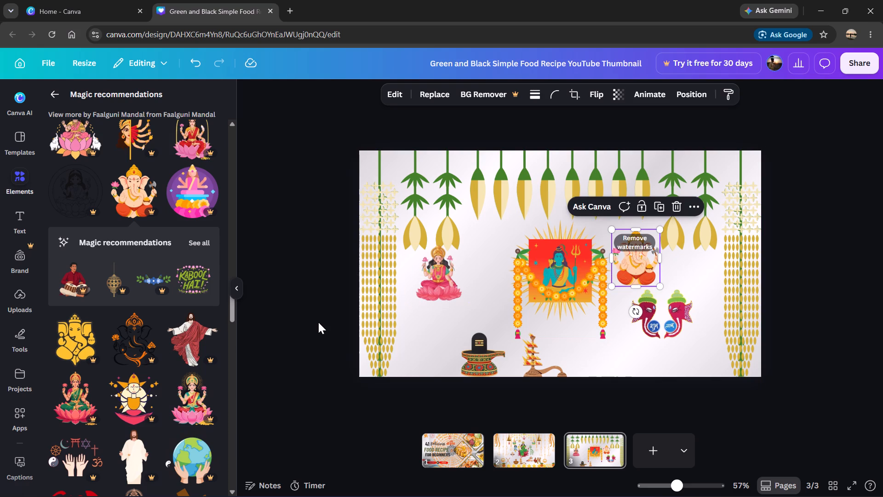
Add the U-shaped orange marigold garland from the recommendations, shrink it and move it onto Ganesha.
scroll(178, 278, "down", 2)
scroll(178, 278, "up", 8)
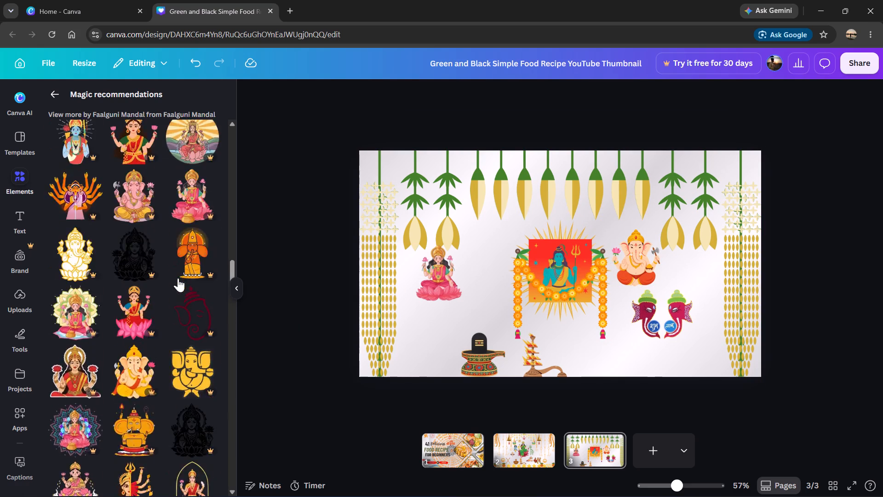
scroll(178, 278, "up", 11)
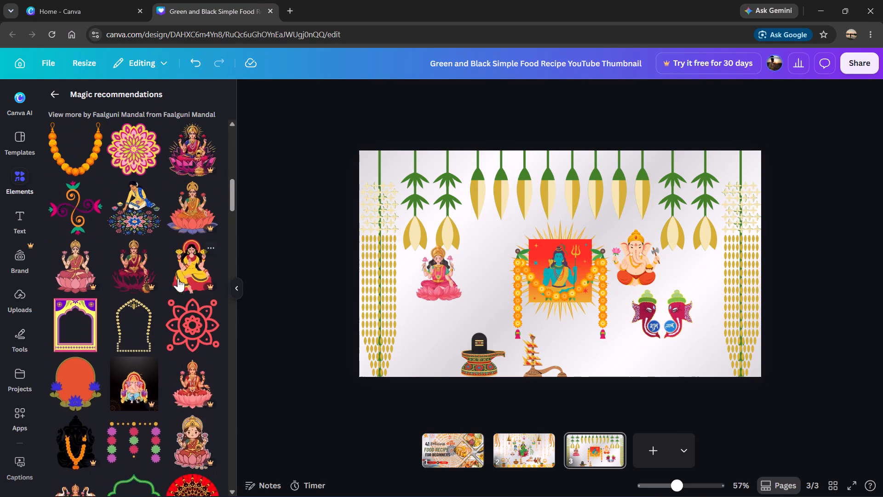
scroll(178, 278, "up", 1)
left_click(90, 243)
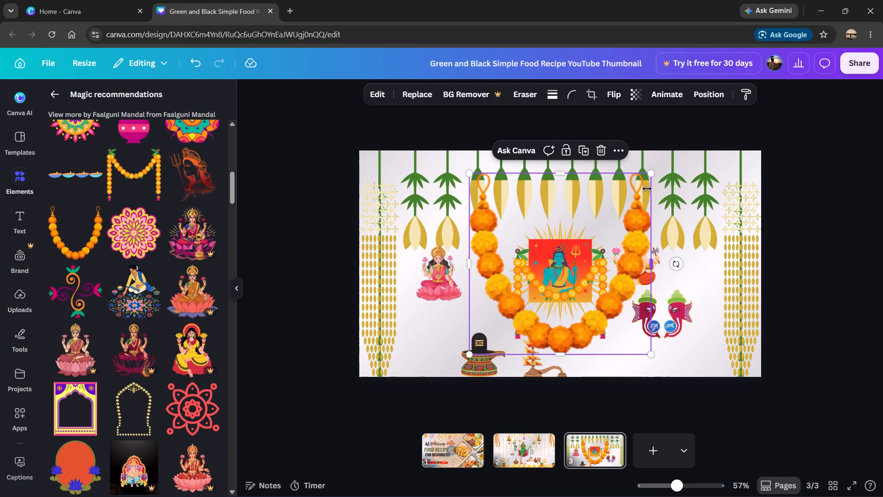
left_click_drag(651, 174, 554, 313)
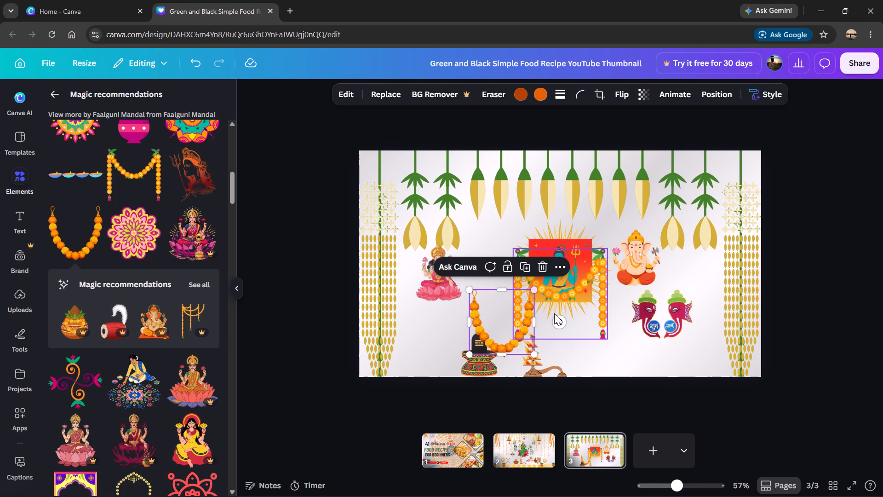
left_click_drag(447, 355, 653, 287)
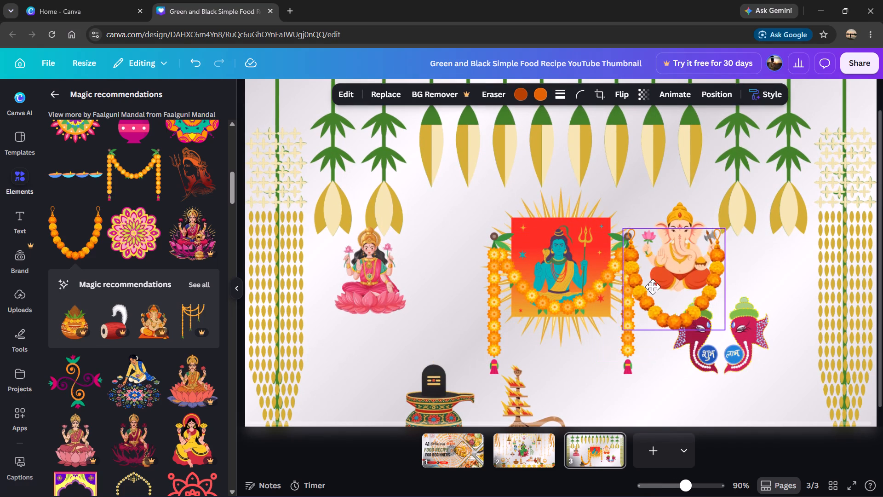
left_click_drag(653, 287, 653, 286)
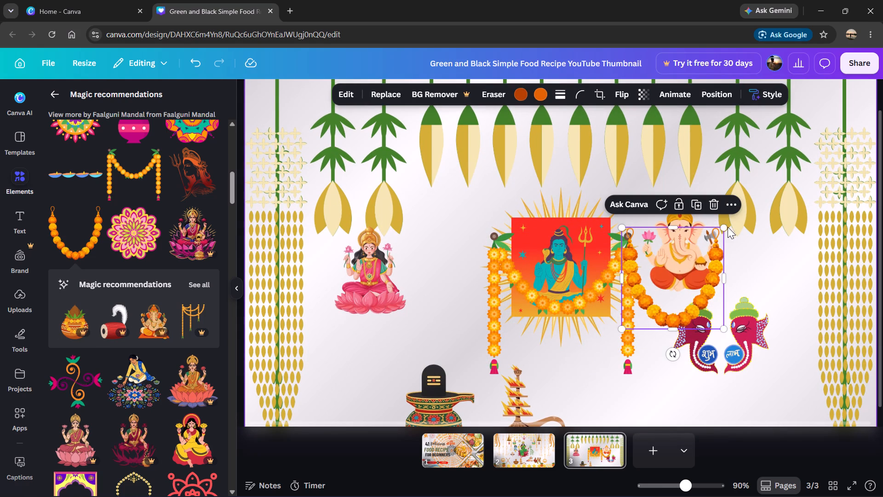
Shrink the garland further to Ganesha's body width and centre it on his chest like a necklace.
left_click_drag(723, 230, 702, 271)
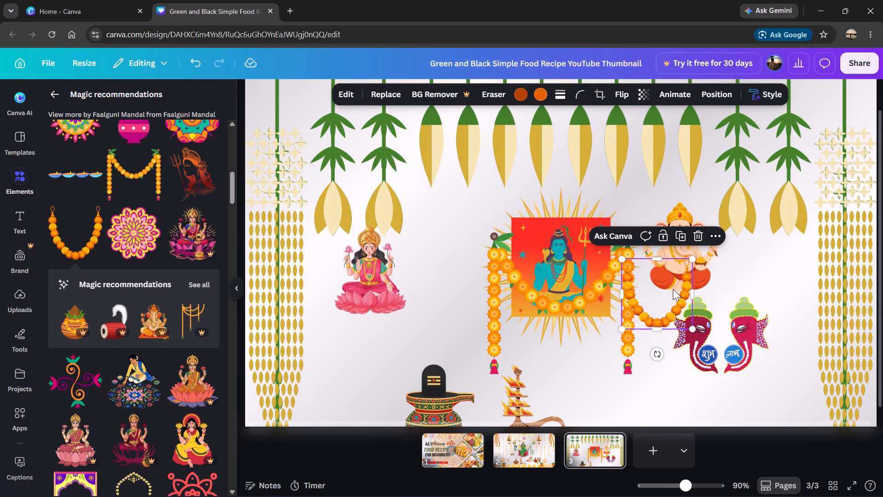
left_click_drag(673, 289, 696, 263)
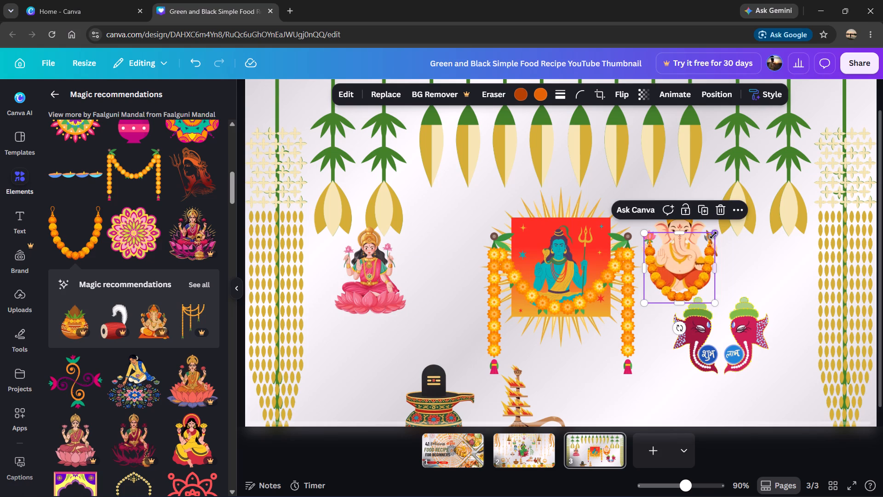
left_click_drag(713, 235, 692, 269)
left_click_drag(665, 285, 678, 265)
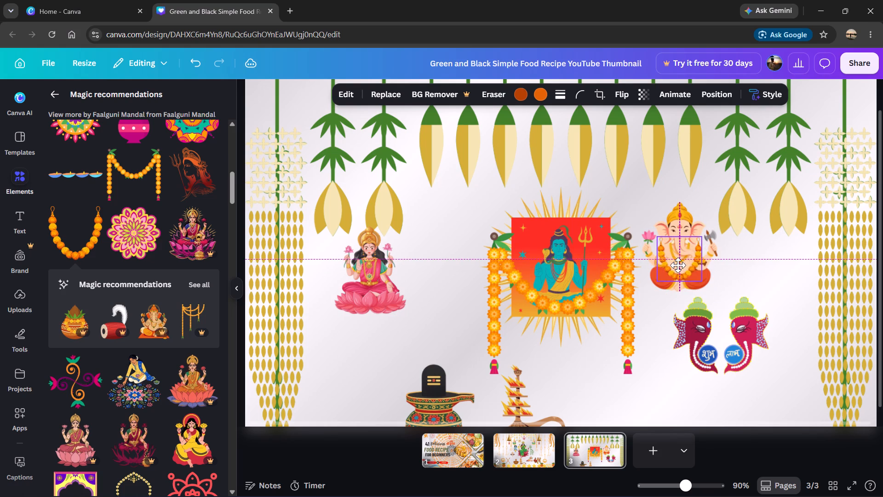
left_click_drag(678, 265, 677, 268)
left_click_drag(701, 242, 696, 251)
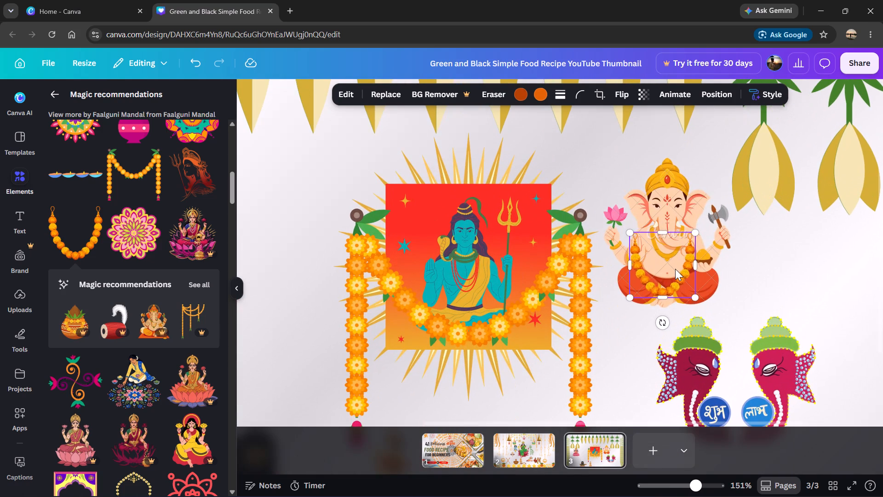
left_click_drag(675, 269, 680, 261)
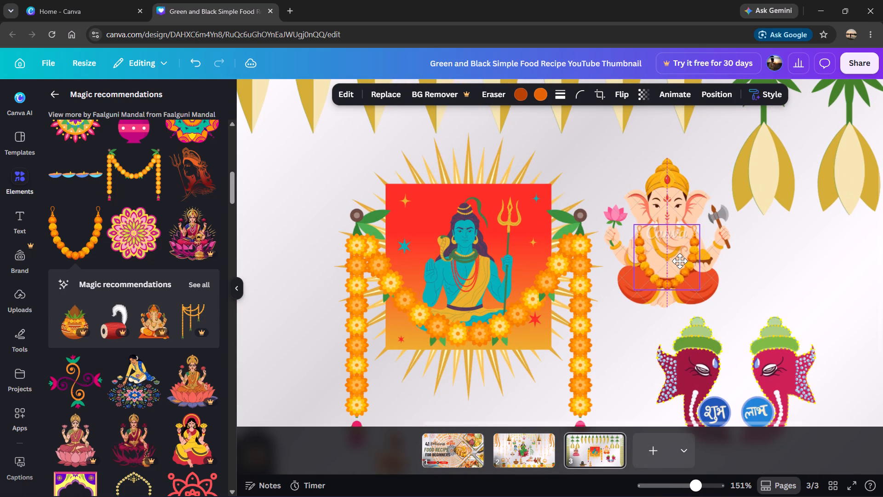
left_click_drag(680, 261, 680, 258)
left_click(639, 335)
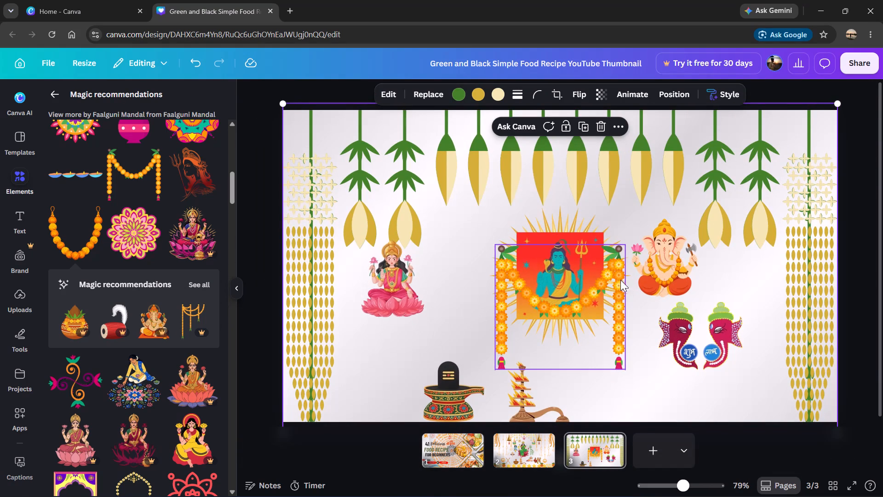
Add a second U-shaped marigold garland, size it to fit Lakshmi and centre it around her neck.
left_click(76, 236)
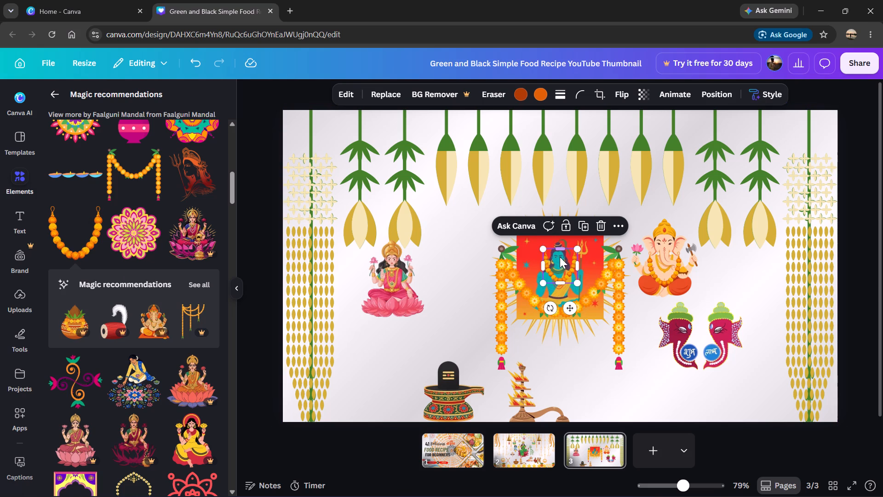
left_click_drag(560, 259, 387, 284)
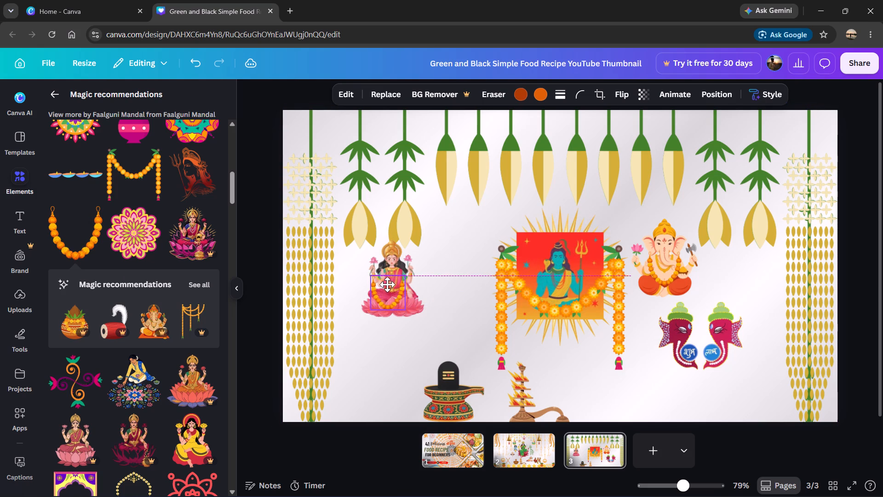
left_click_drag(387, 284, 390, 274)
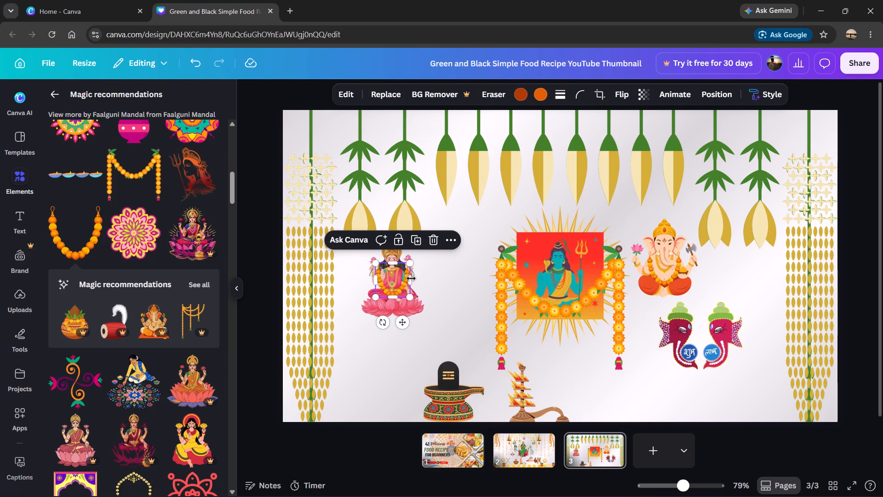
left_click_drag(409, 265, 406, 269)
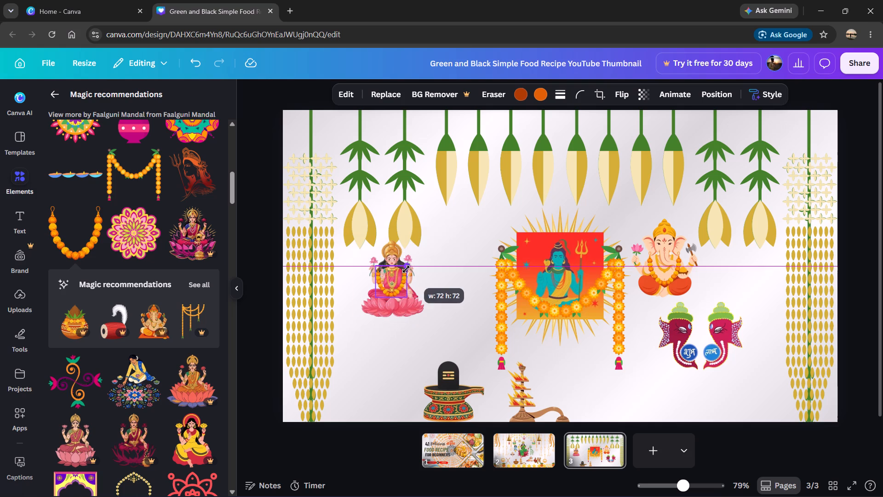
left_click_drag(406, 269, 405, 272)
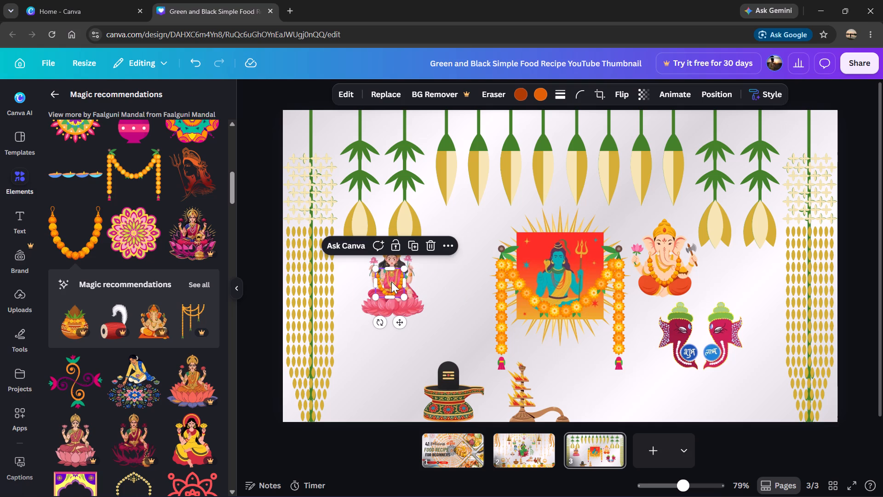
left_click_drag(391, 282, 396, 276)
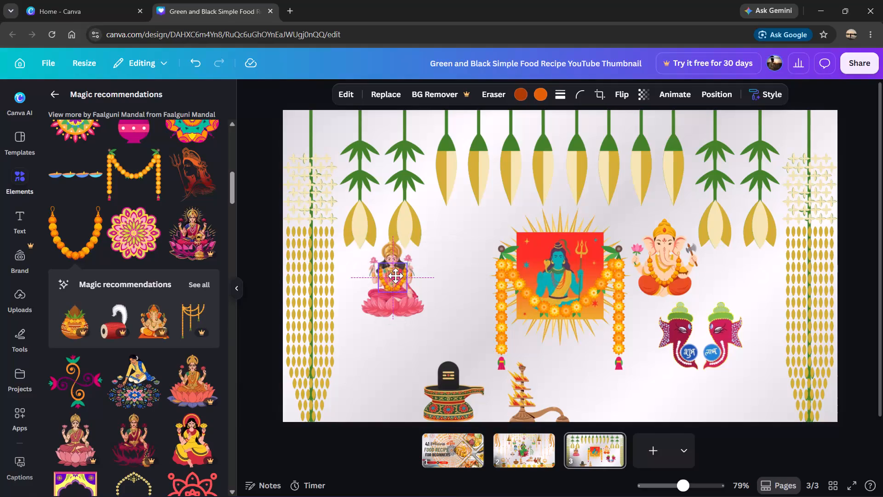
left_click_drag(396, 276, 396, 273)
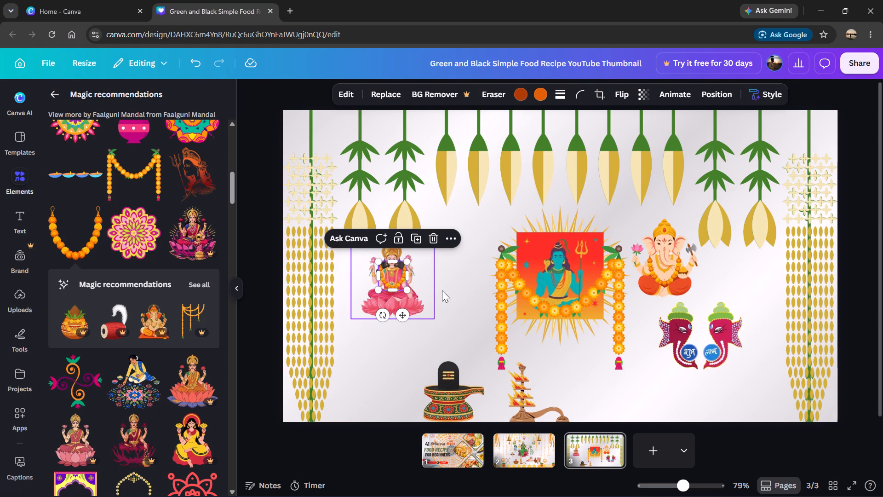
From the U-shaped garland's full recommendations, add the draped marigold swag with hanging strands and place it in the page's top-left corner.
scroll(174, 326, "down", 1)
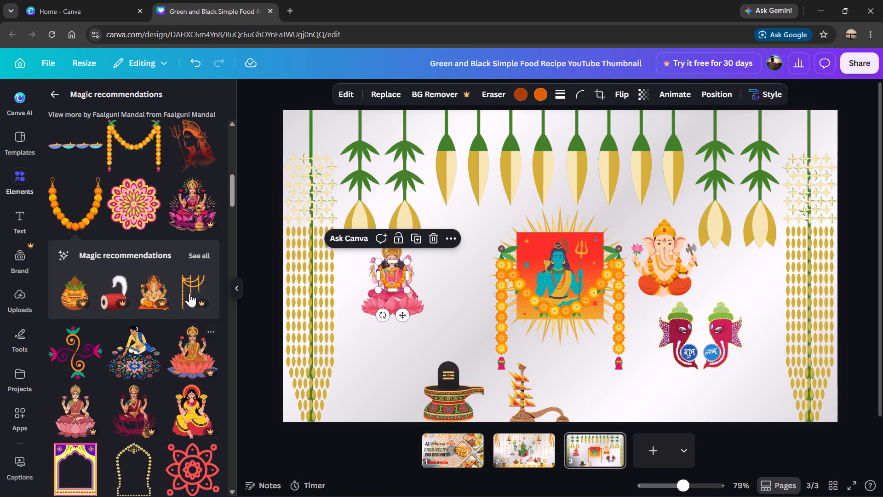
left_click(193, 255)
scroll(171, 331, "down", 1)
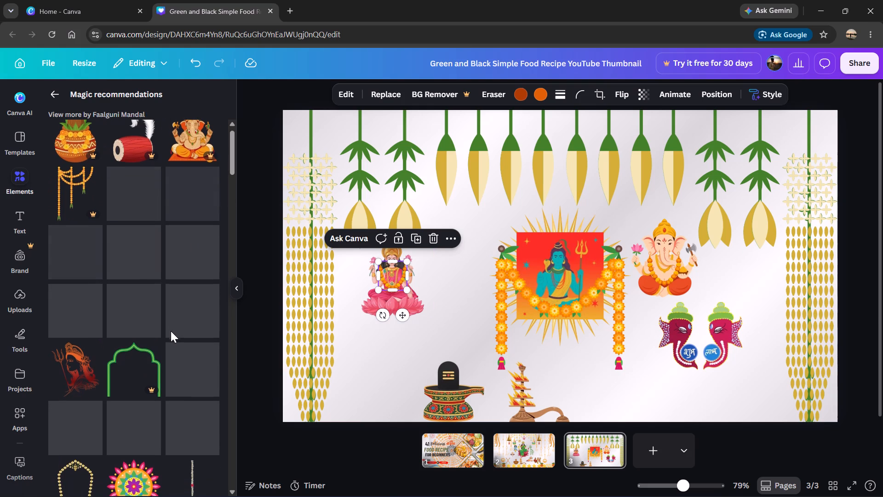
left_click(57, 185)
scroll(477, 221, "right", 1)
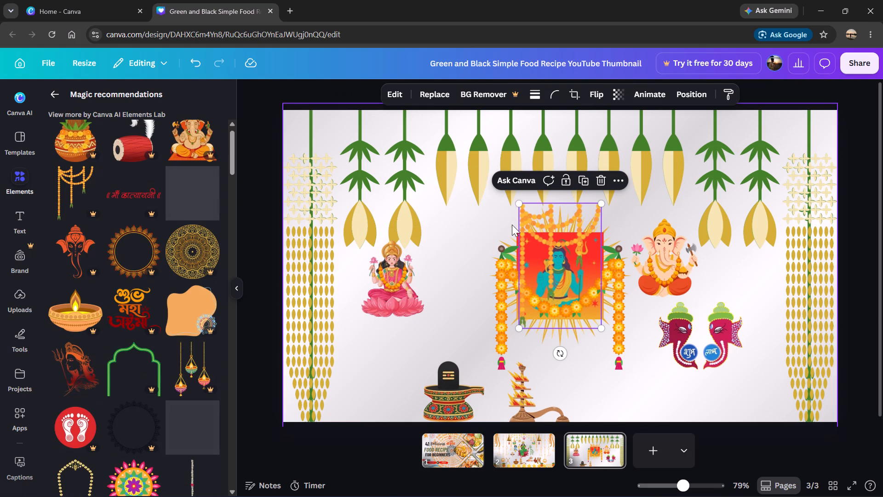
scroll(512, 225, "right", 1)
left_click_drag(570, 228, 347, 139)
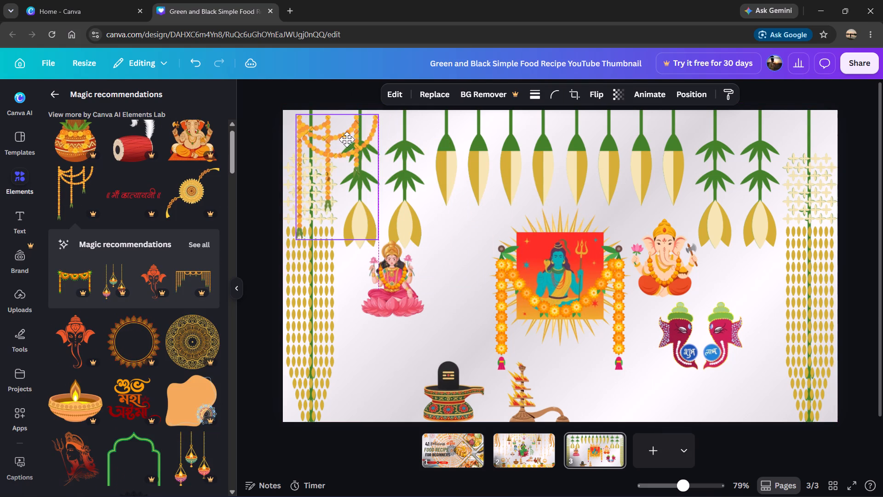
left_click_drag(347, 139, 334, 139)
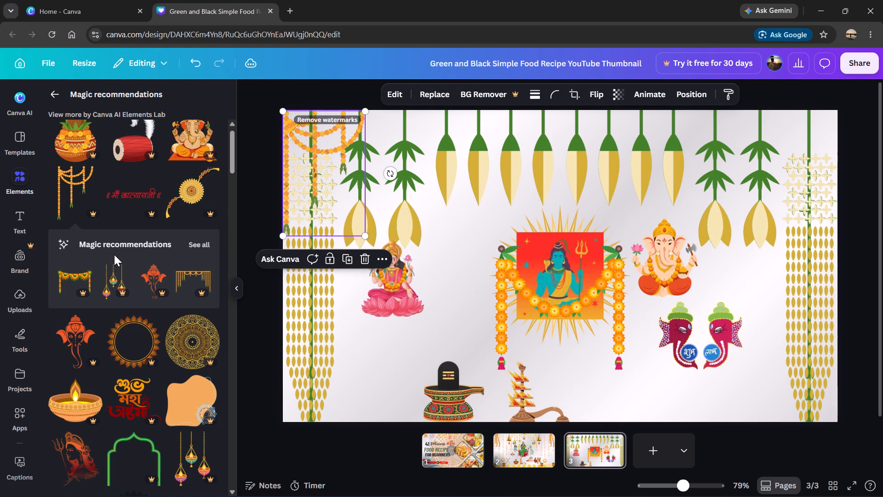
Add a second draped marigold swag with hanging strands, flip it horizontally and place it in the page's top-right corner.
left_click(61, 191)
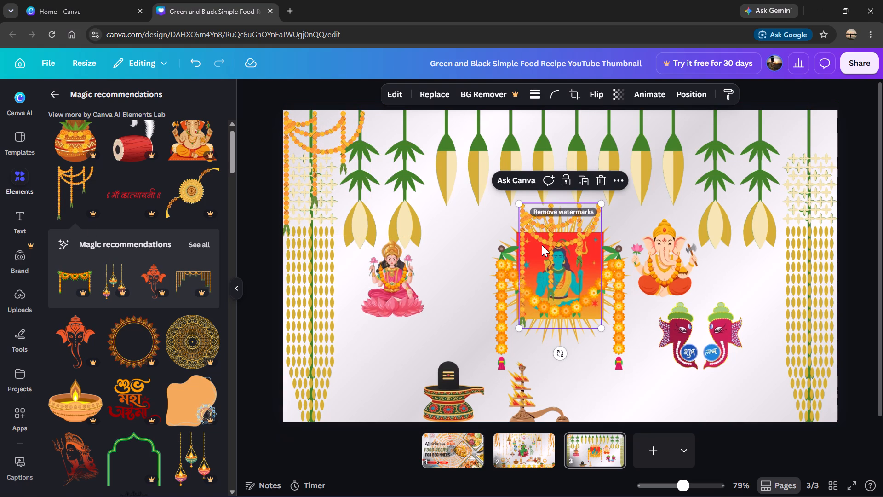
left_click_drag(542, 245, 747, 196)
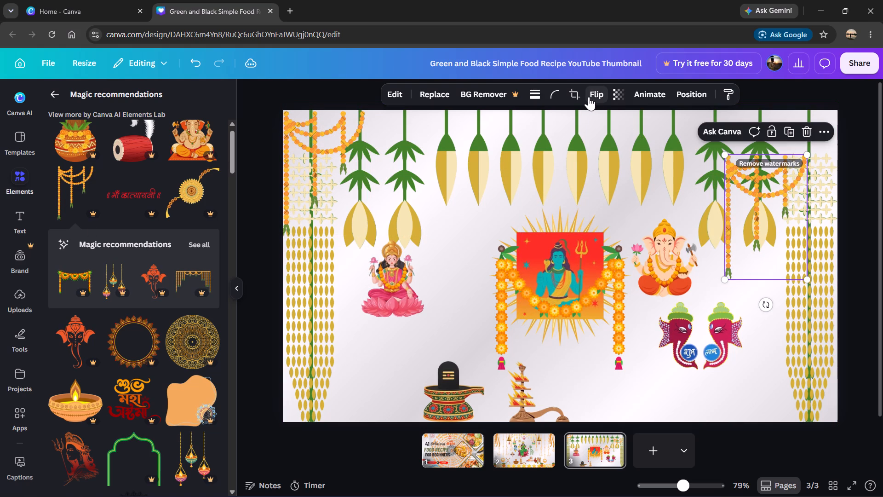
left_click(589, 97)
left_click(577, 120)
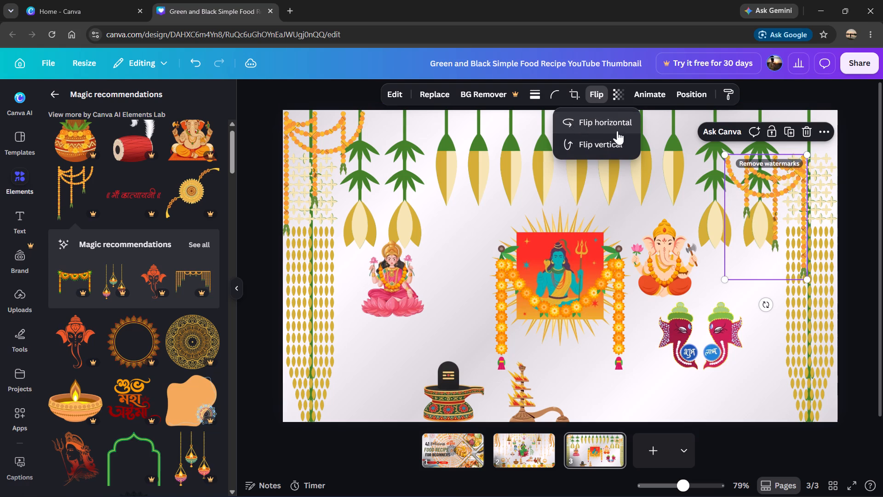
left_click(808, 218)
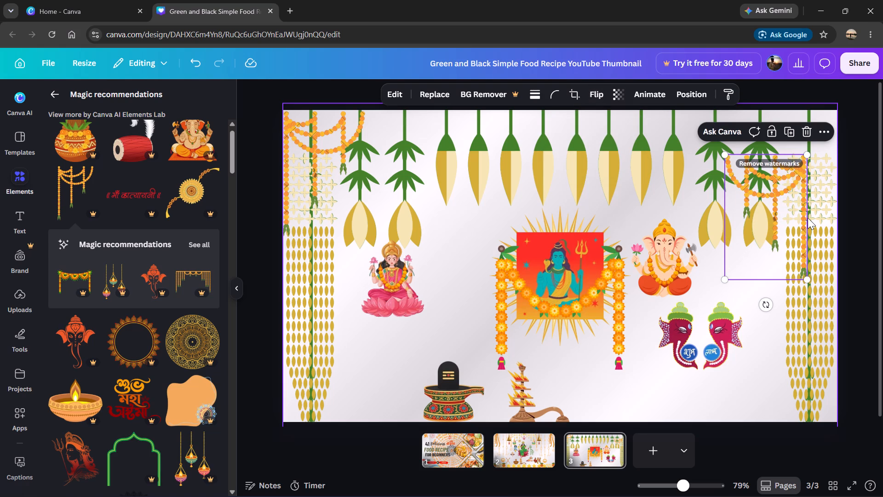
left_click_drag(778, 192, 807, 153)
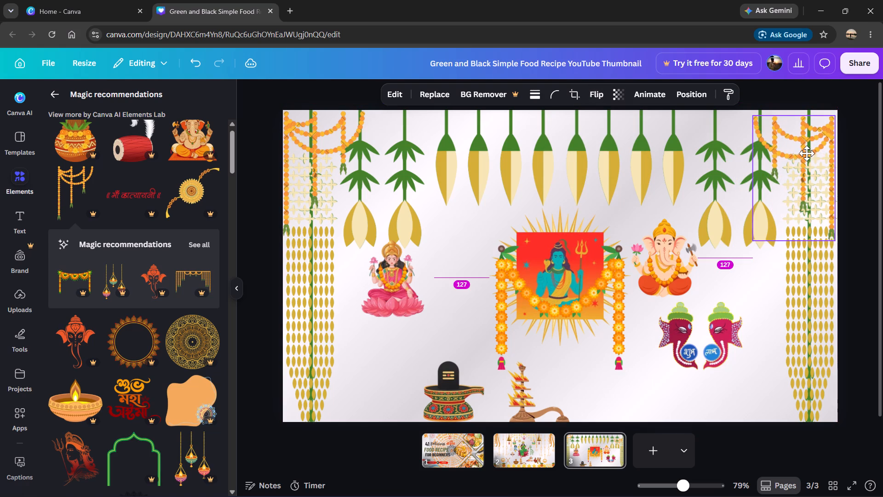
left_click_drag(807, 153, 807, 149)
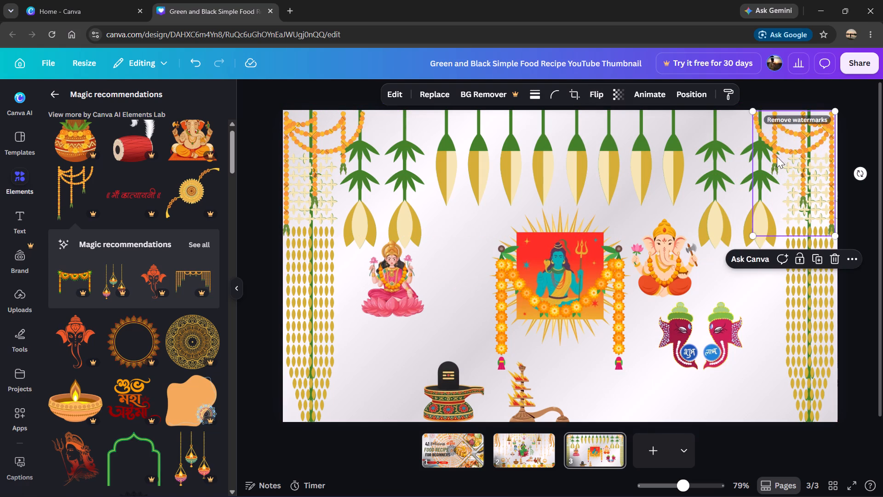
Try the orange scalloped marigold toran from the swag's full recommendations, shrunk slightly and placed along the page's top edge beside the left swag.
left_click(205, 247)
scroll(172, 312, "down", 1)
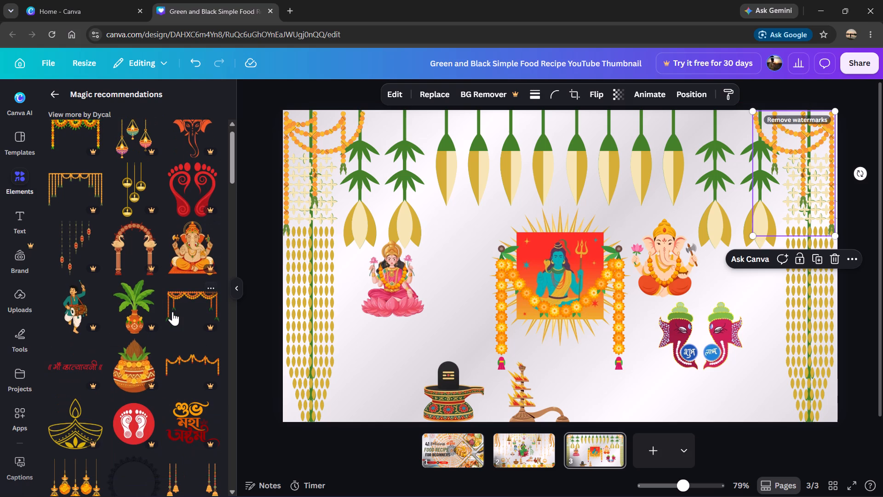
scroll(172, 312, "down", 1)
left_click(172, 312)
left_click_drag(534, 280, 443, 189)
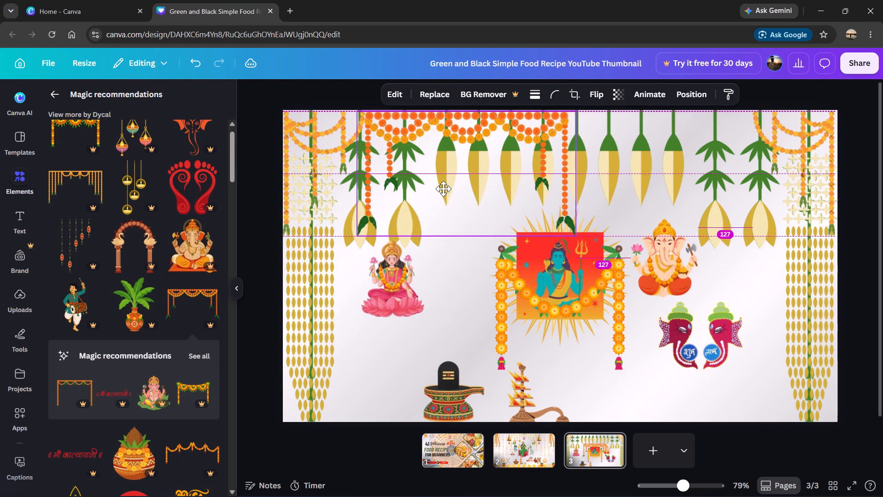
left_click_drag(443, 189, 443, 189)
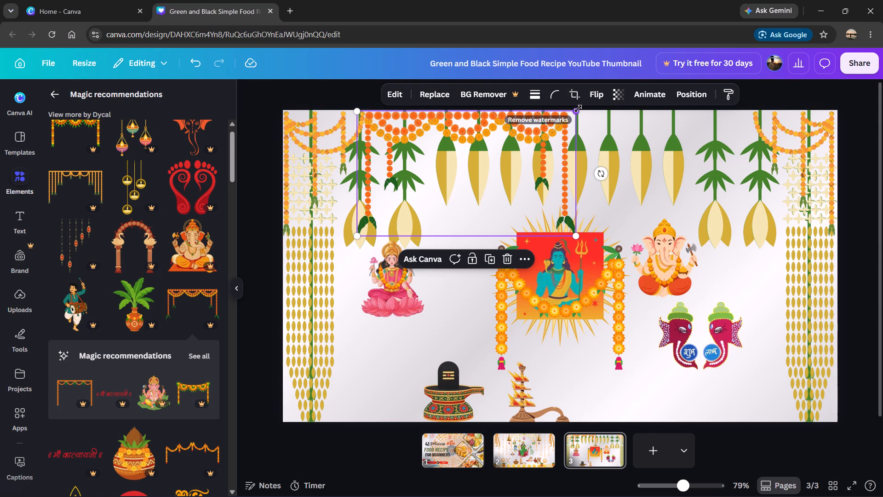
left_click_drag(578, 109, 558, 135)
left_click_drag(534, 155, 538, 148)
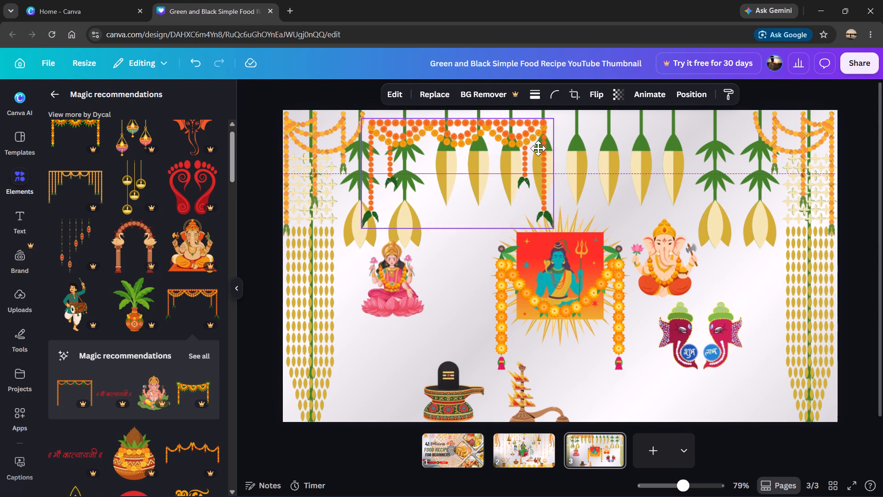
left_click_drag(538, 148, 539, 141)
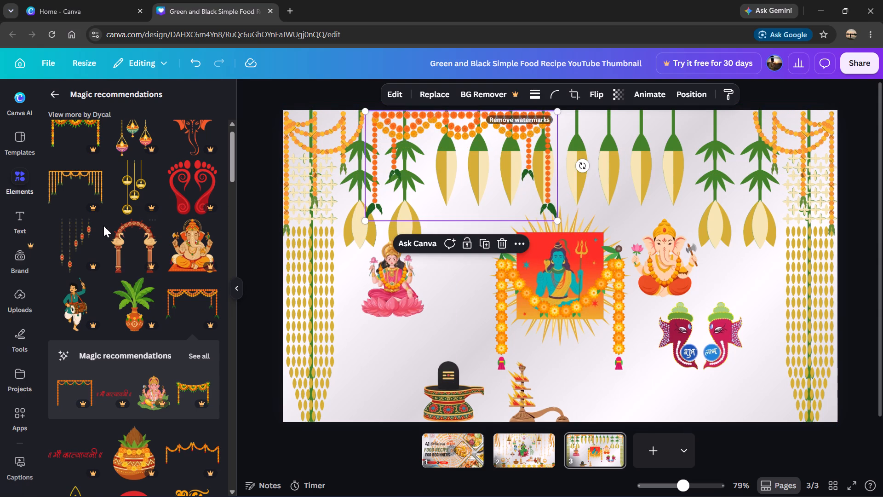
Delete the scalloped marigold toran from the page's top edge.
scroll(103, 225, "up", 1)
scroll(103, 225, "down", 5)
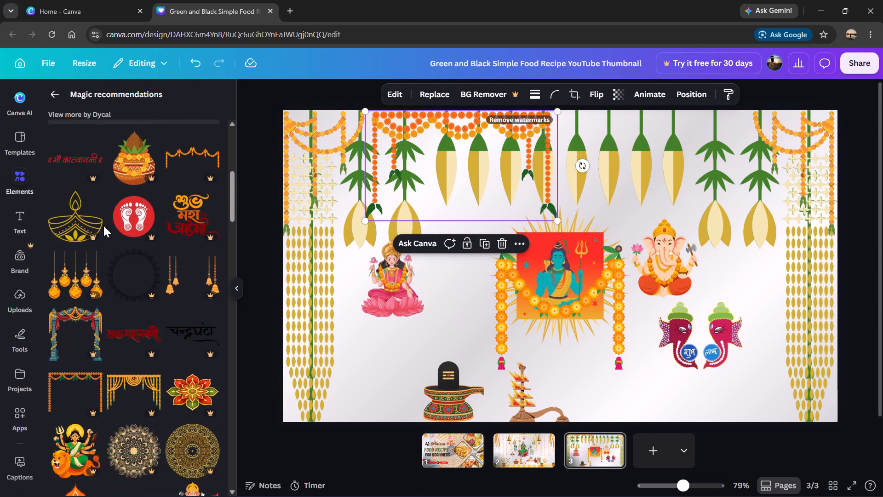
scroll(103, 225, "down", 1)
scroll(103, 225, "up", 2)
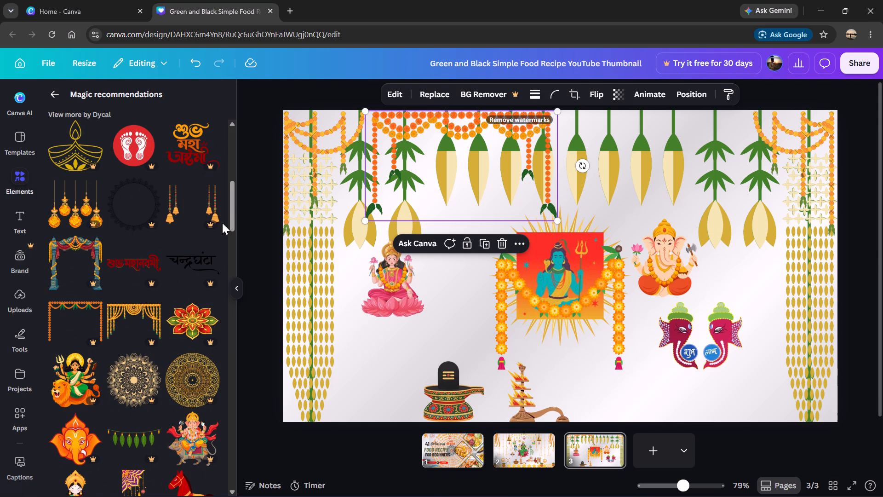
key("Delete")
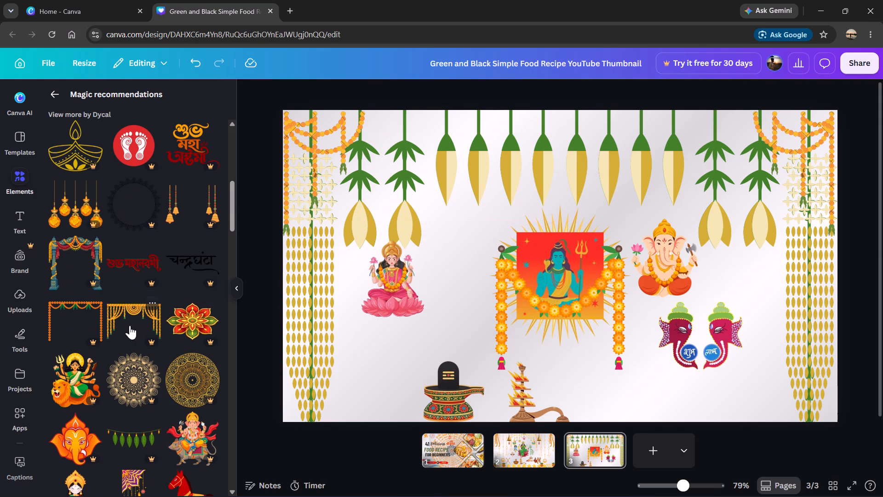
Add the marigold curtain garland with the round central motif and place it at the page's top centre above Shiva.
left_click(130, 325)
left_click_drag(577, 236, 574, 170)
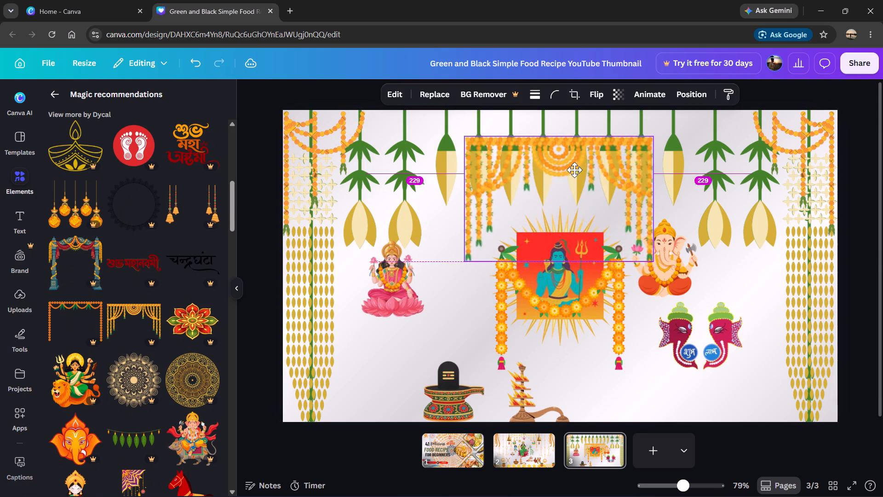
left_click_drag(574, 170, 579, 139)
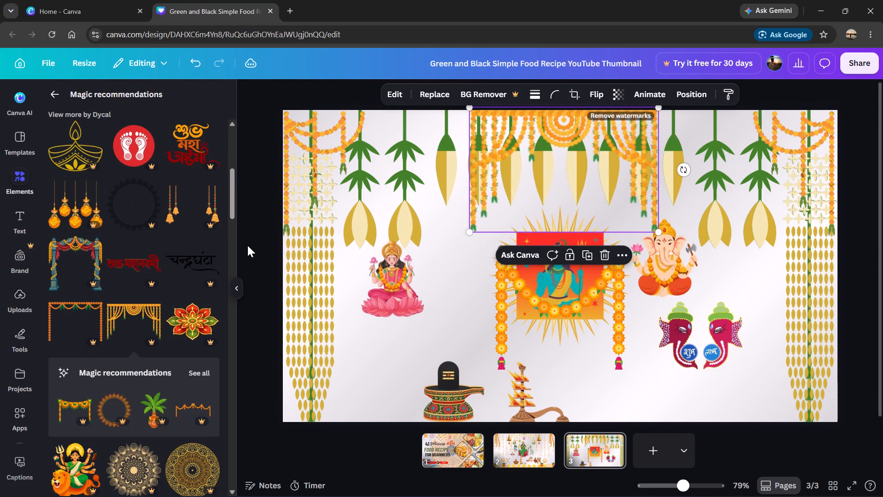
left_click(247, 245)
From the curtain garland's full recommendations, add the red swastika with side strokes, shrink it and centre it beneath the garland's round motif.
scroll(168, 310, "down", 1)
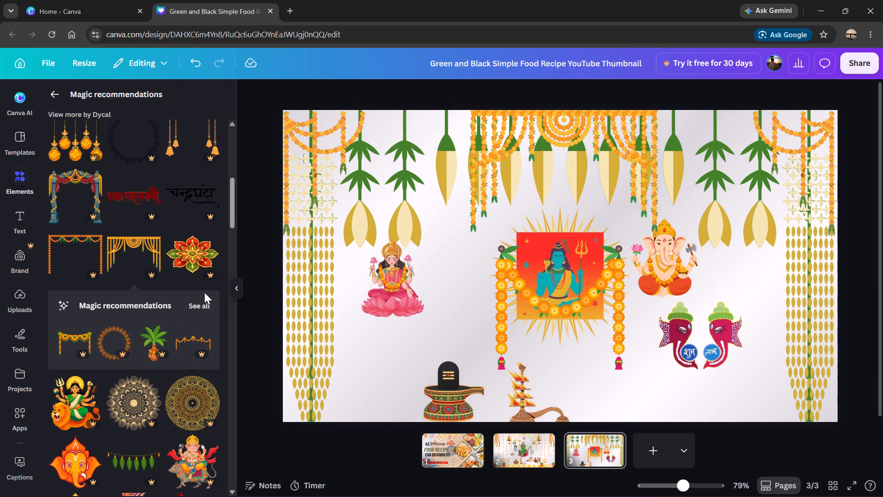
left_click(201, 294)
left_click(201, 299)
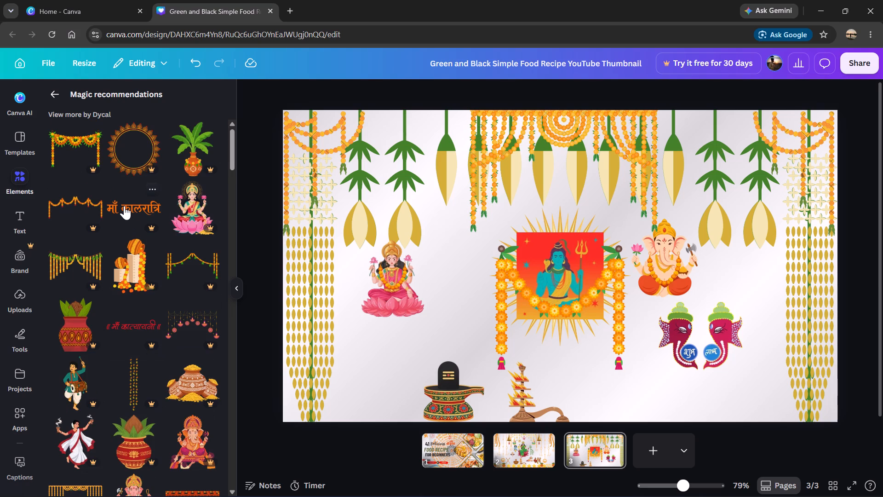
scroll(172, 300, "down", 3)
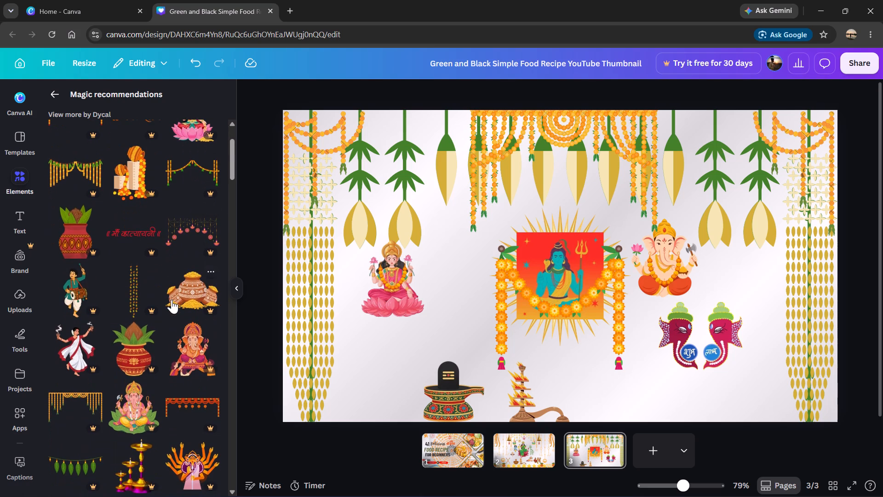
scroll(128, 296, "down", 4)
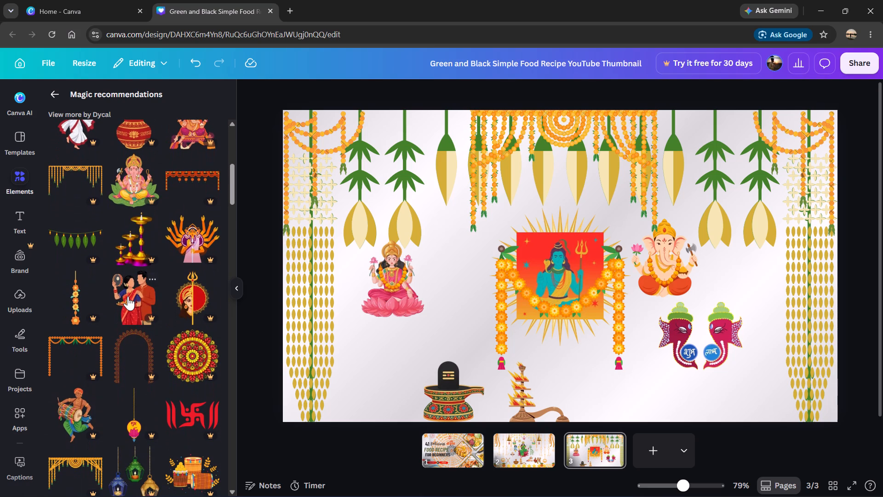
scroll(128, 296, "down", 4)
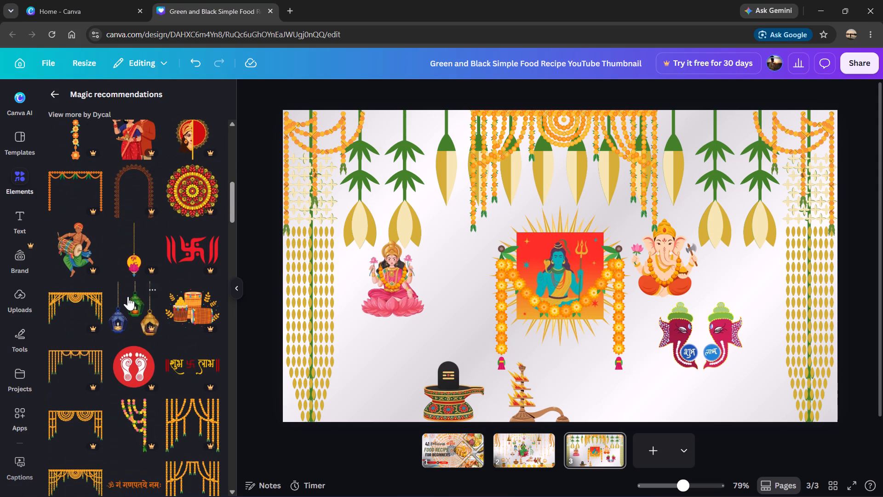
left_click(187, 238)
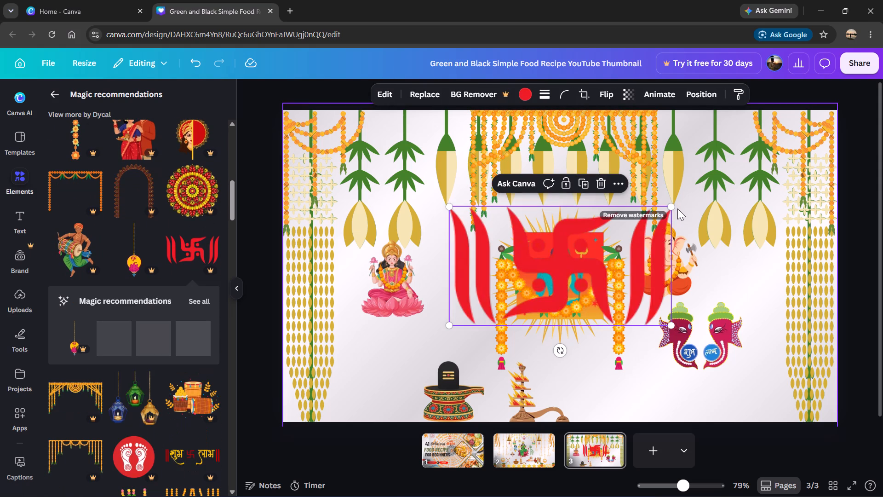
left_click(666, 204)
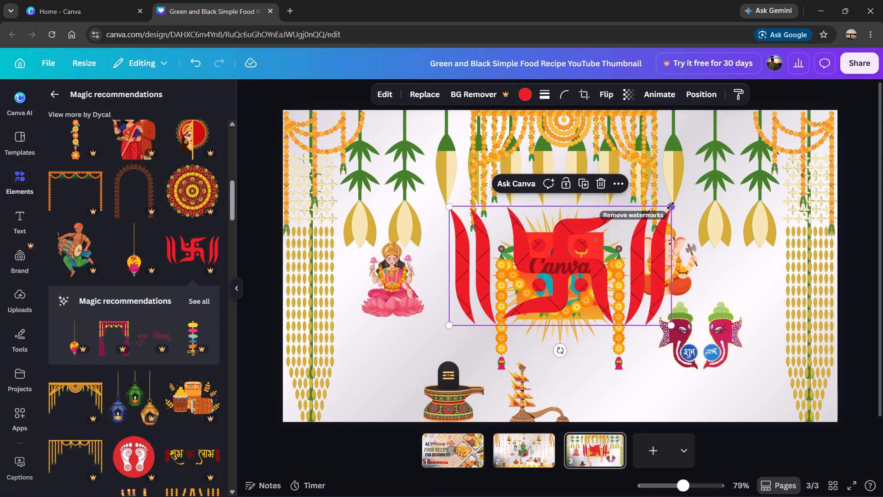
left_click_drag(671, 206, 557, 283)
left_click_drag(500, 300, 567, 177)
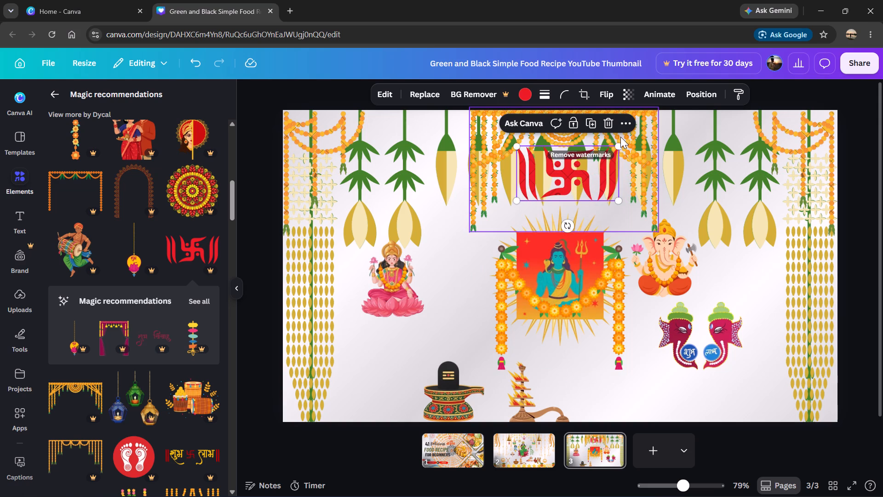
left_click_drag(620, 144, 573, 196)
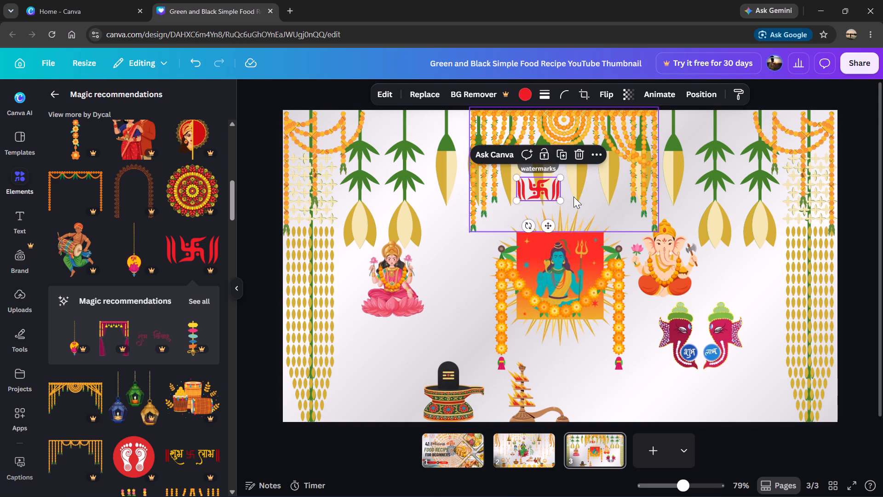
left_click_drag(539, 189, 563, 172)
left_click(258, 198)
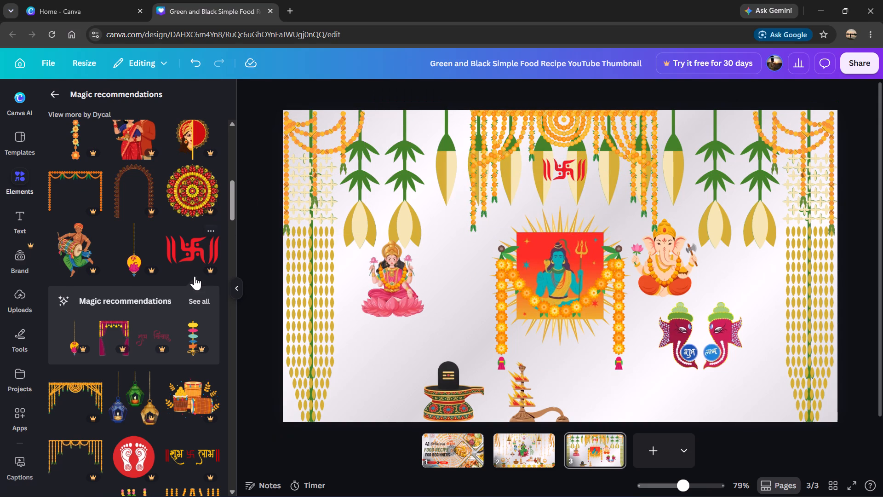
Add the red circle with white footprints, shrink it to a small badge and place it just right of Lakshmi.
scroll(195, 276, "down", 2)
scroll(164, 325, "down", 4)
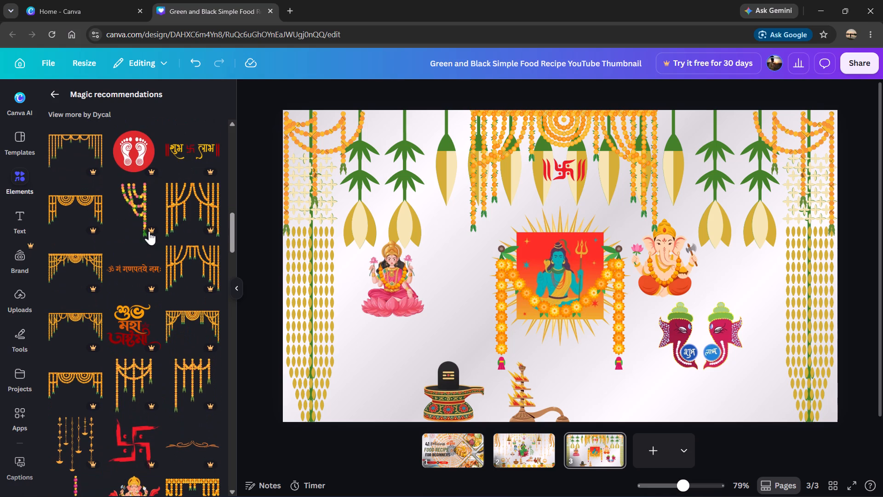
left_click(120, 157)
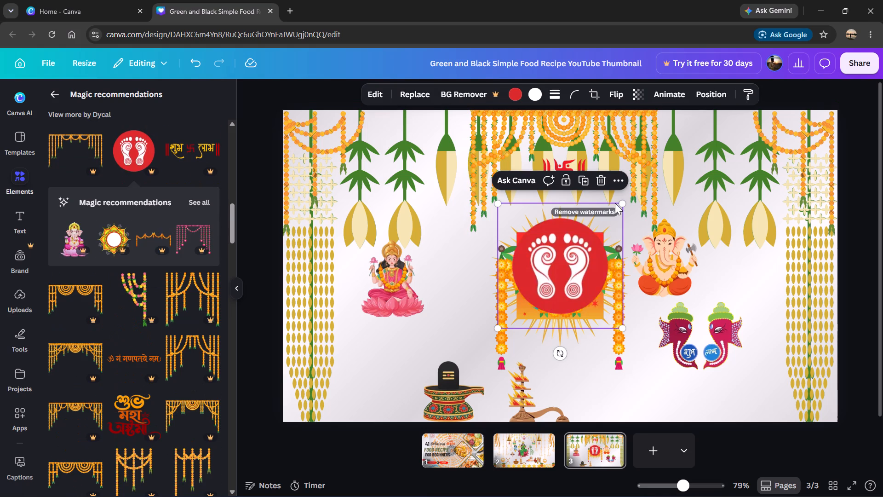
left_click_drag(624, 203, 619, 211)
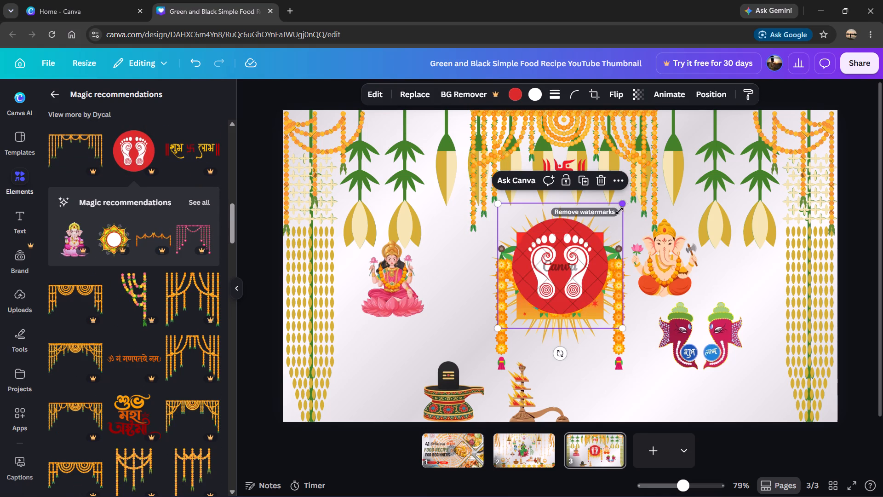
left_click_drag(619, 211, 535, 305)
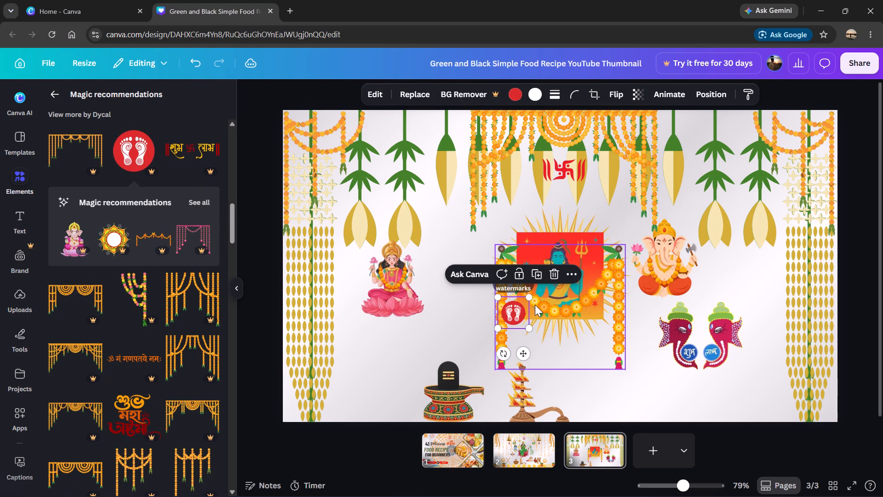
left_click_drag(508, 315, 427, 268)
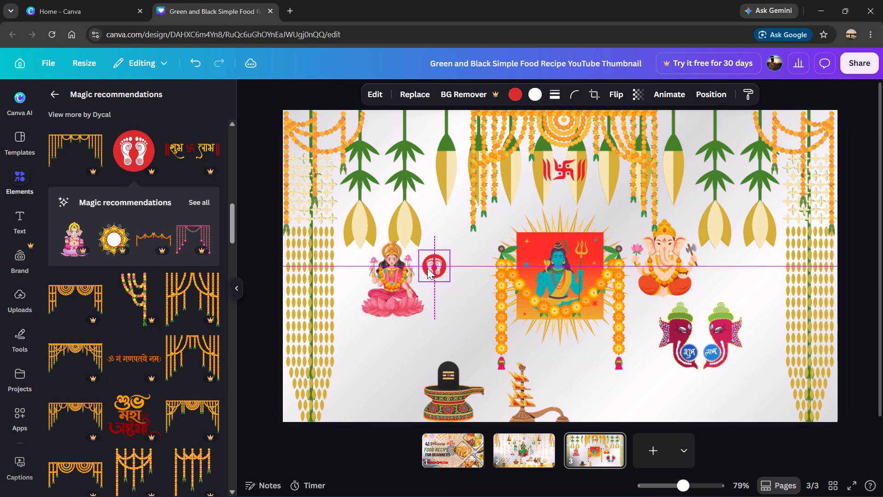
left_click(266, 294)
Add the mango-leaf toran, shrink it to about a quarter of the page width and place it along the top edge left of the central garland.
scroll(219, 320, "down", 6)
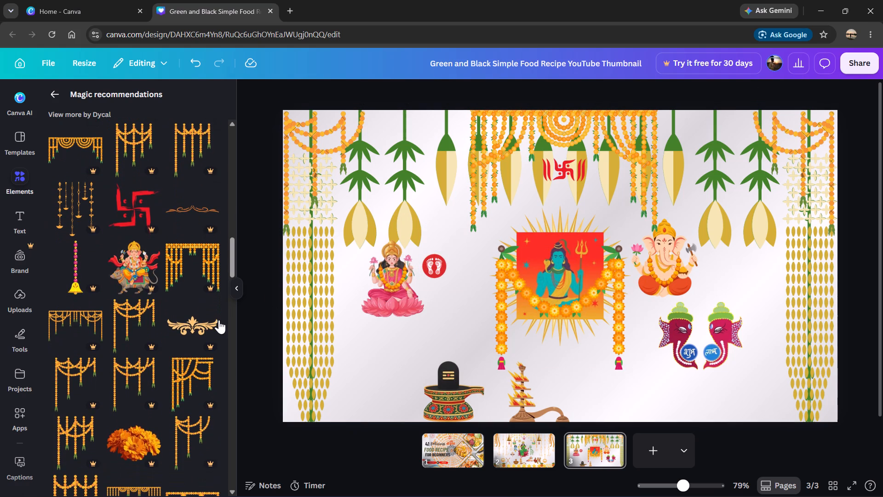
scroll(219, 320, "down", 1)
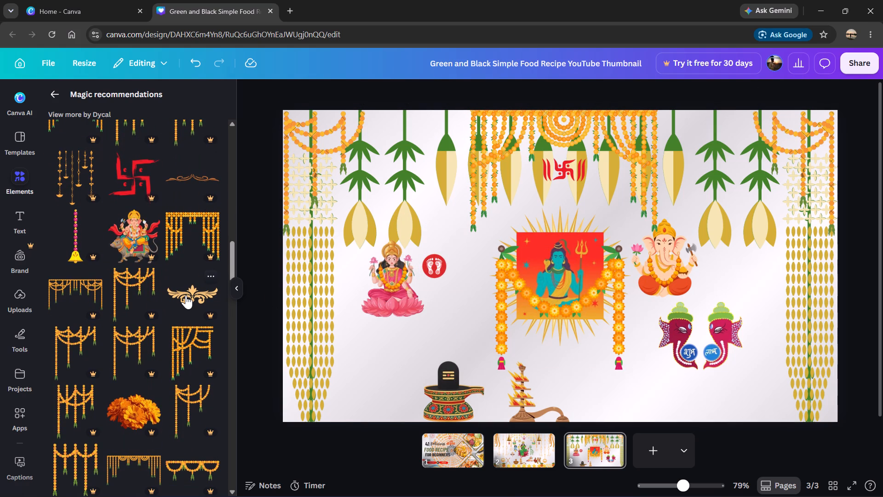
scroll(186, 295, "down", 7)
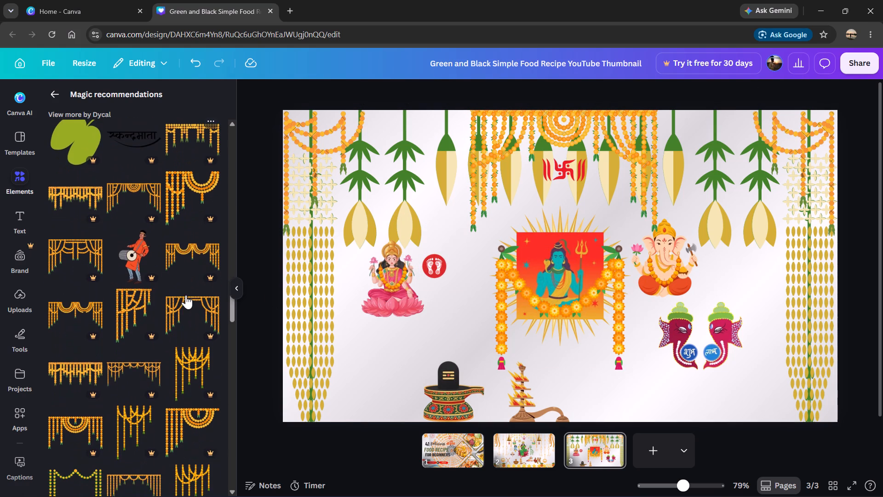
scroll(186, 295, "up", 9)
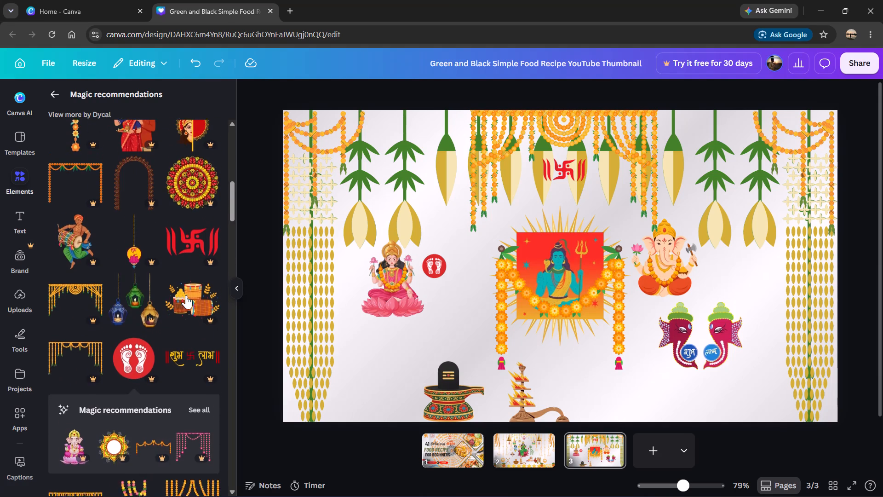
scroll(186, 295, "up", 5)
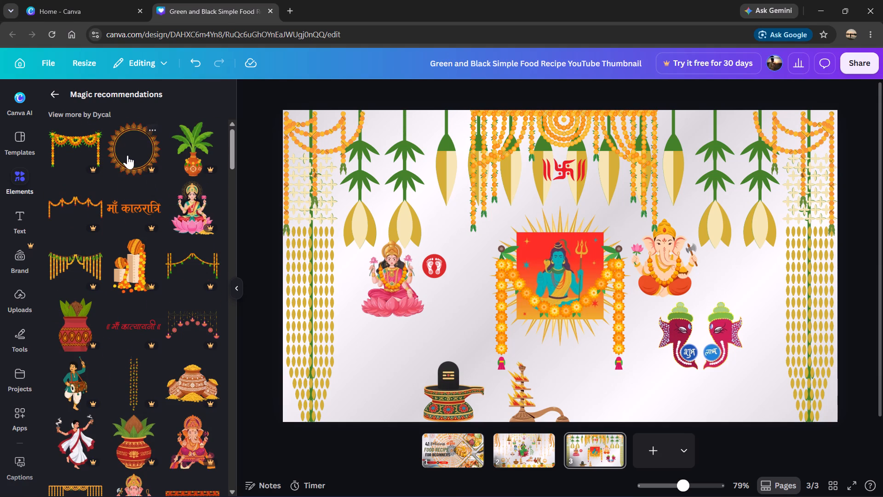
scroll(135, 336, "down", 5)
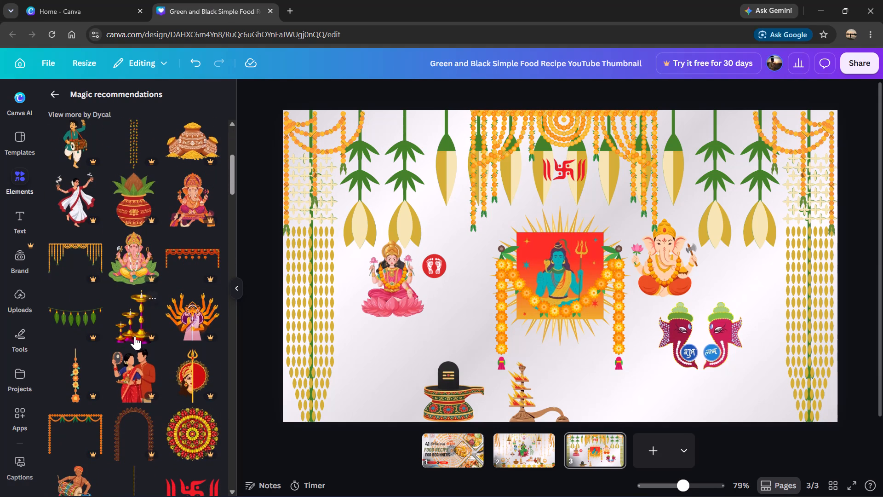
scroll(135, 336, "down", 2)
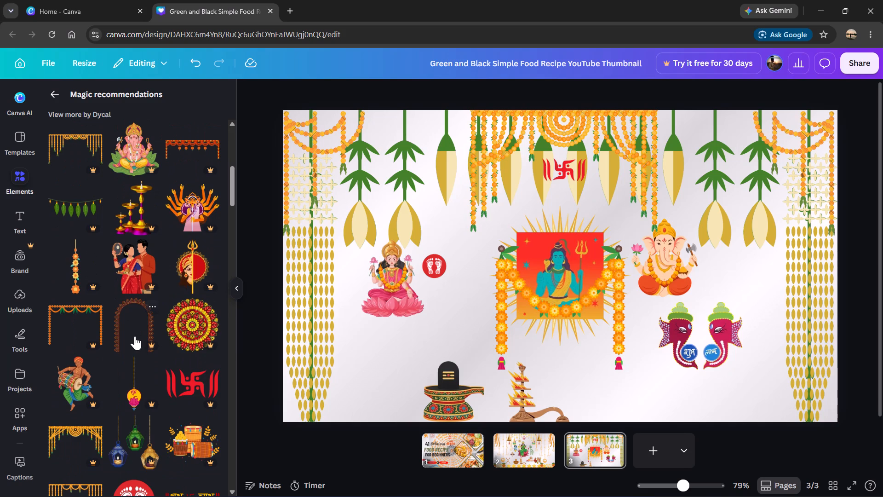
left_click(63, 215)
left_click_drag(454, 273, 412, 202)
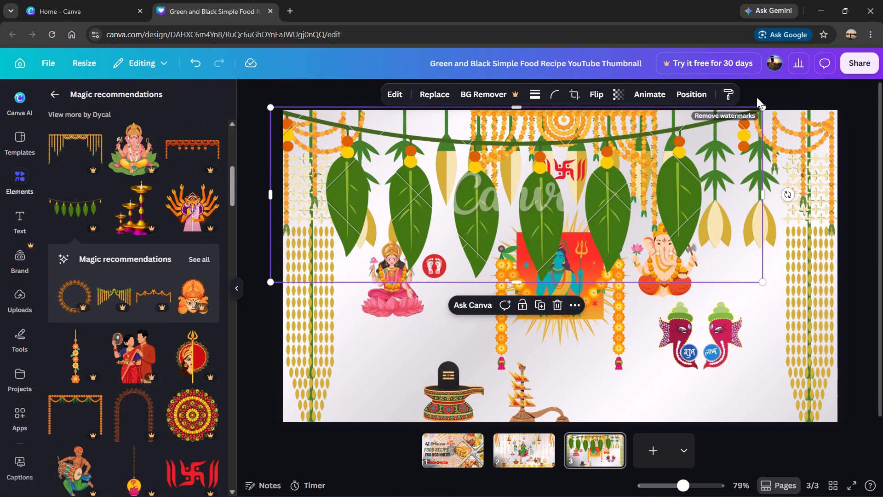
left_click_drag(762, 104, 515, 231)
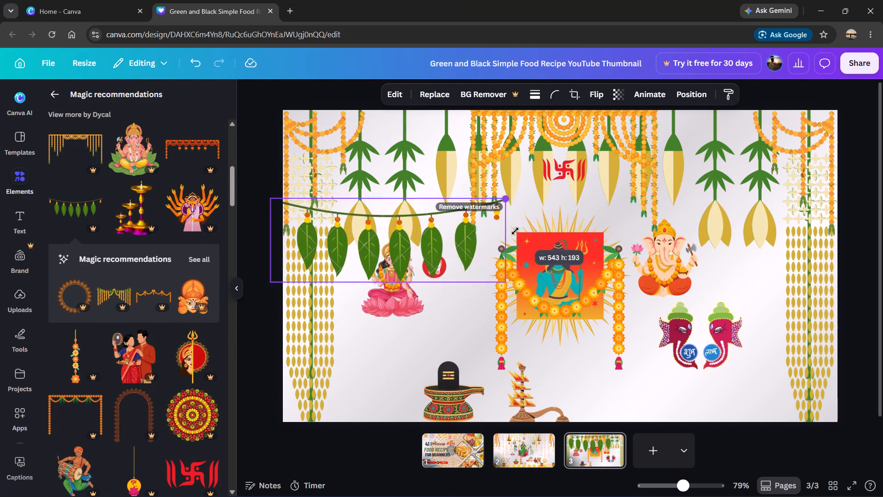
left_click_drag(515, 231, 416, 255)
left_click_drag(356, 254, 438, 147)
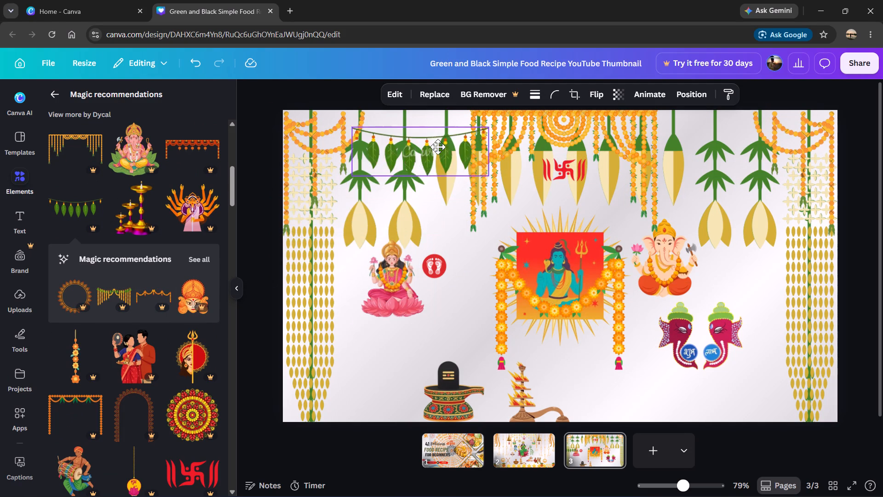
left_click_drag(438, 147, 425, 128)
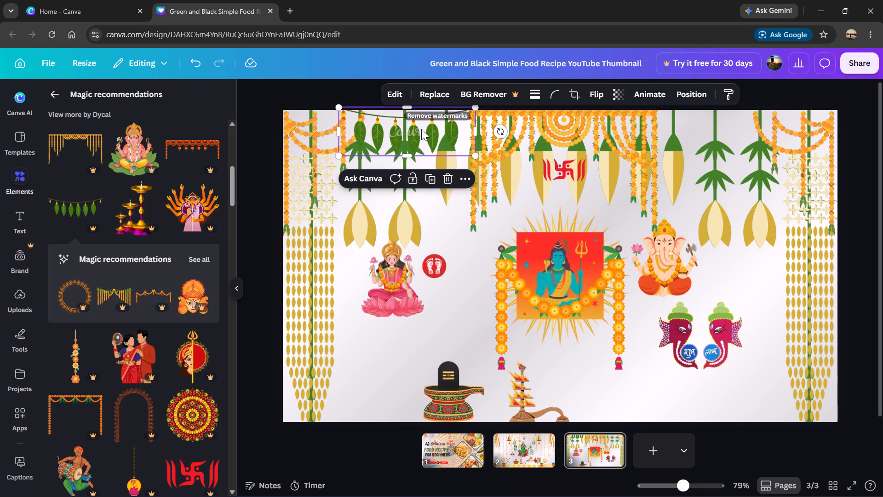
left_click(275, 171)
From the leaf toran's full recommendations, add the orange शुभ लाभ lettering, shrink it and place it near the page's top edge right of the central garland.
scroll(170, 261, "down", 1)
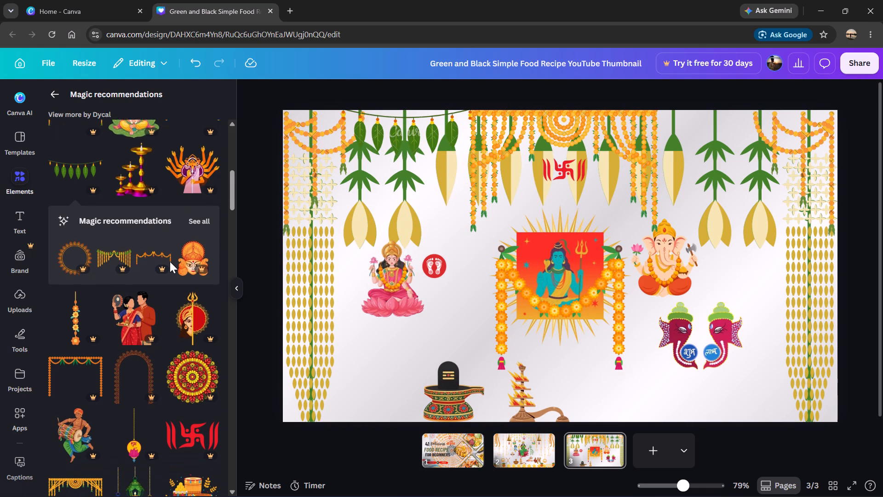
left_click(198, 213)
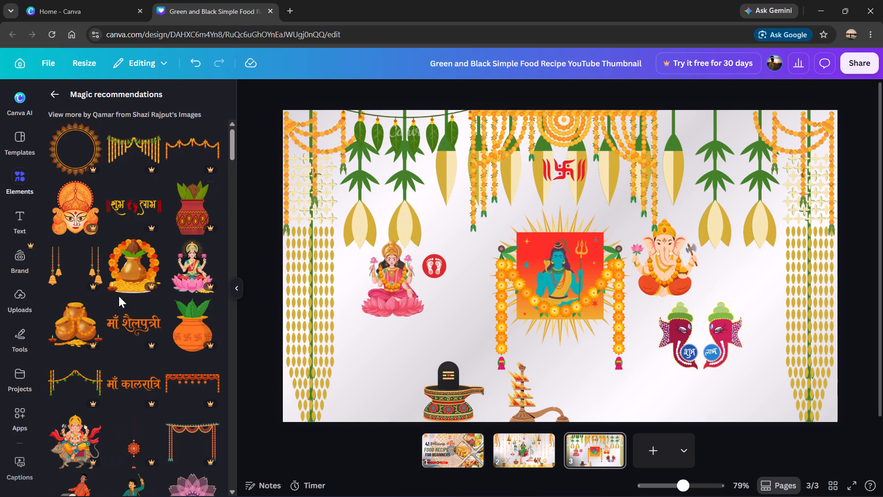
scroll(119, 296, "down", 6)
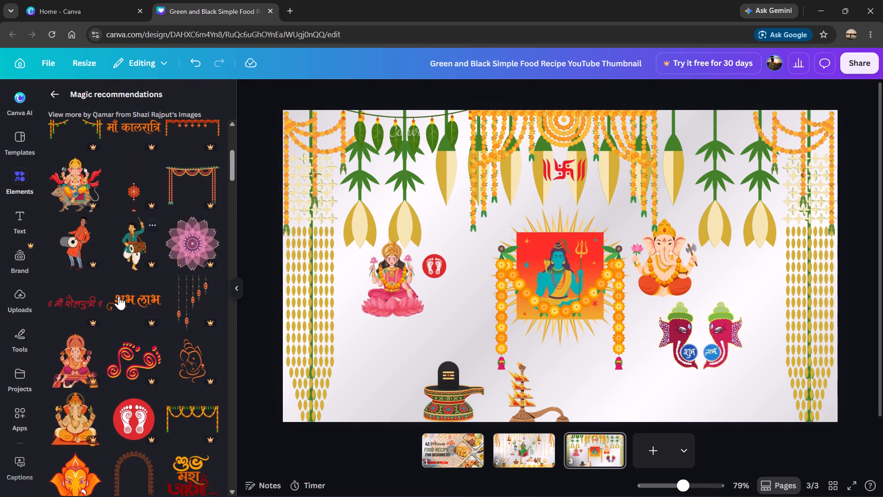
scroll(119, 296, "down", 2)
scroll(119, 296, "up", 3)
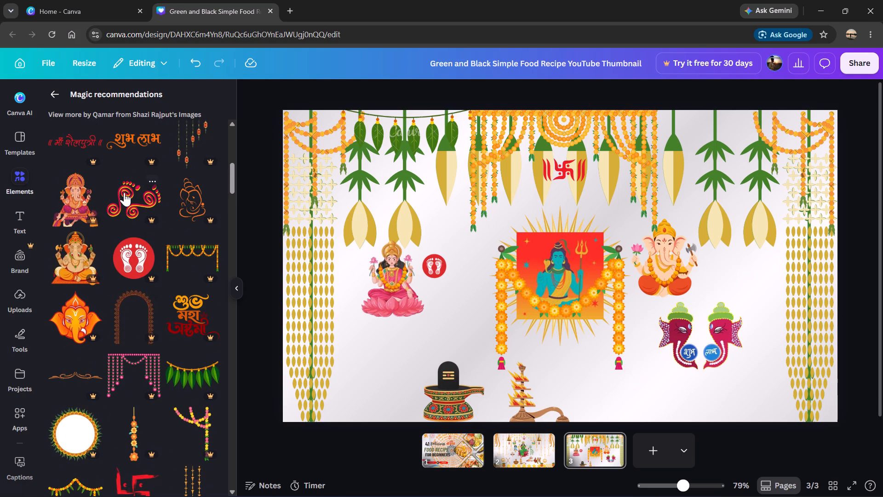
scroll(124, 192, "up", 1)
left_click(127, 164)
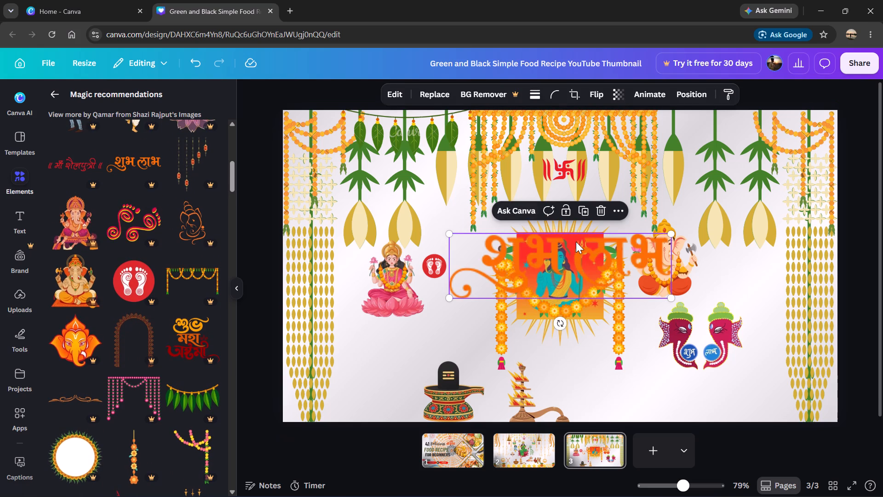
left_click_drag(577, 242, 625, 130)
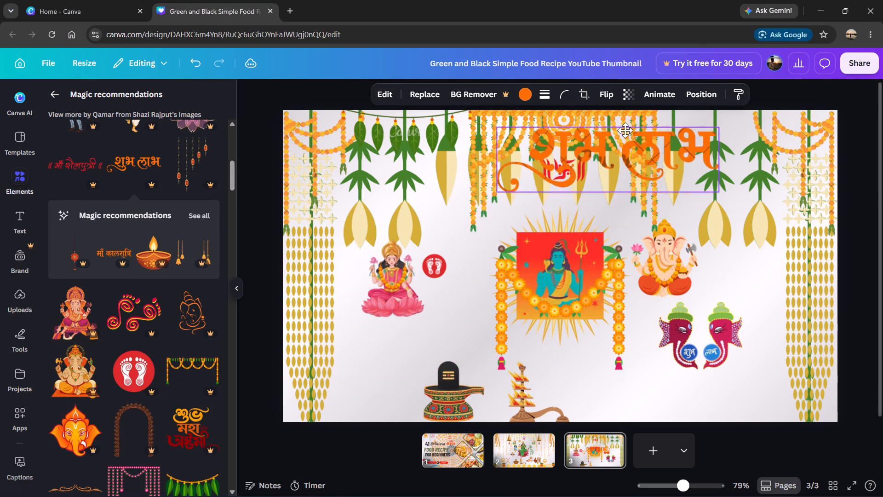
left_click_drag(625, 130, 704, 136)
left_click_drag(796, 125, 759, 144)
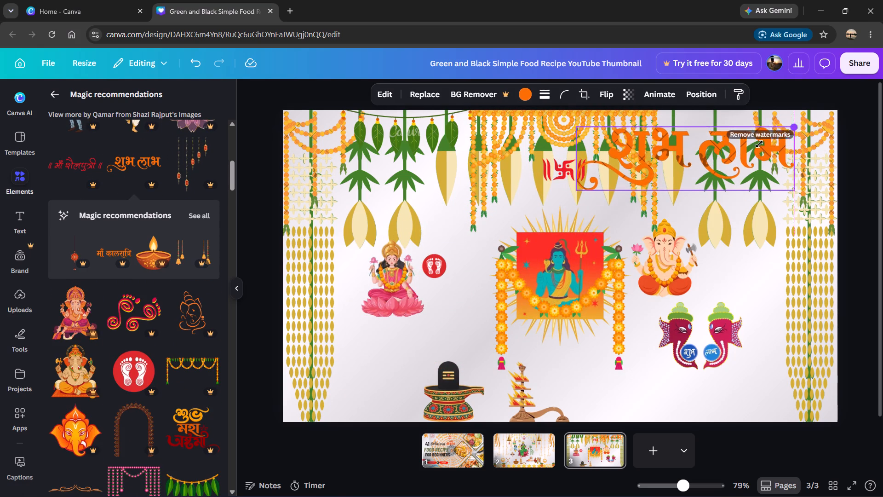
left_click_drag(759, 144, 656, 173)
left_click_drag(622, 180, 728, 136)
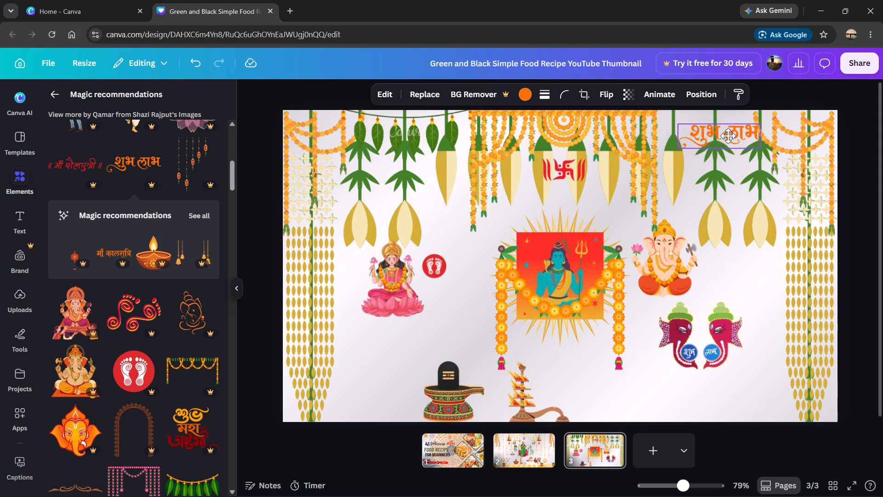
left_click_drag(728, 136, 711, 132)
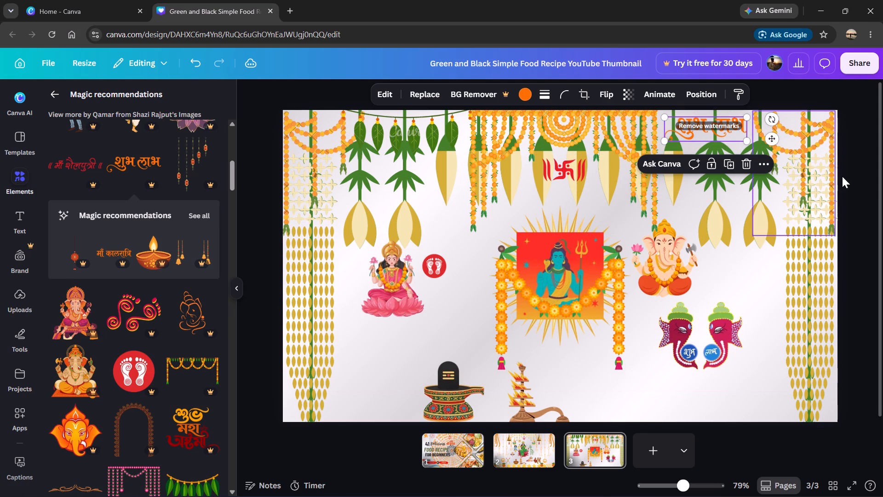
left_click(855, 184)
Look through the full list of magic recommendations for further decorations suited to page 3.
scroll(137, 330, "down", 1)
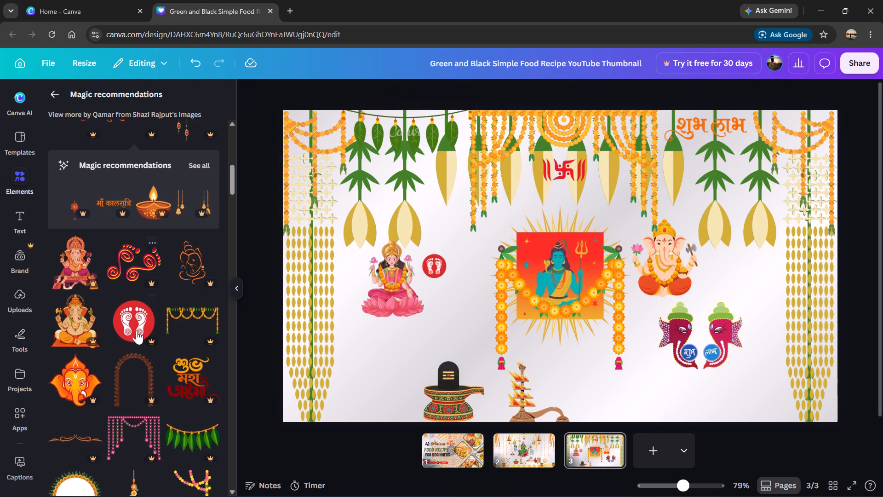
scroll(137, 330, "down", 6)
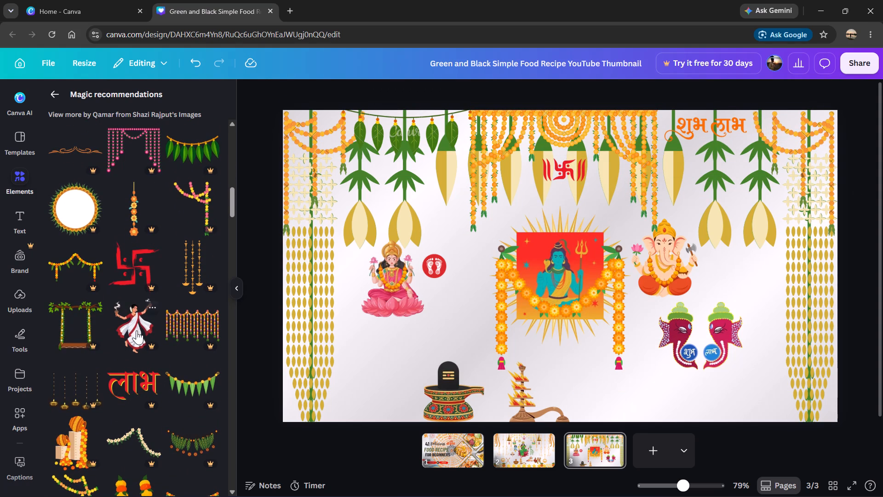
scroll(137, 330, "down", 1)
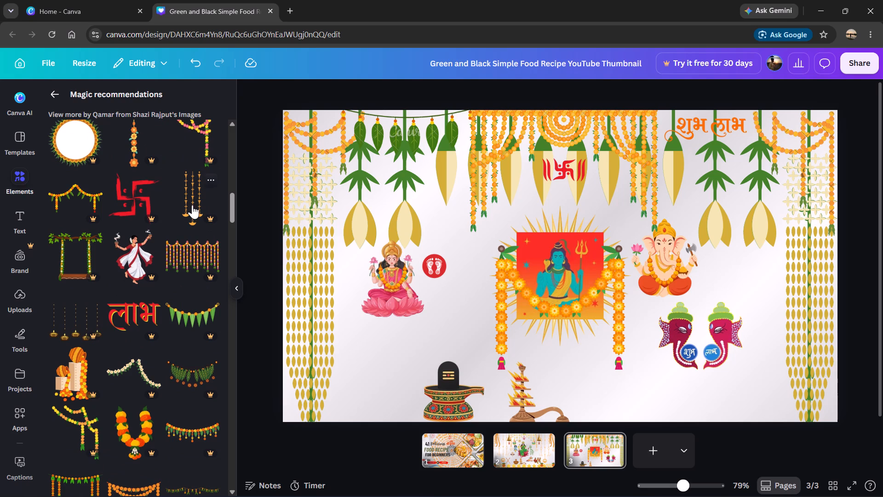
scroll(192, 205, "down", 1)
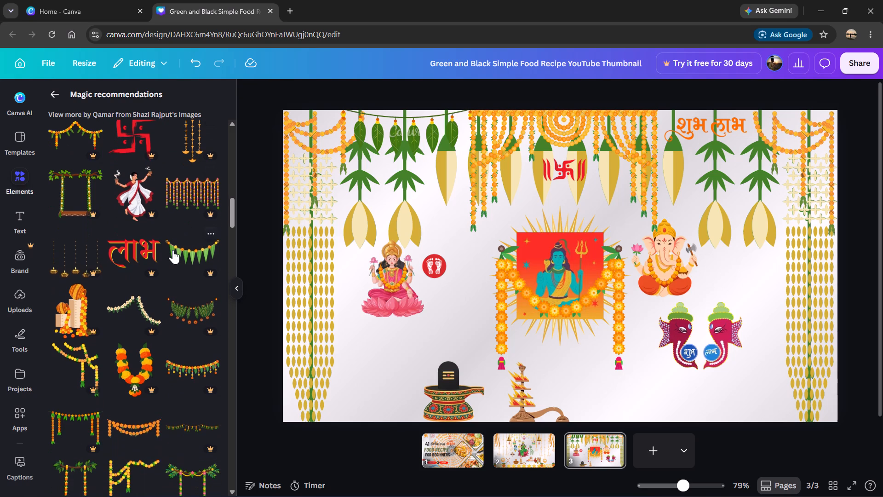
scroll(136, 325, "down", 2)
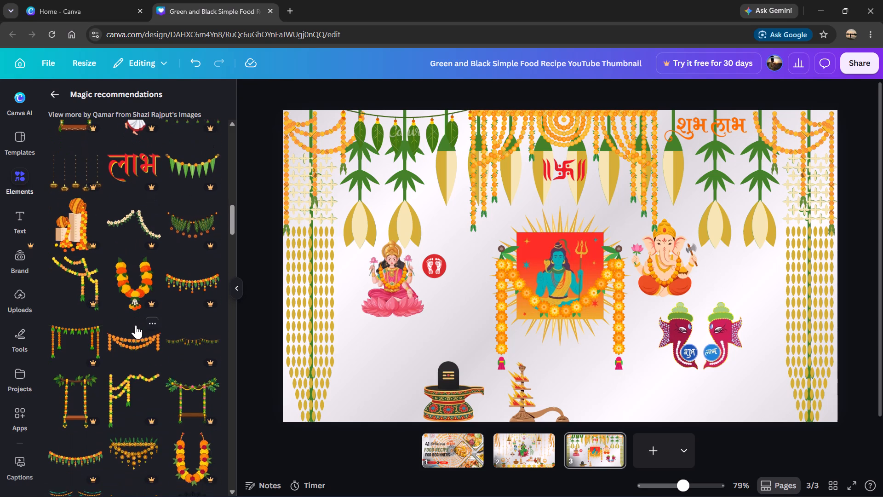
scroll(136, 325, "down", 7)
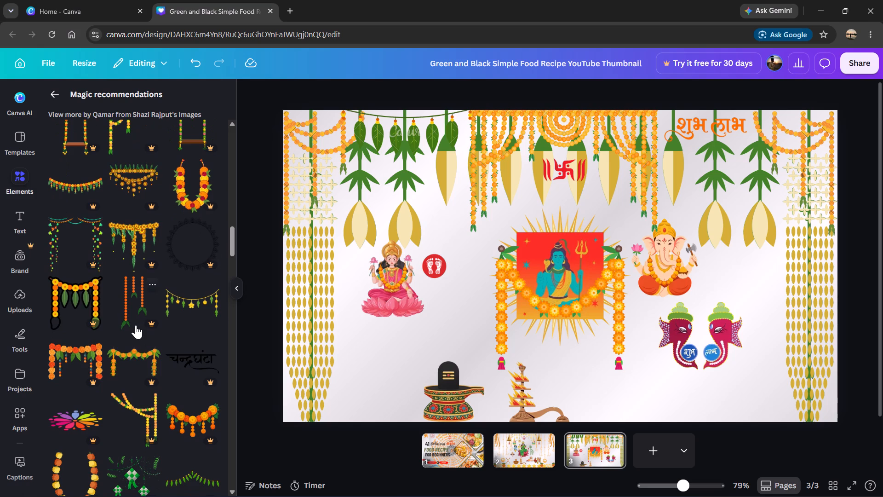
scroll(136, 325, "down", 6)
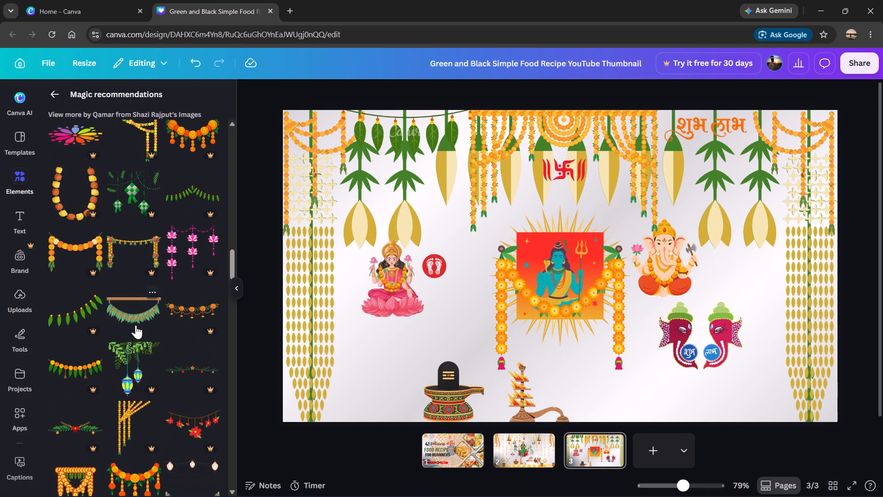
scroll(136, 325, "down", 5)
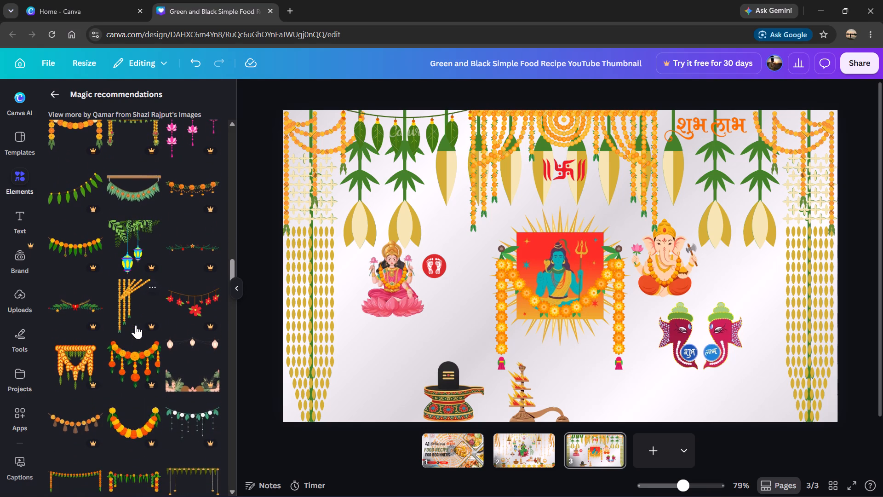
scroll(136, 325, "down", 7)
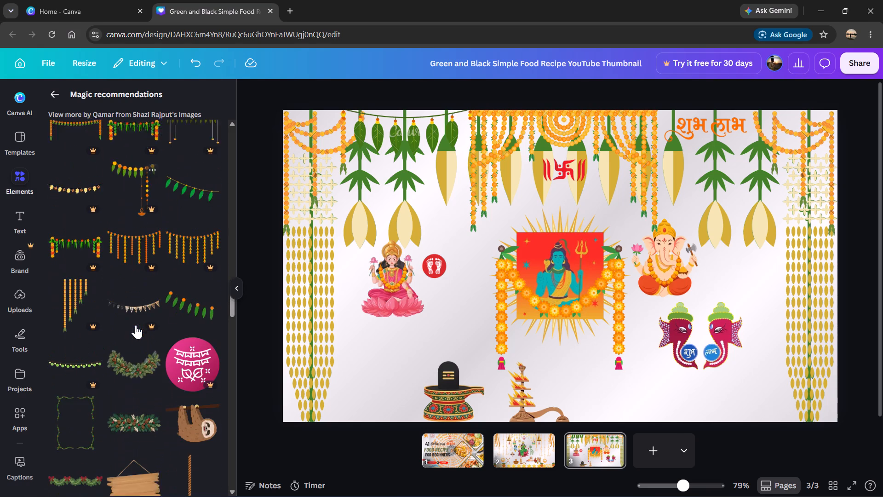
scroll(136, 325, "down", 4)
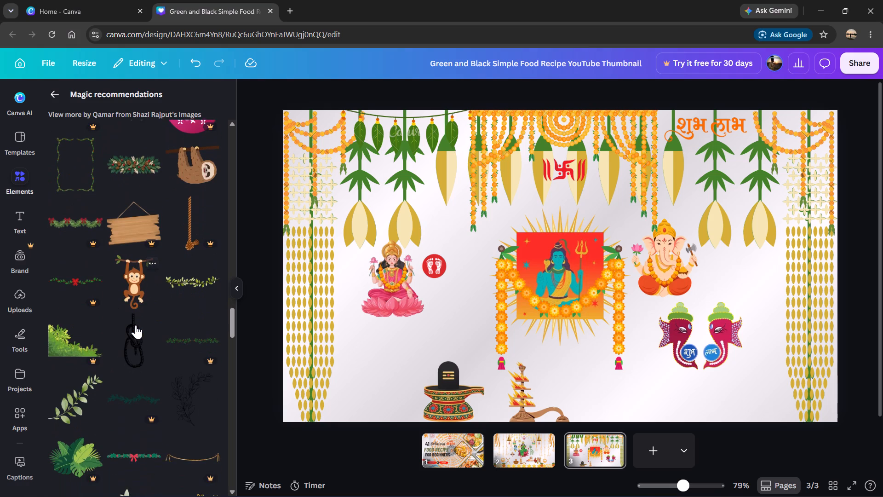
scroll(136, 325, "down", 8)
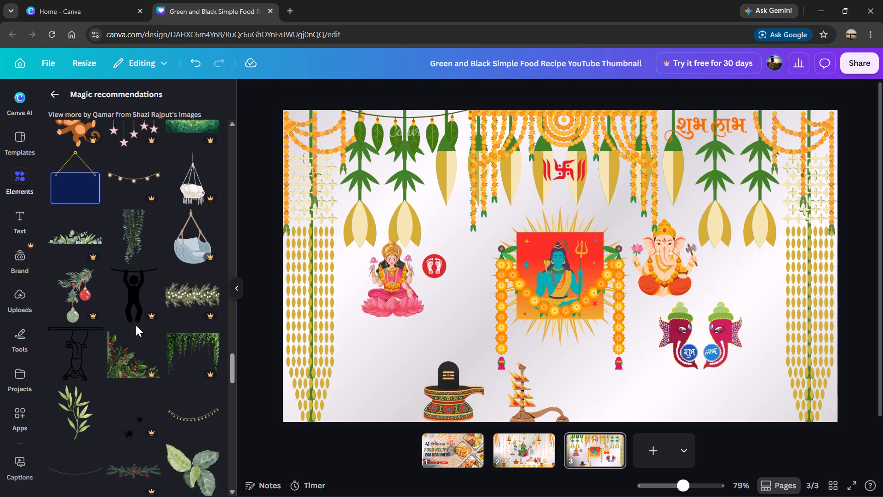
scroll(136, 325, "down", 3)
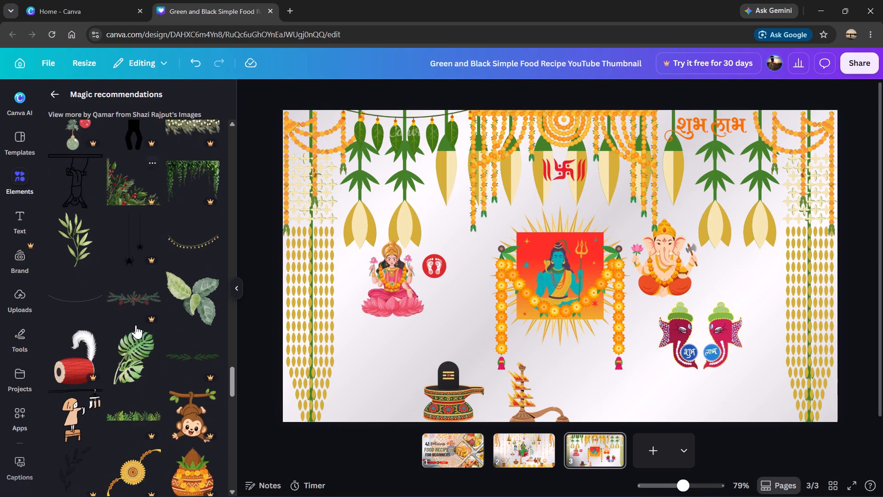
scroll(136, 325, "down", 6)
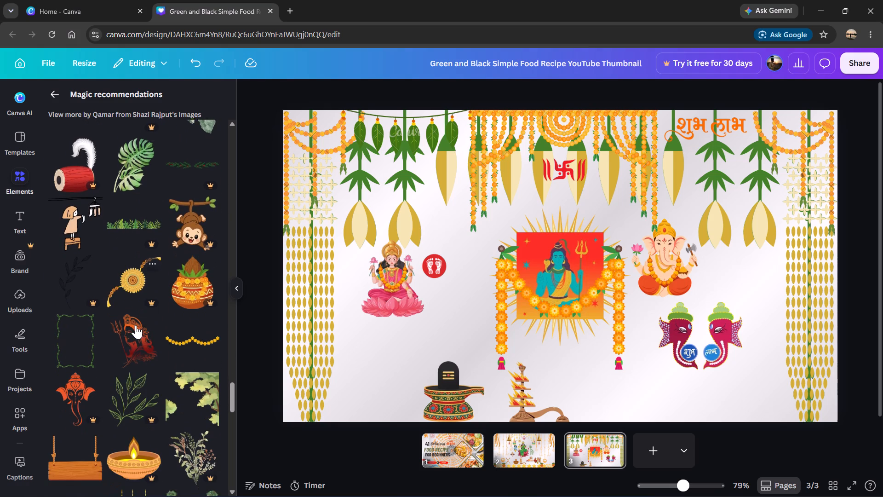
scroll(136, 325, "down", 6)
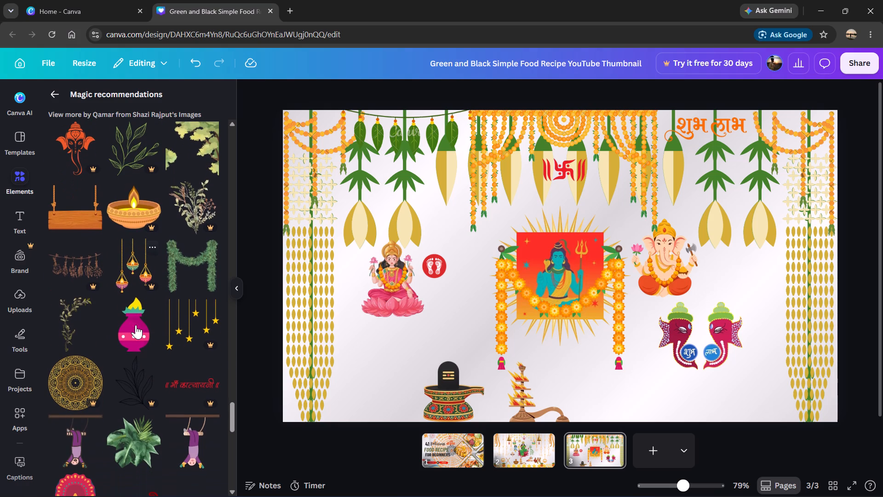
scroll(127, 285, "down", 3)
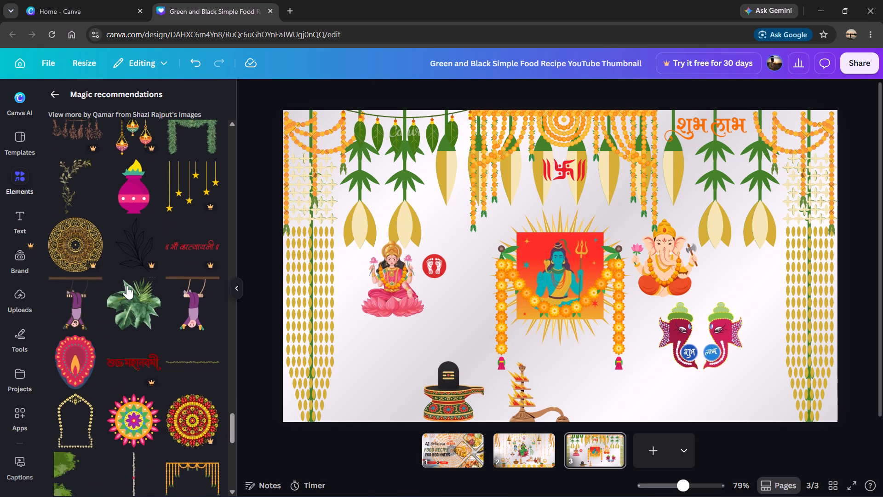
scroll(127, 285, "down", 7)
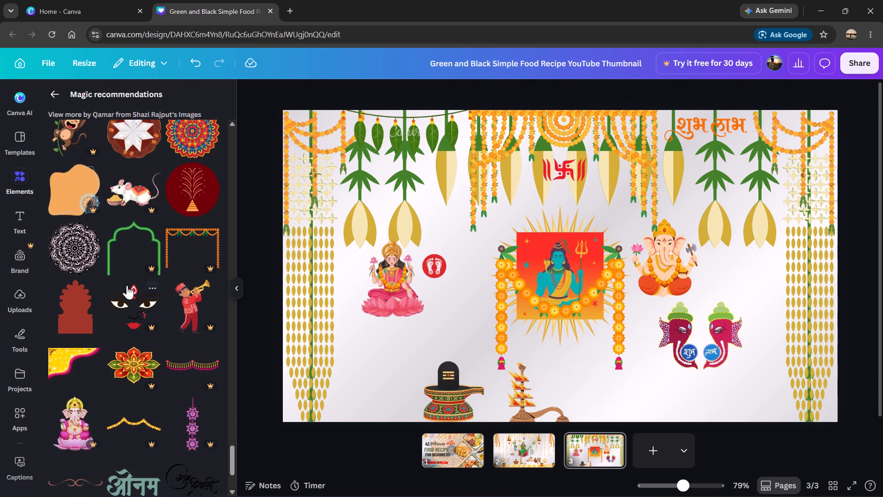
scroll(127, 285, "down", 5)
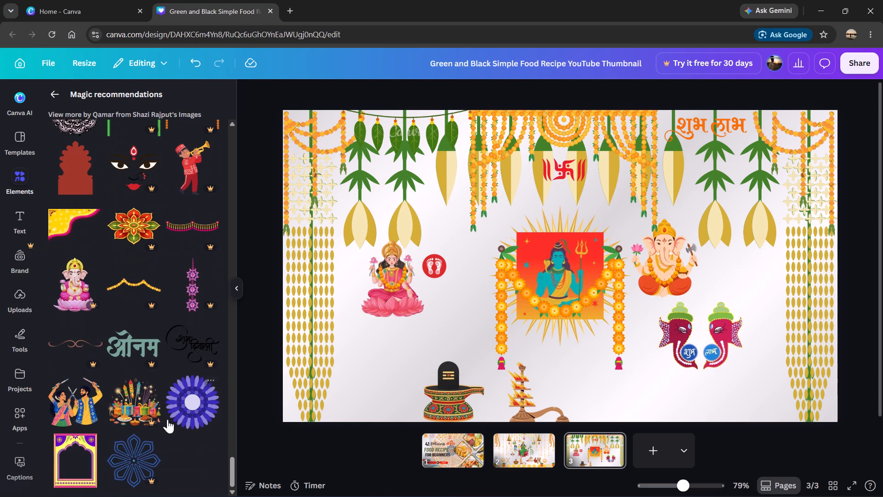
Add the pink hanging stars from the magic recommendations and place them at the page's bottom edge between the curtain garland and the Shivling.
scroll(167, 419, "up", 3)
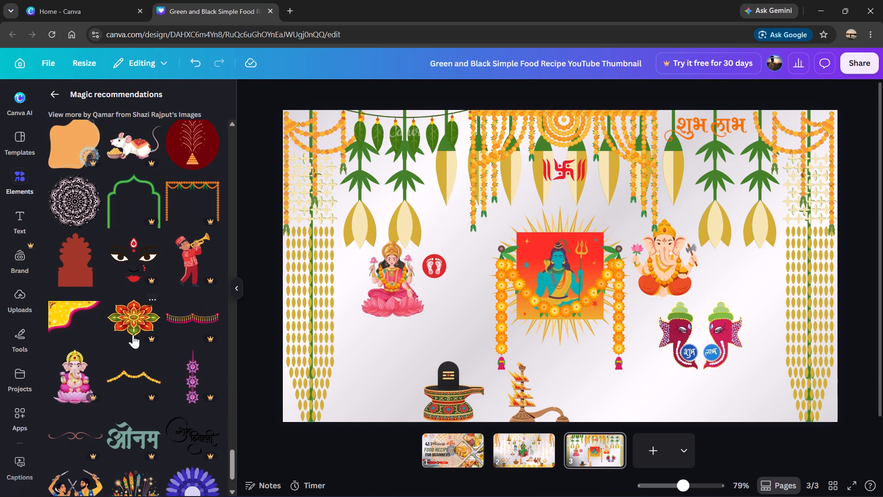
scroll(133, 335, "up", 15)
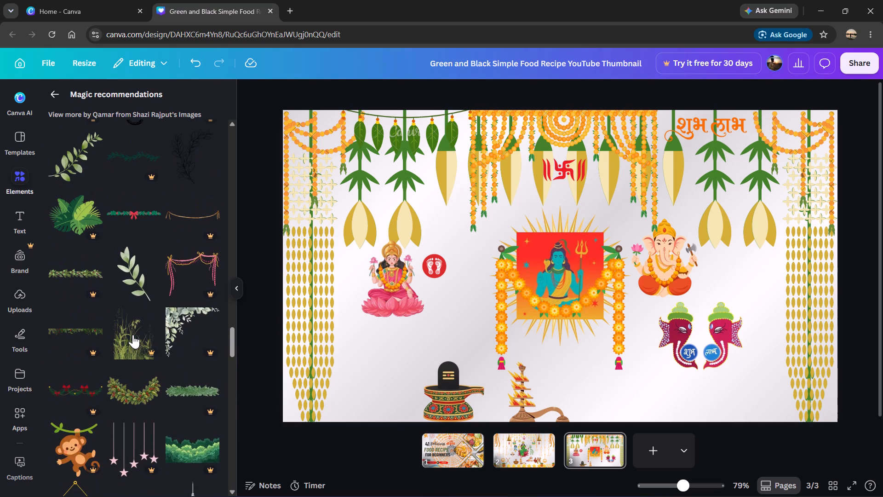
left_click(139, 462)
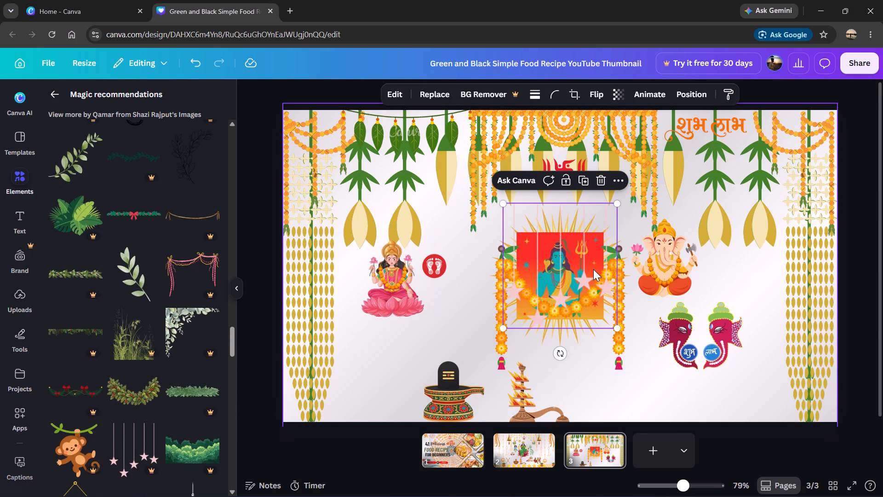
left_click_drag(593, 269, 415, 362)
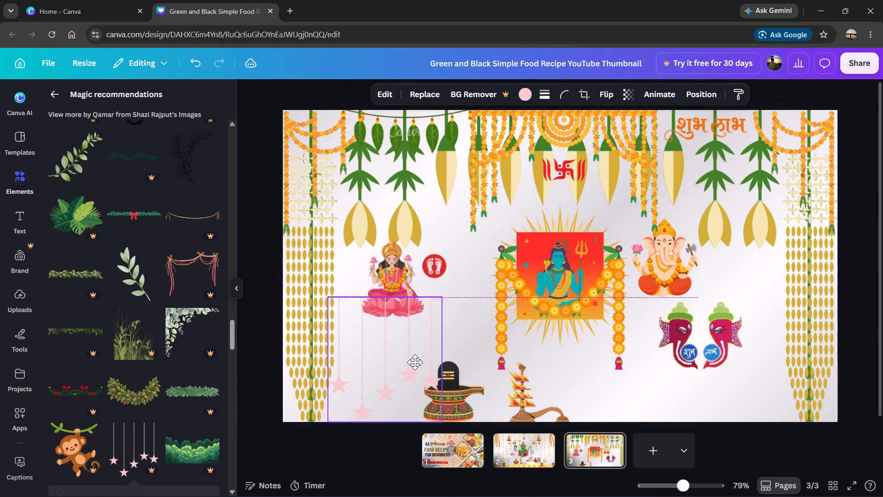
left_click_drag(415, 362, 397, 361)
Recolour the hanging stars bright red using the design's graphic colours.
left_click(528, 95)
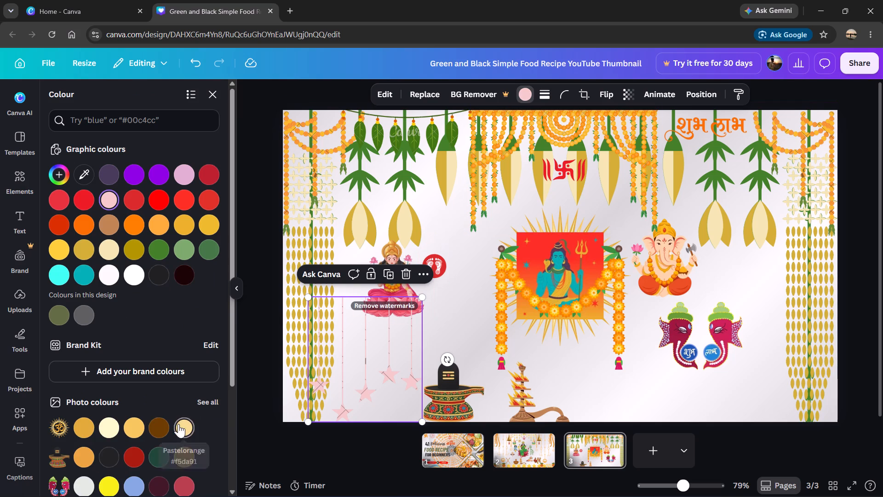
left_click(155, 189)
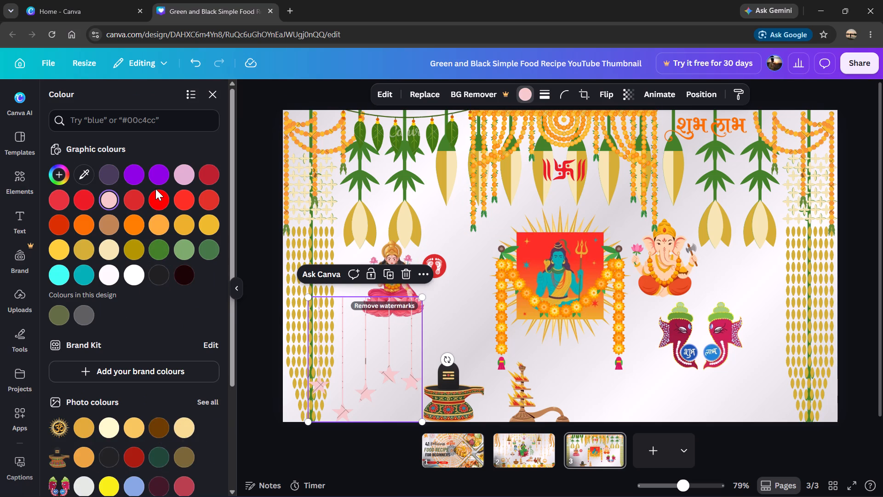
left_click(155, 193)
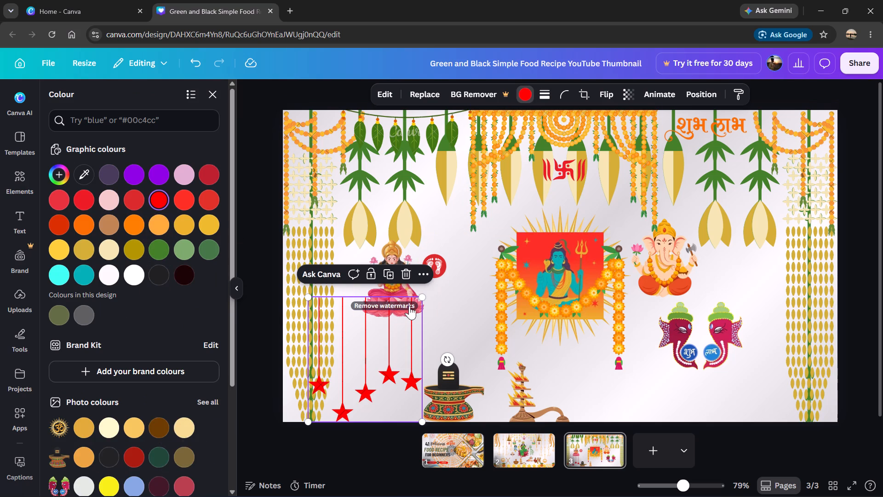
Shrink the red hanging stars to about 129 by 141 and place them over the upper part of the page's left curtain garland.
left_click_drag(422, 298, 361, 364)
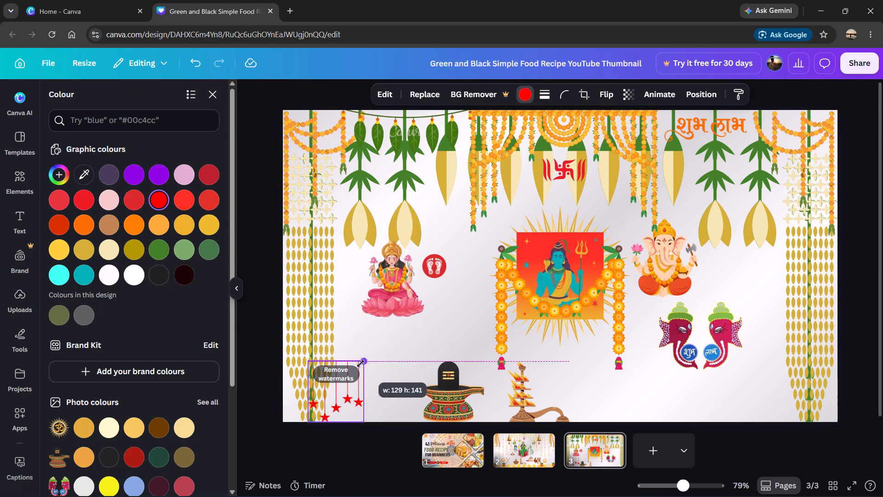
left_click_drag(361, 364, 360, 364)
left_click_drag(338, 396, 393, 139)
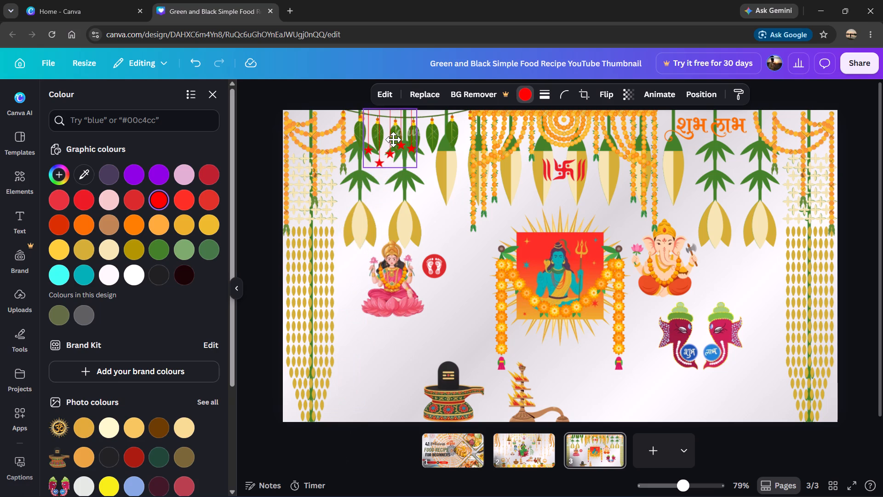
left_click_drag(393, 139, 325, 186)
left_click(255, 265)
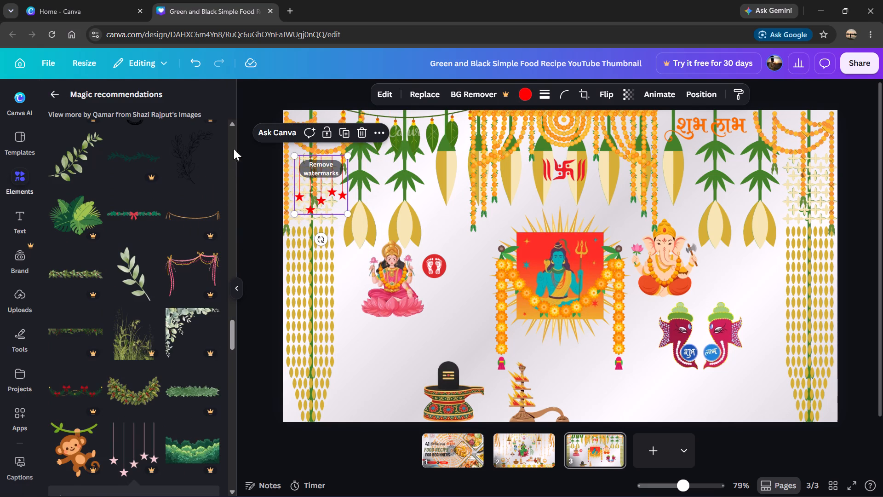
Add the holly garland with the red bow and place it along the page's bottom edge, right of the lamp and partly off the page.
scroll(162, 244, "up", 1)
left_click(144, 259)
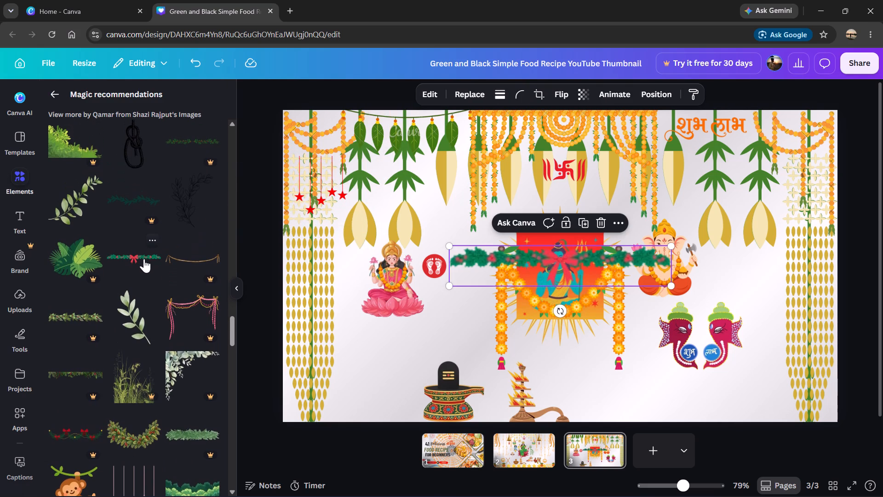
left_click_drag(524, 276, 443, 176)
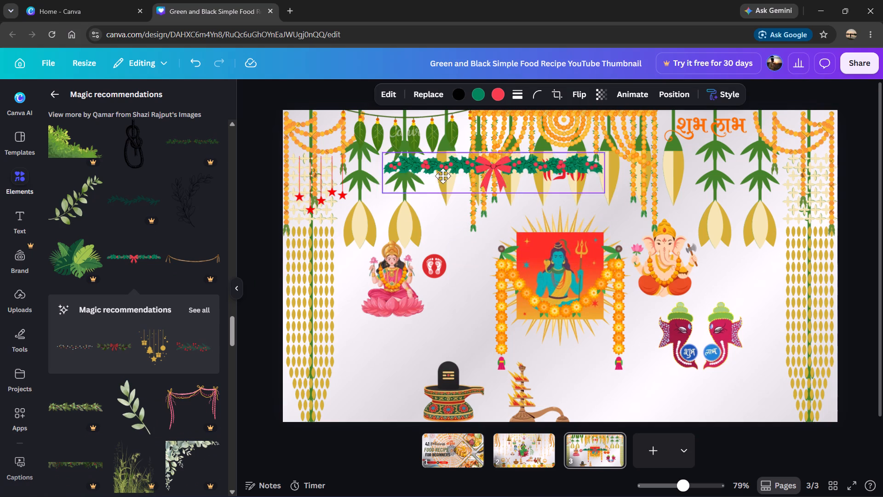
left_click_drag(443, 176, 689, 180)
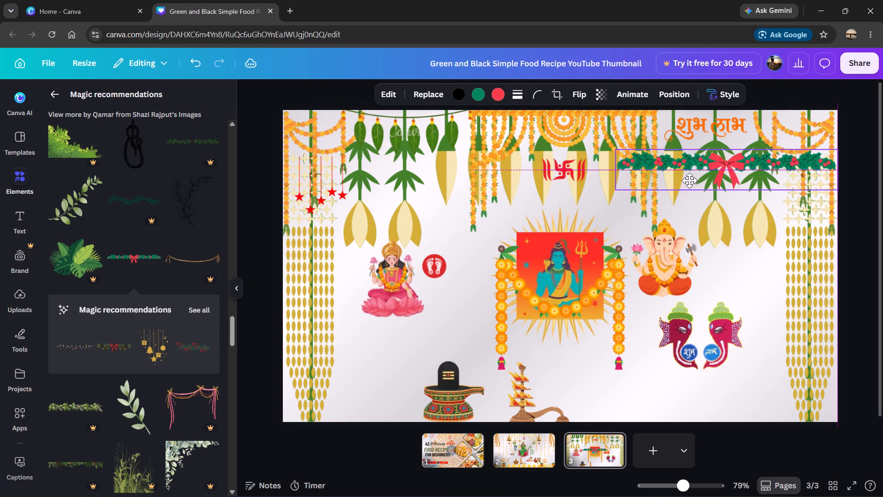
left_click_drag(689, 180, 668, 424)
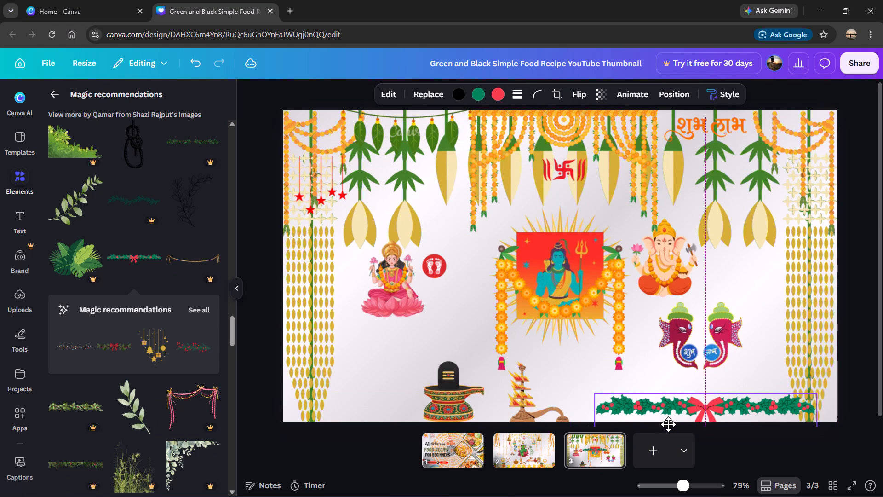
left_click_drag(668, 424, 666, 435)
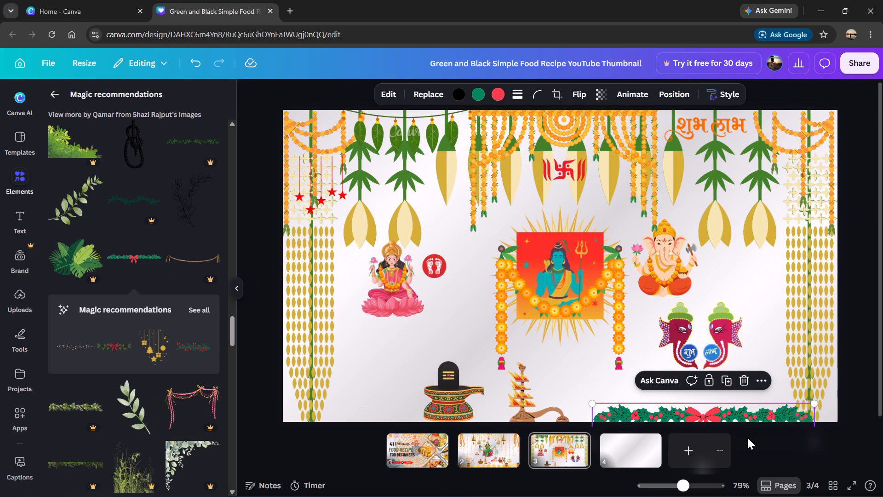
left_click(747, 438)
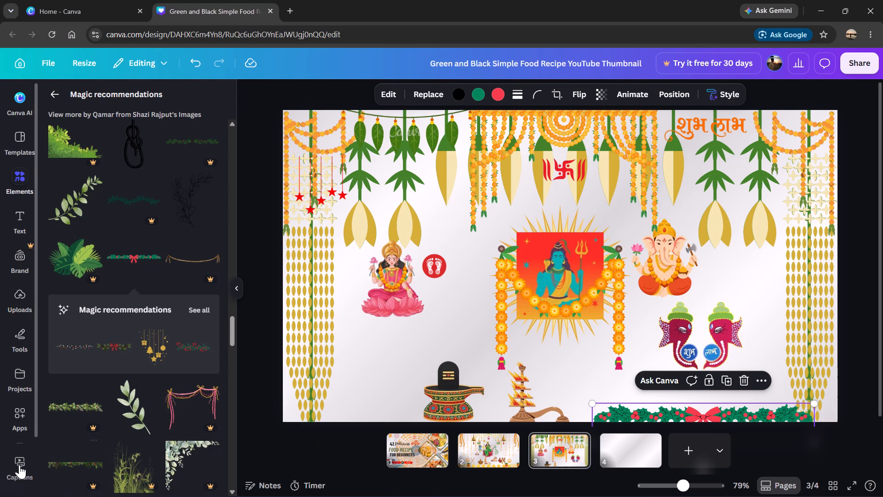
Add the pine branch with red berries from the magic recommendations and place it along the page's bottom edge, in the left corner.
scroll(19, 465, "down", 1)
scroll(85, 410, "down", 1)
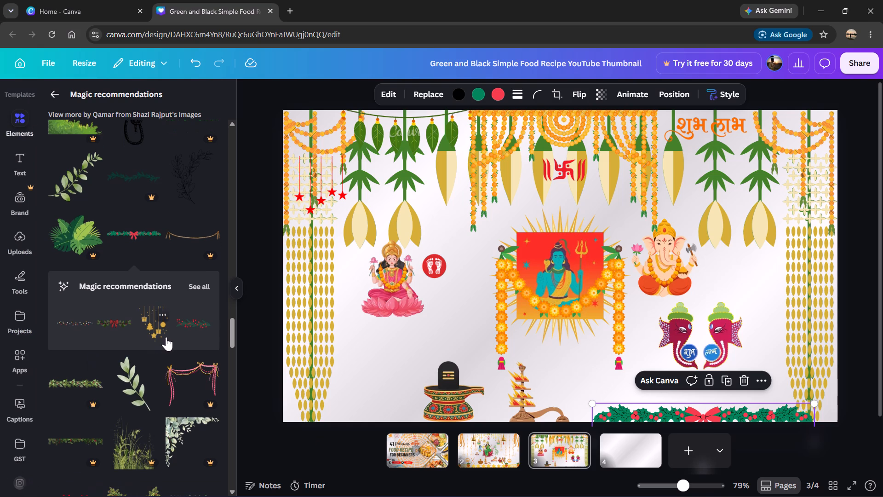
left_click(193, 324)
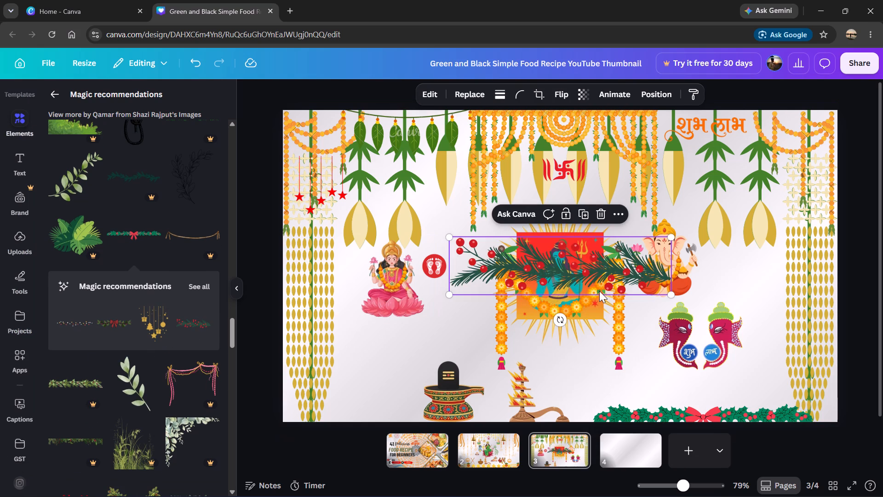
left_click_drag(588, 263, 390, 411)
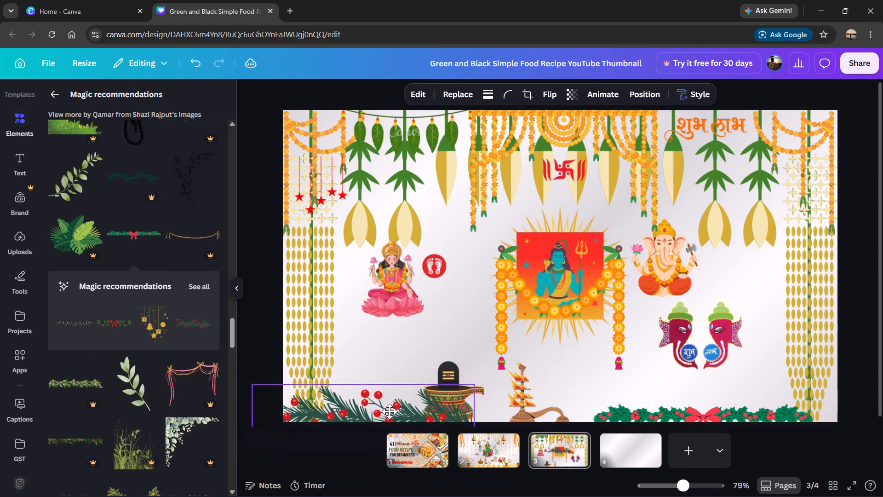
left_click_drag(390, 411, 388, 414)
left_click_drag(376, 422, 382, 409)
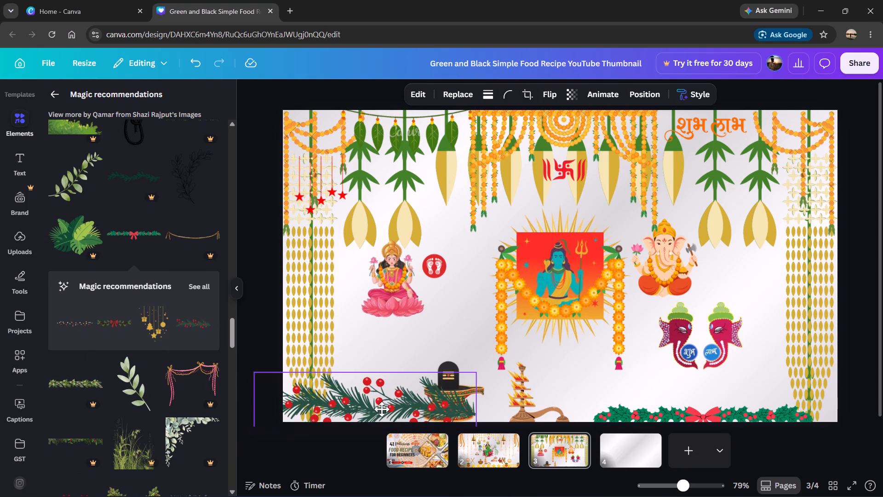
left_click_drag(382, 409, 380, 414)
left_click(365, 439)
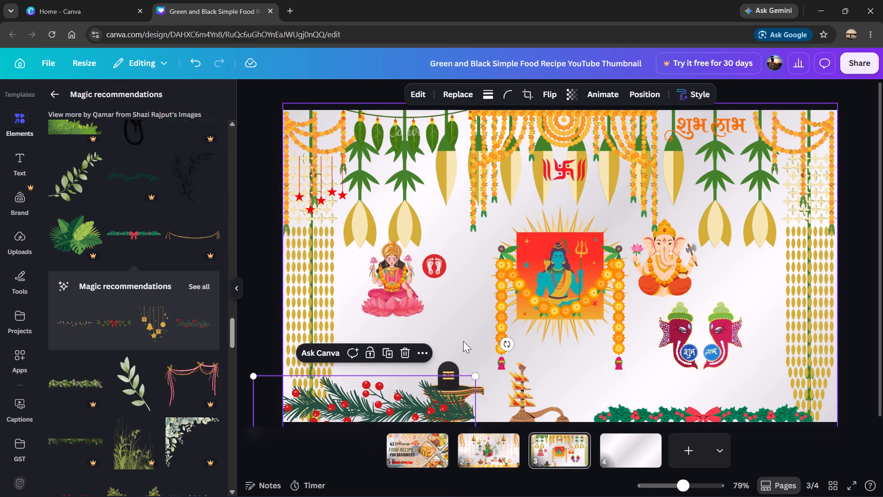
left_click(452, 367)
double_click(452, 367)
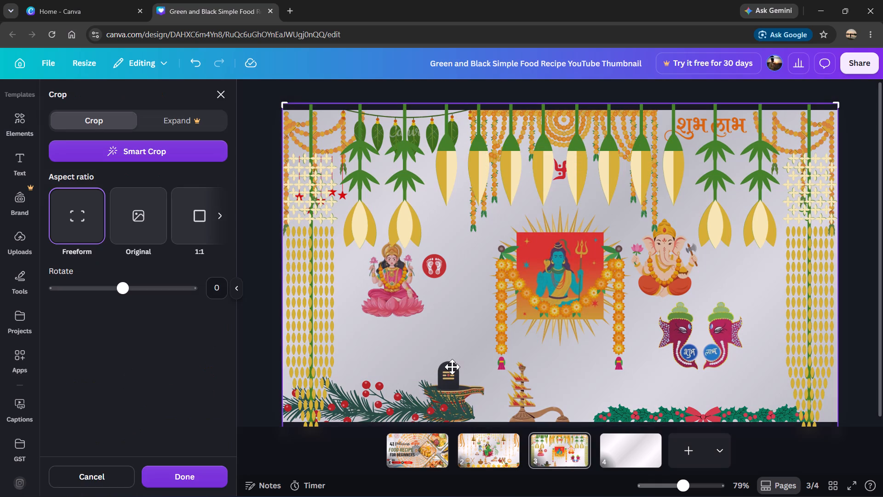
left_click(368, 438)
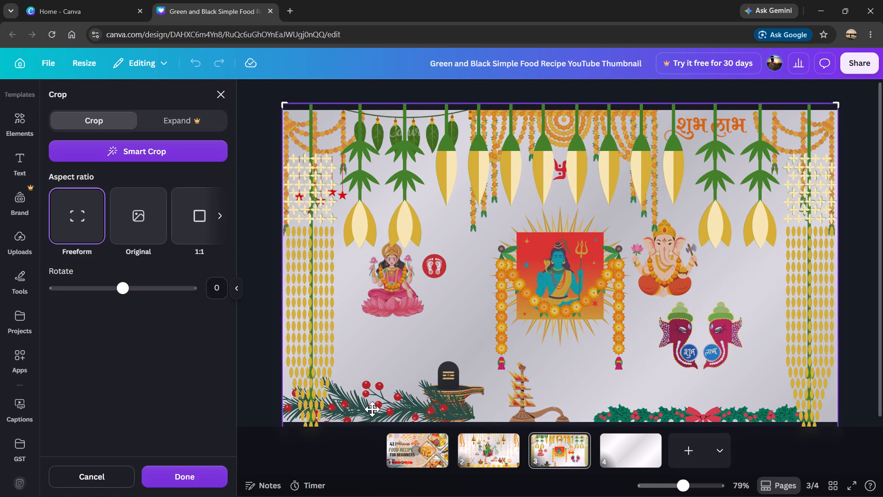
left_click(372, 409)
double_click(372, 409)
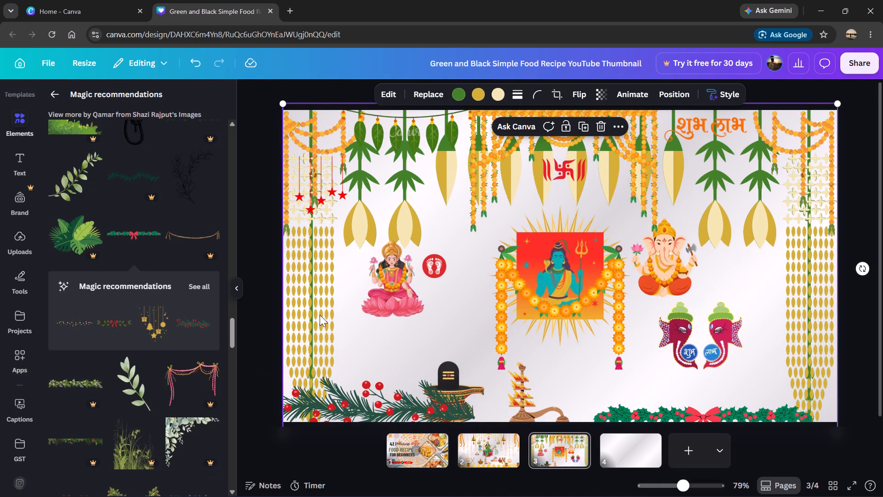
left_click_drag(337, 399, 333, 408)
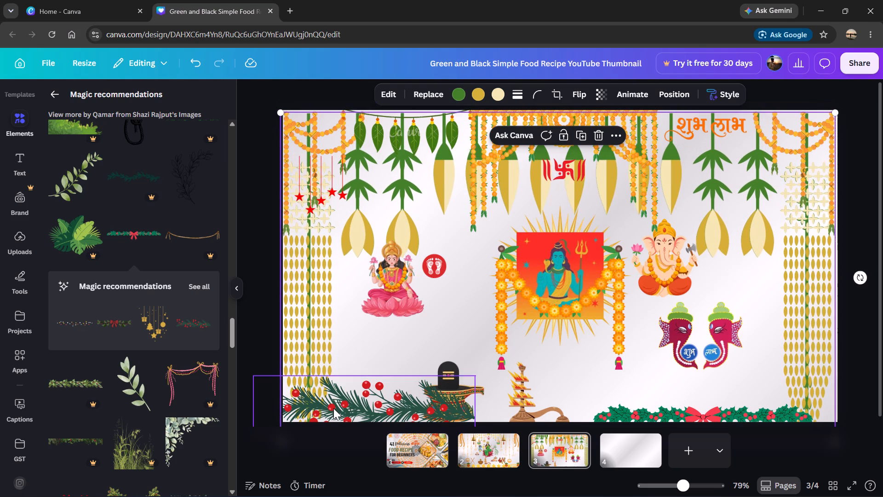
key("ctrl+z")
Move the pine branch with red berries slightly lower so more of it hangs off the page's bottom edge.
left_click(360, 402)
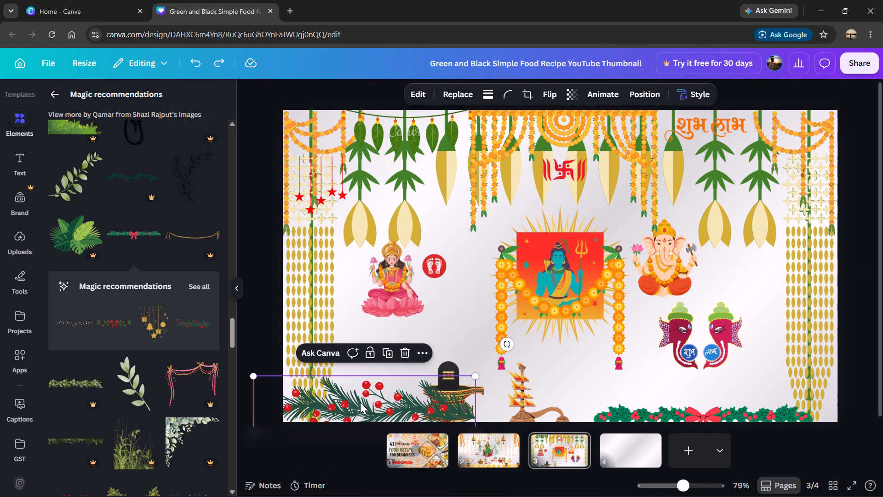
left_click_drag(360, 402, 360, 411)
left_click(278, 446)
Open the full set of magic recommendations and add the leafy vine garland with red poinsettia flowers to page 3.
scroll(138, 405, "down", 1)
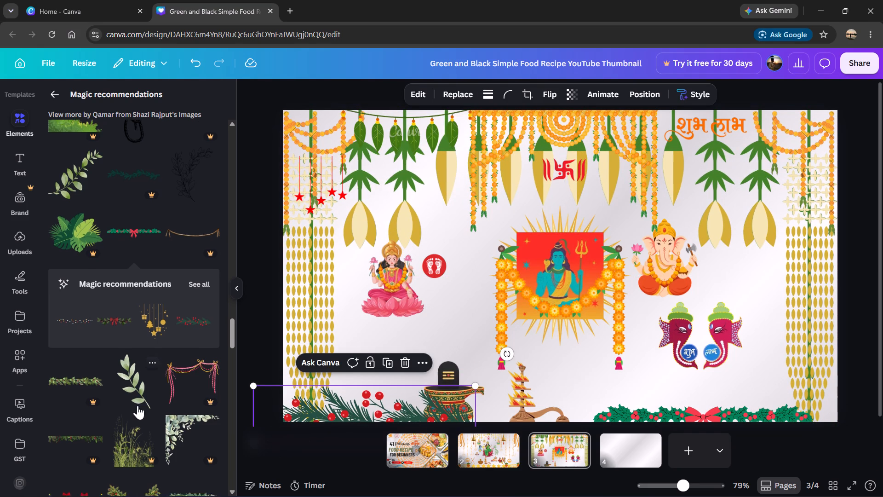
scroll(138, 405, "down", 1)
left_click(191, 242)
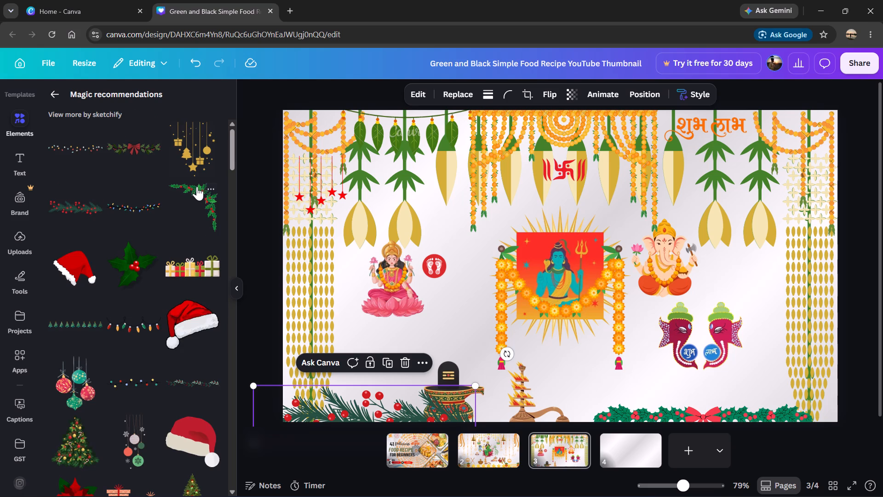
scroll(114, 353, "down", 4)
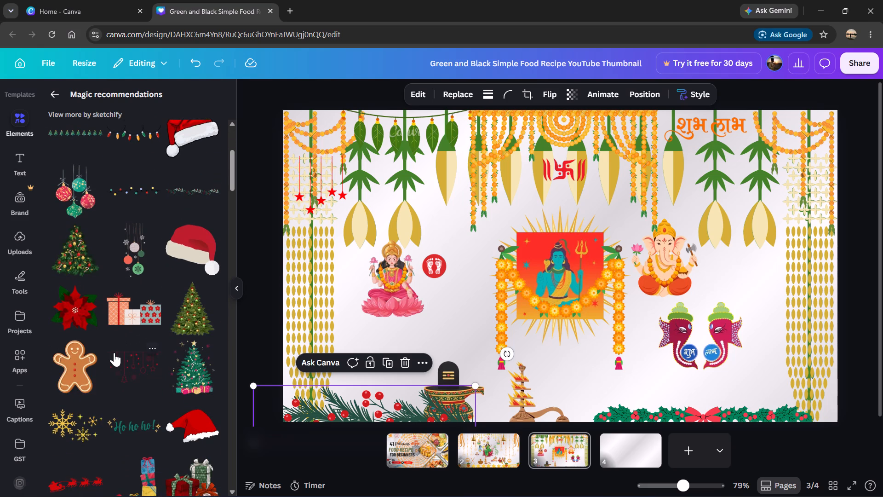
scroll(114, 353, "down", 8)
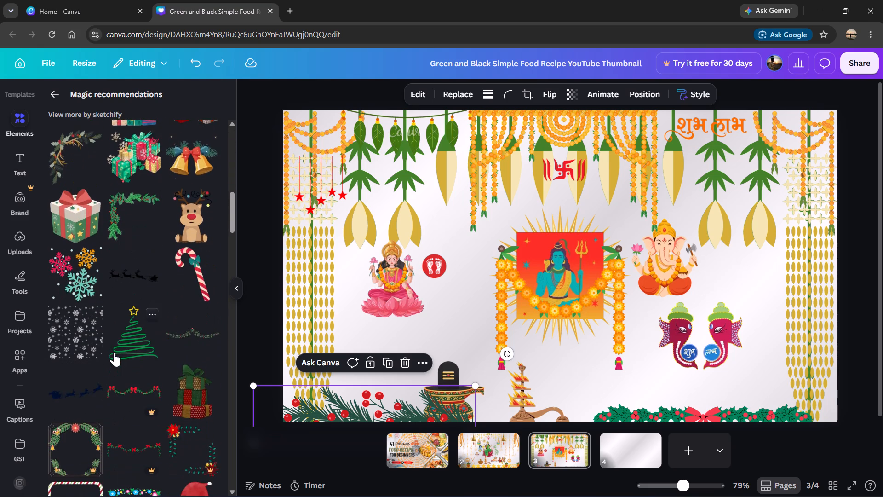
scroll(114, 353, "down", 4)
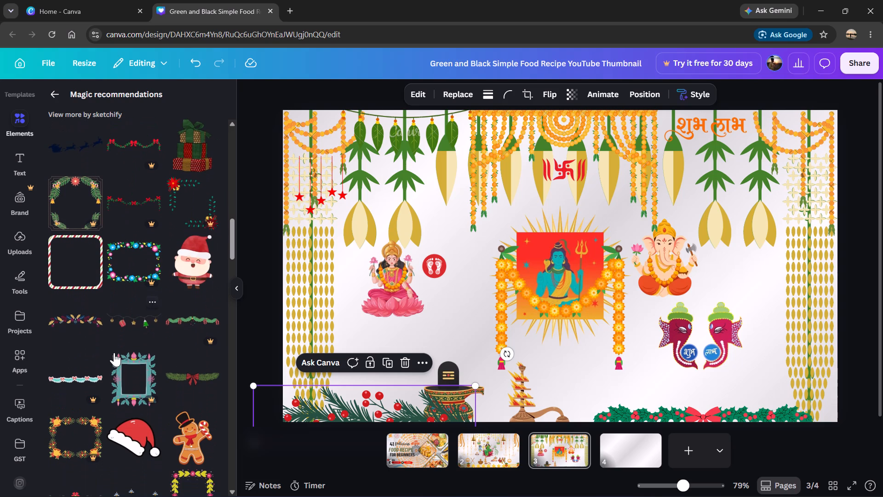
scroll(142, 347, "down", 6)
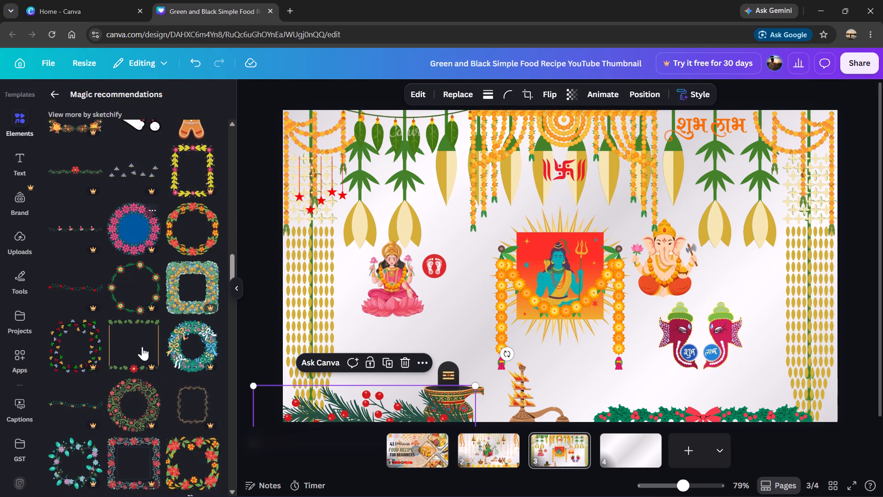
scroll(142, 347, "down", 2)
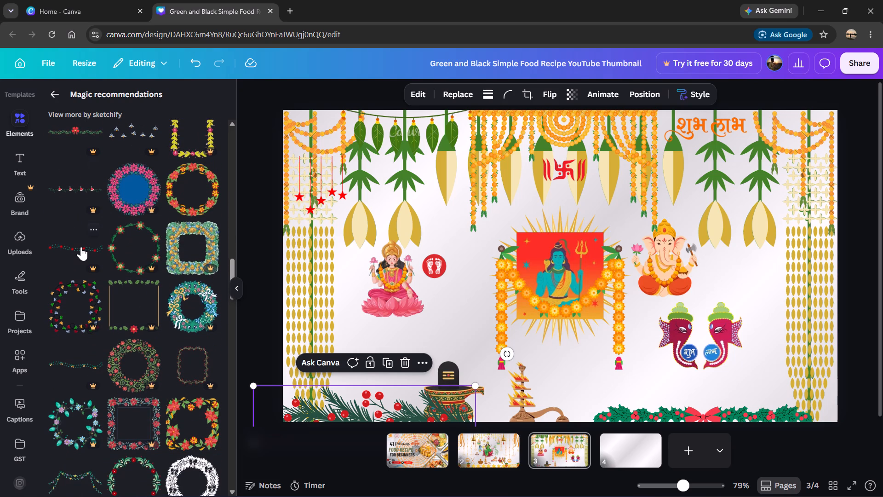
left_click(81, 247)
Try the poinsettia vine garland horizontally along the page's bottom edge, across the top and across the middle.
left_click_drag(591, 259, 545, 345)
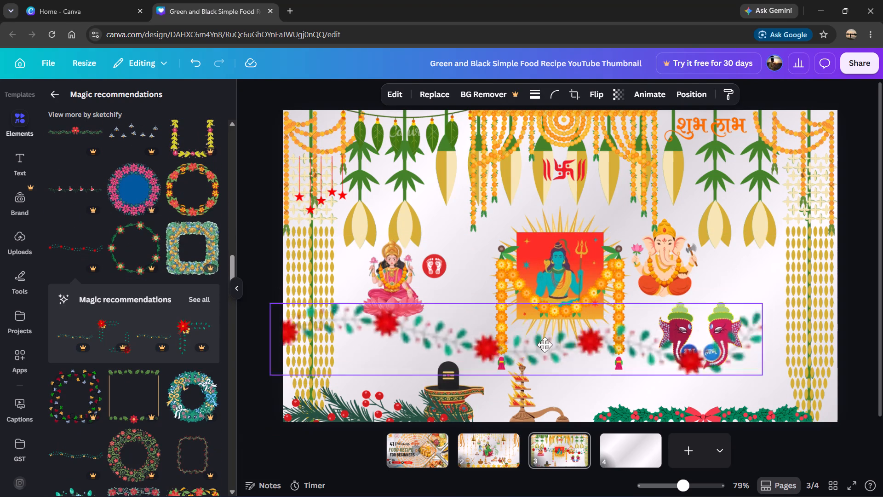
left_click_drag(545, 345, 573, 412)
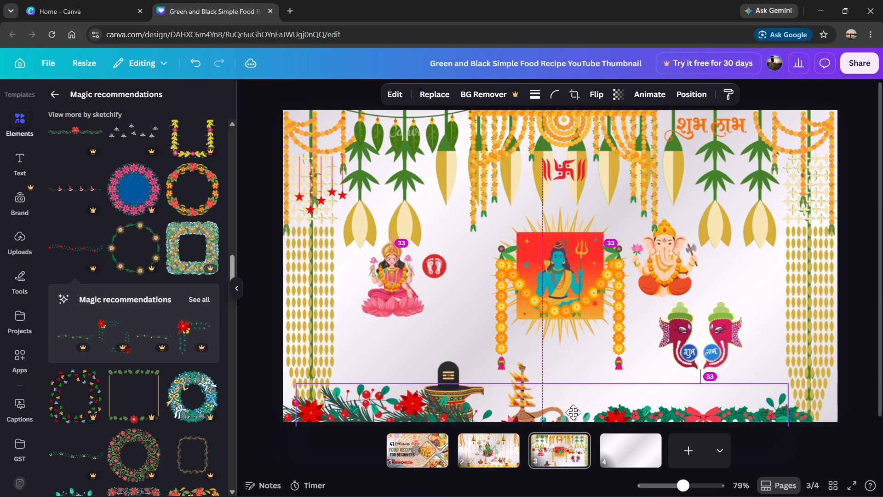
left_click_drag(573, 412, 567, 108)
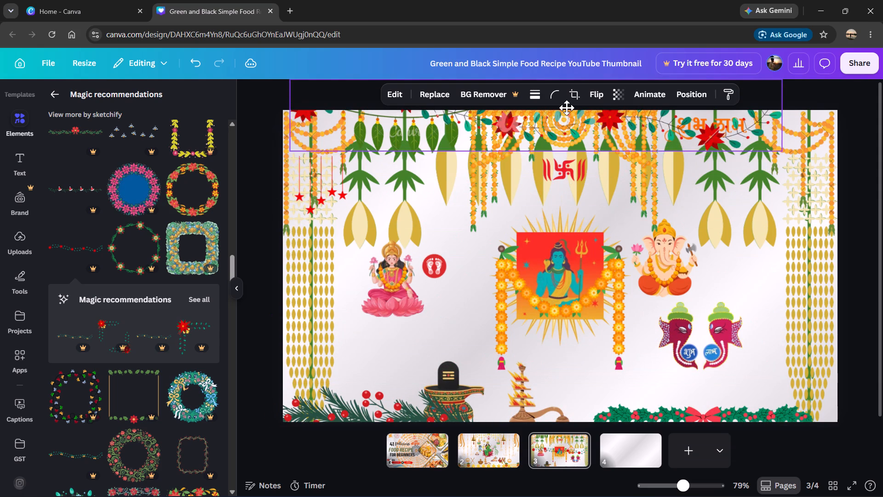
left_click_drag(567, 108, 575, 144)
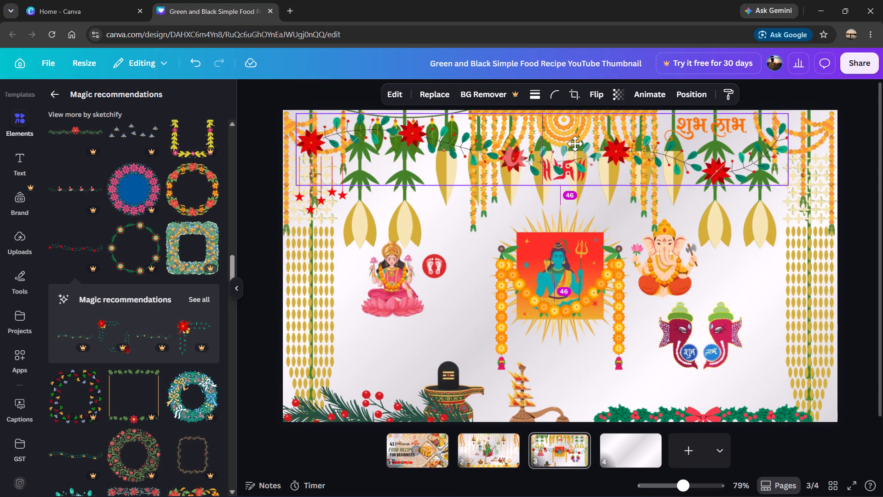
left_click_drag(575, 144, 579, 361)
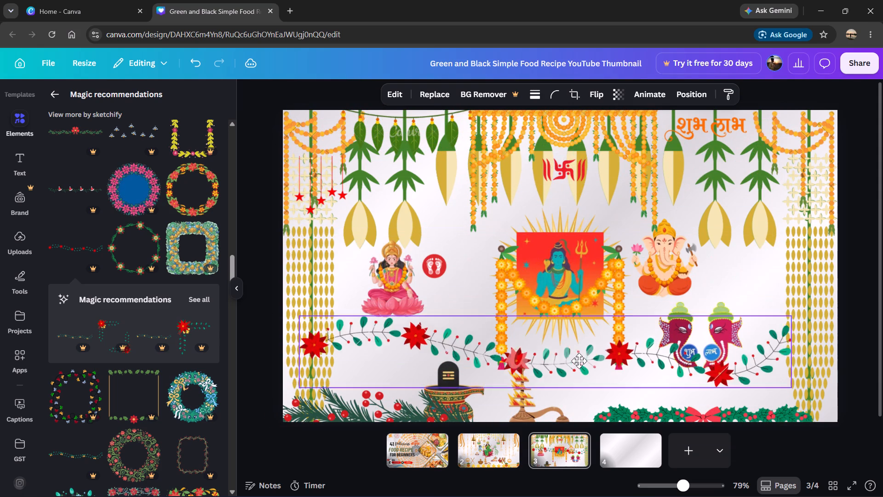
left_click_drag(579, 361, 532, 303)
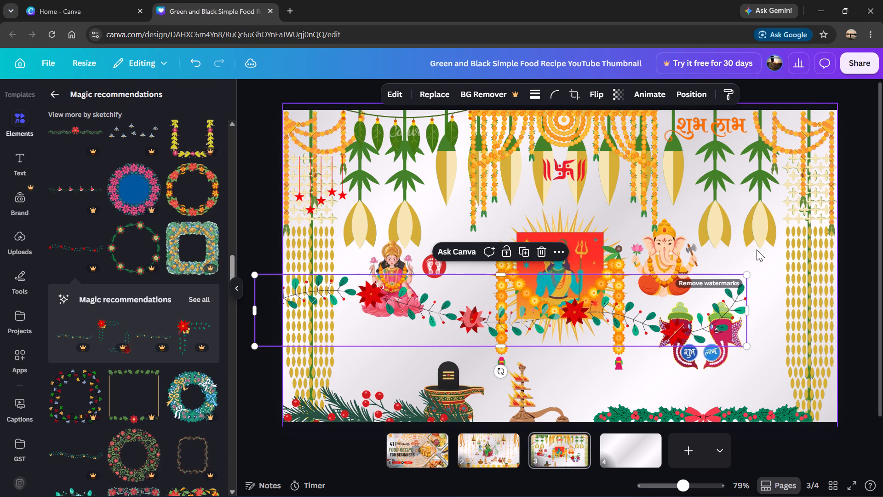
Rotate the poinsettia vine garland to nearly vertical and place it over the page's left curtain garland.
left_click_drag(499, 376, 567, 421)
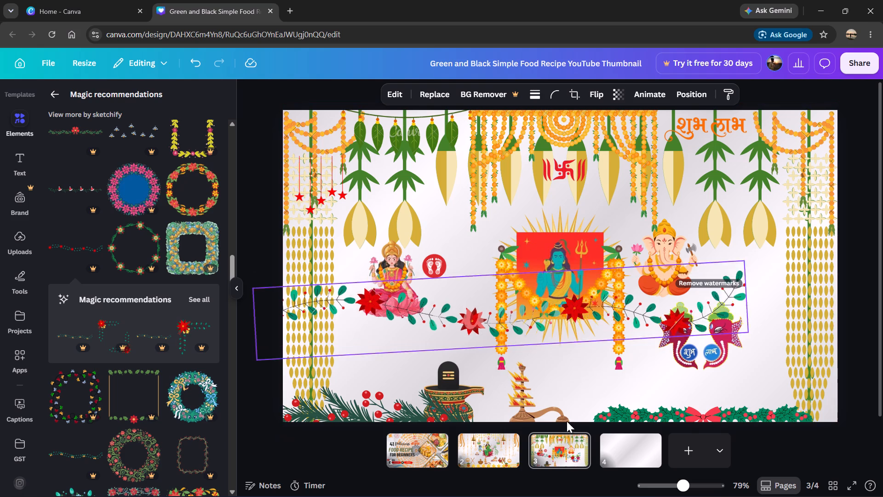
left_click_drag(567, 421, 717, 316)
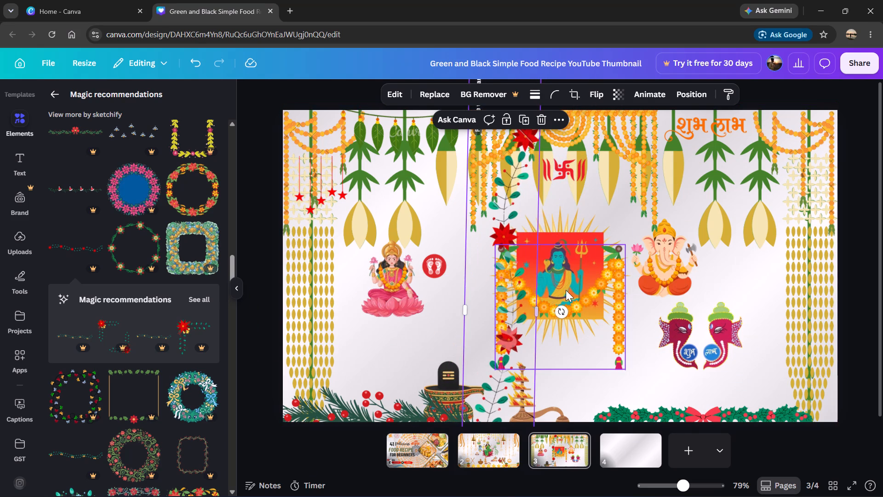
left_click_drag(567, 310, 560, 306)
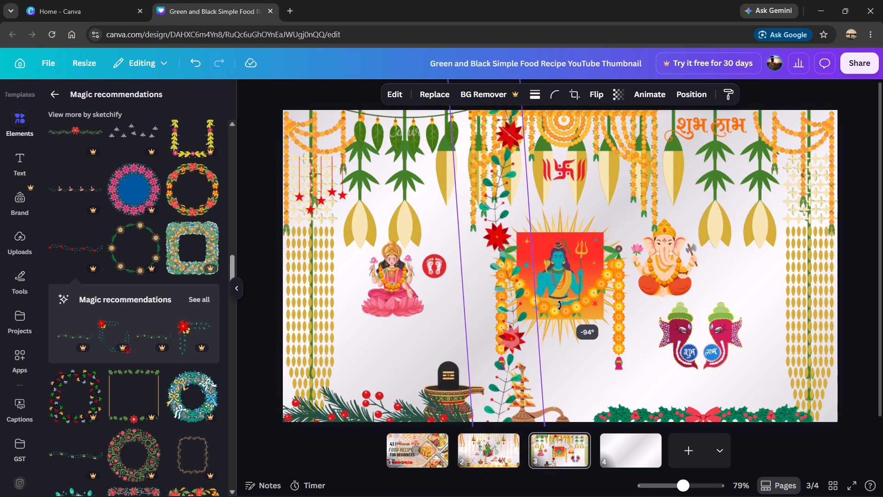
left_click_drag(560, 306, 560, 307)
left_click_drag(509, 278, 312, 263)
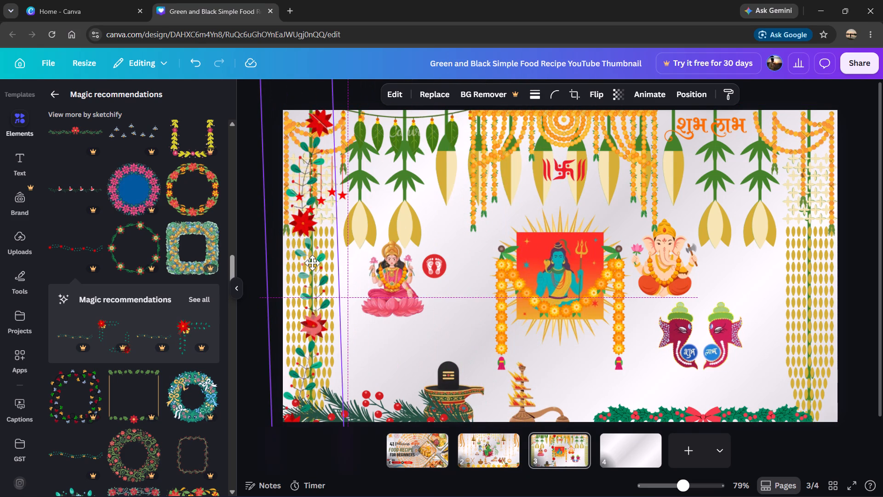
left_click_drag(312, 263, 315, 291)
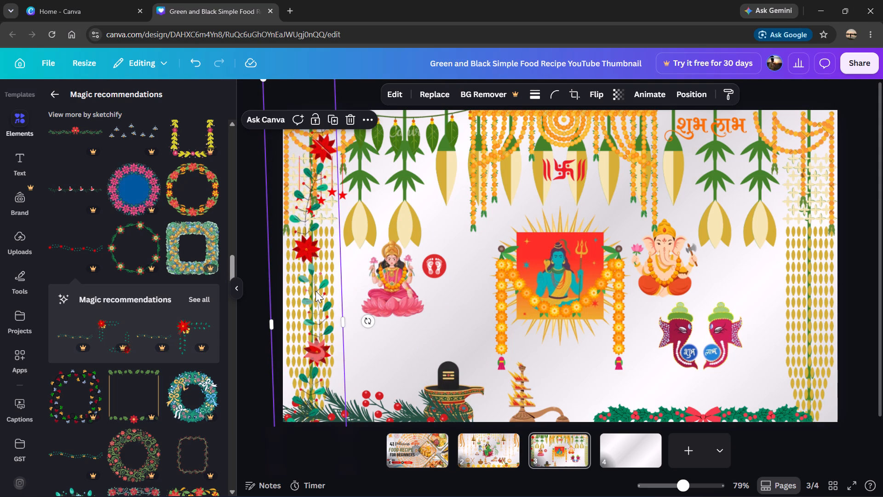
Duplicate the vertical poinsettia vine garland and place the copy over the page's right curtain garland.
left_click(315, 291)
key("ctrl+c")
key("ctrl+v")
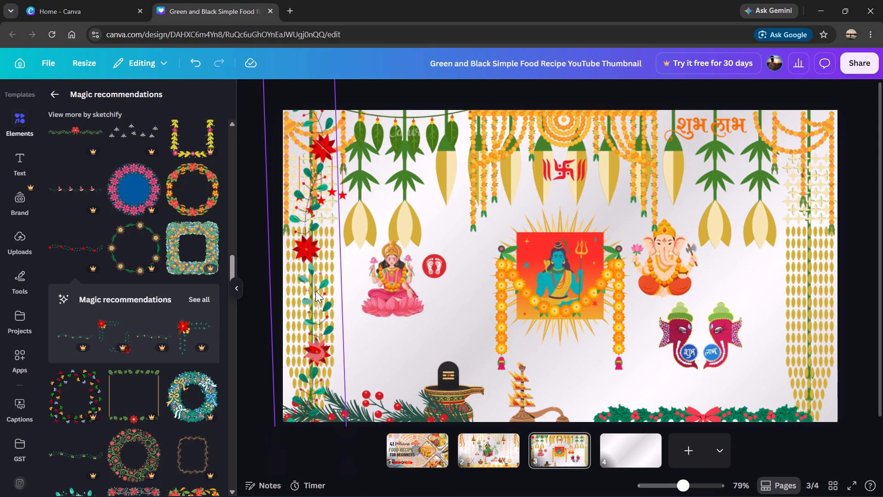
left_click(315, 291)
key("ctrl+c")
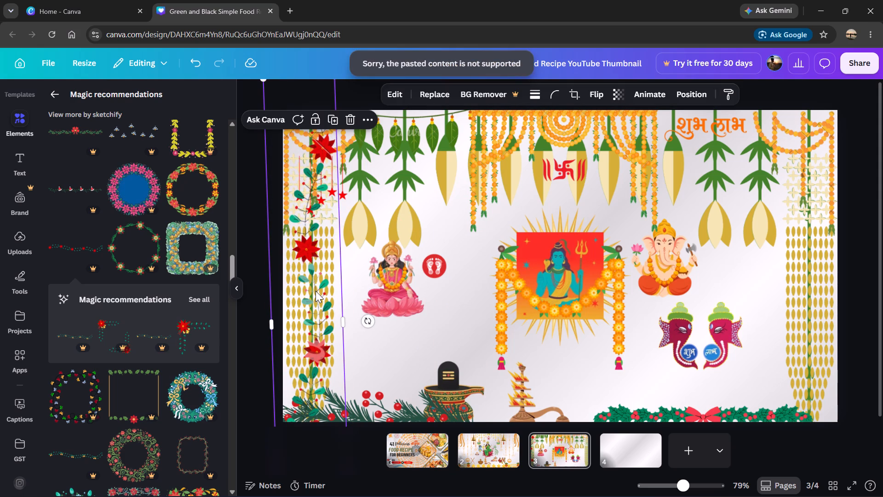
key("ctrl+v")
left_click_drag(315, 291, 780, 229)
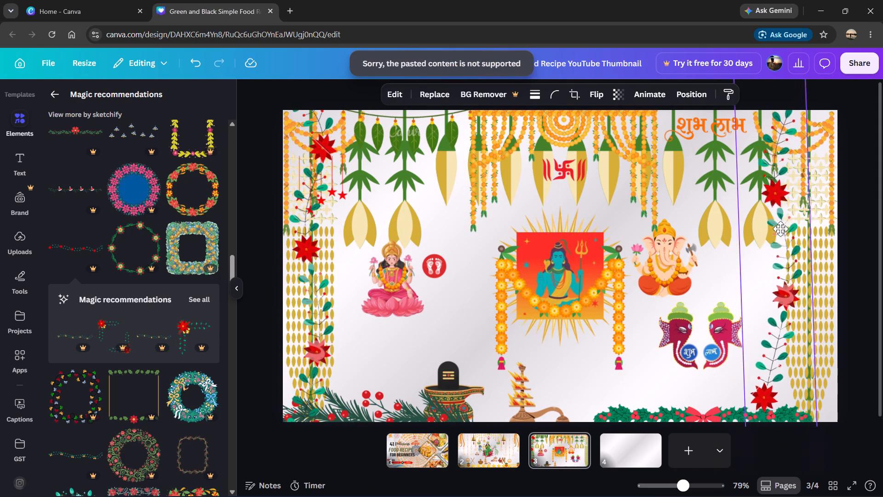
left_click_drag(780, 229, 805, 240)
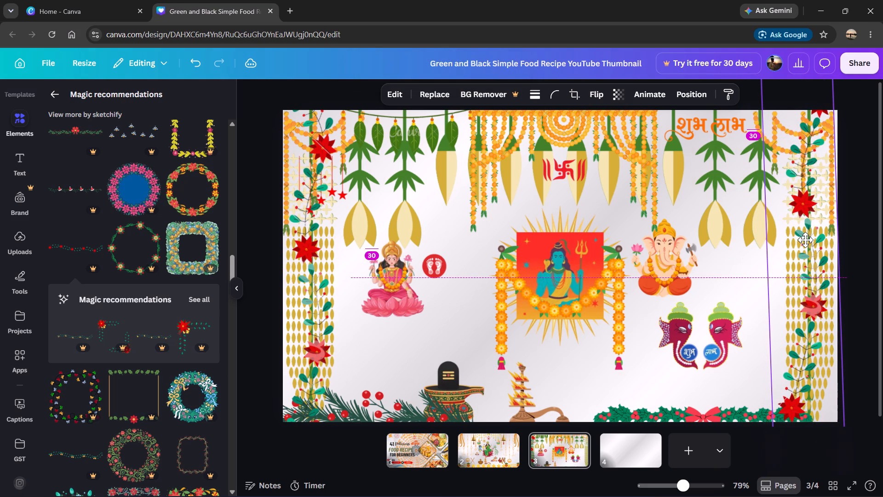
left_click_drag(805, 240, 799, 213)
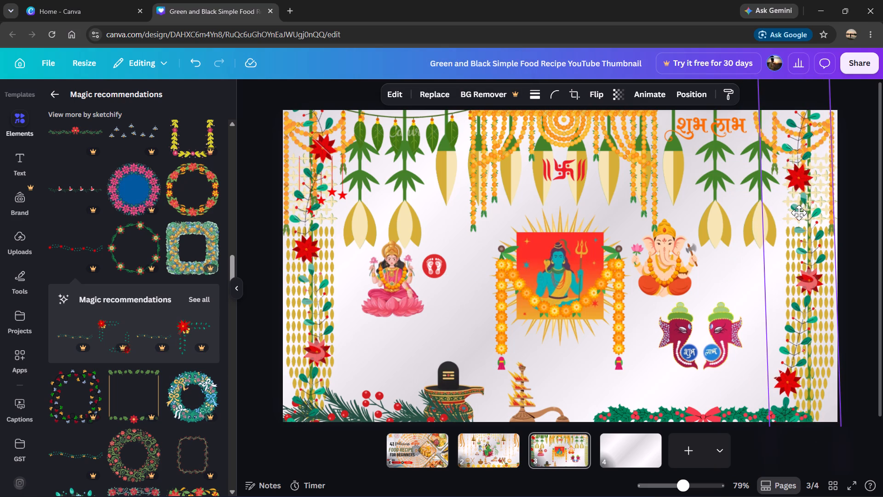
left_click_drag(799, 213, 801, 178)
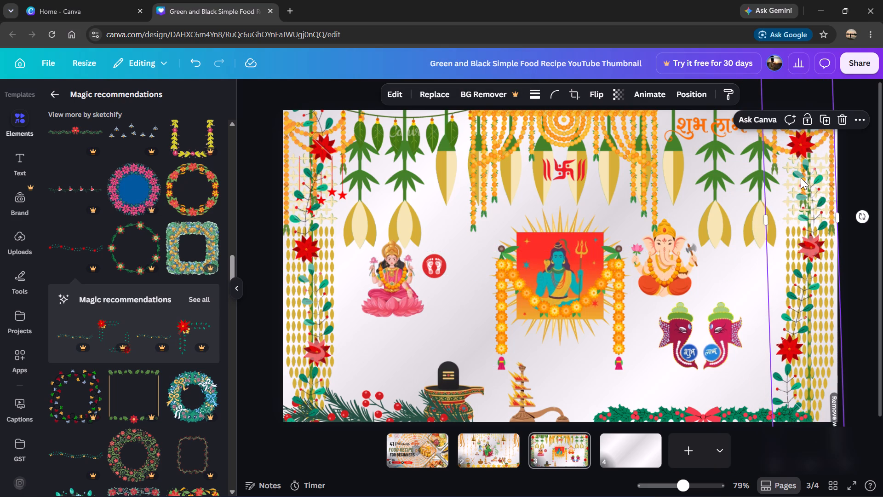
left_click_drag(801, 178, 801, 192)
left_click(867, 318)
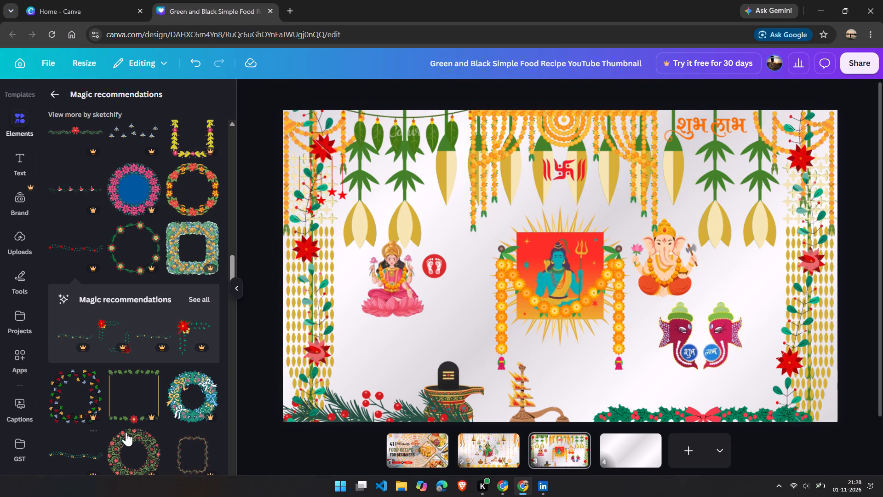
Add the round red swastika emblem from the recommendations, shrink it to a small badge and place it just above the red footprints emblem.
scroll(126, 432, "down", 5)
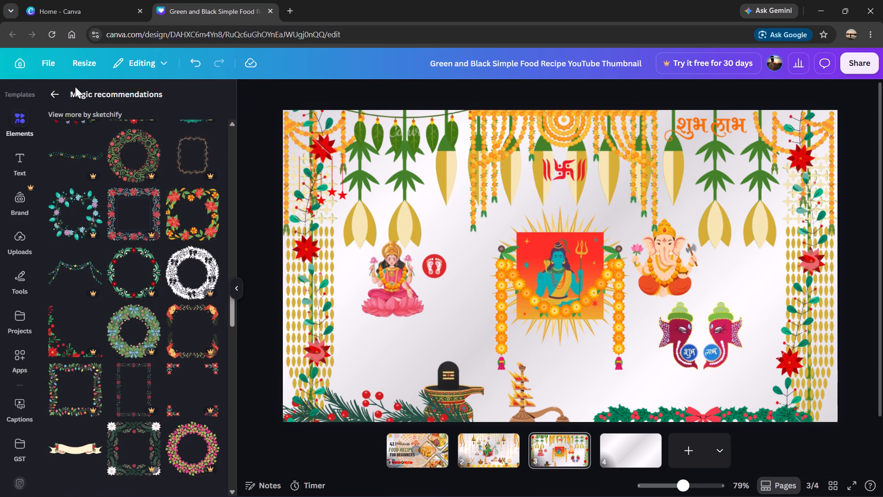
scroll(75, 234, "down", 8)
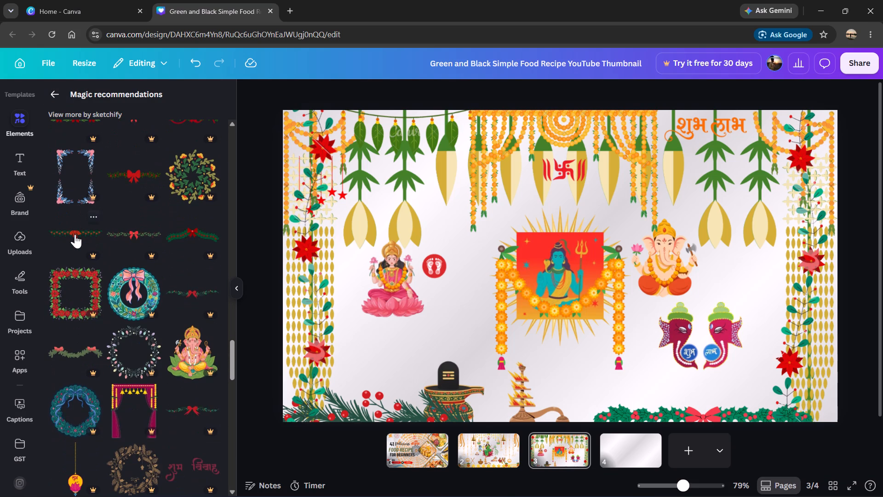
scroll(115, 250, "down", 8)
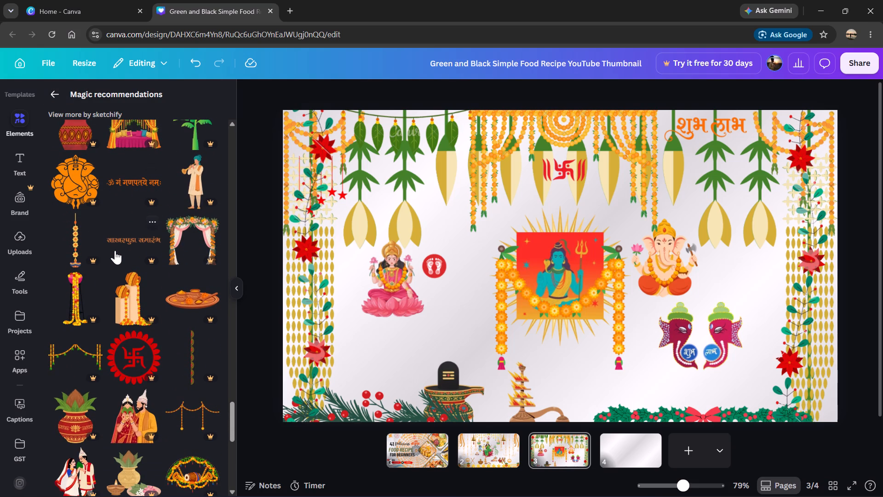
scroll(115, 250, "down", 2)
left_click(134, 252)
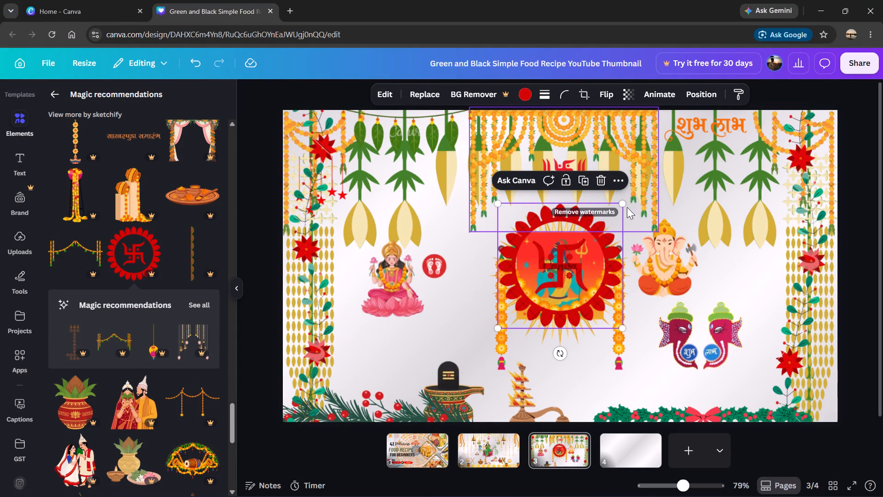
left_click_drag(624, 207, 555, 321)
left_click_drag(519, 355, 464, 299)
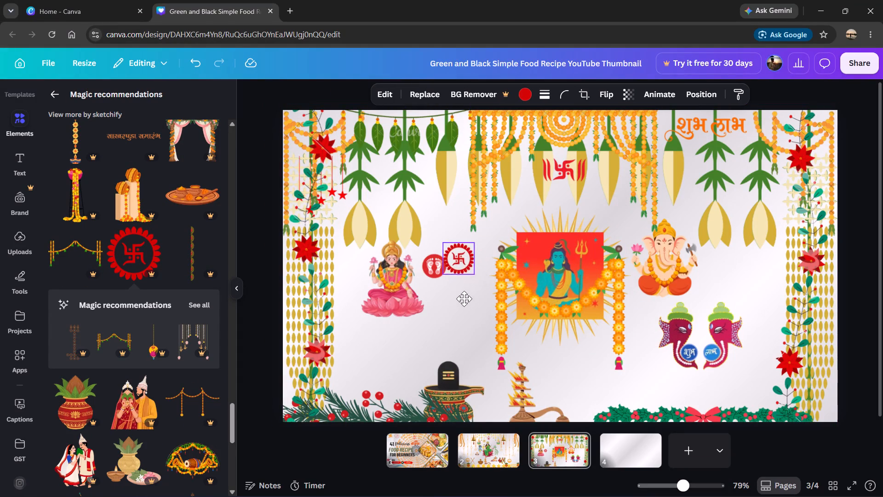
left_click_drag(464, 299, 446, 271)
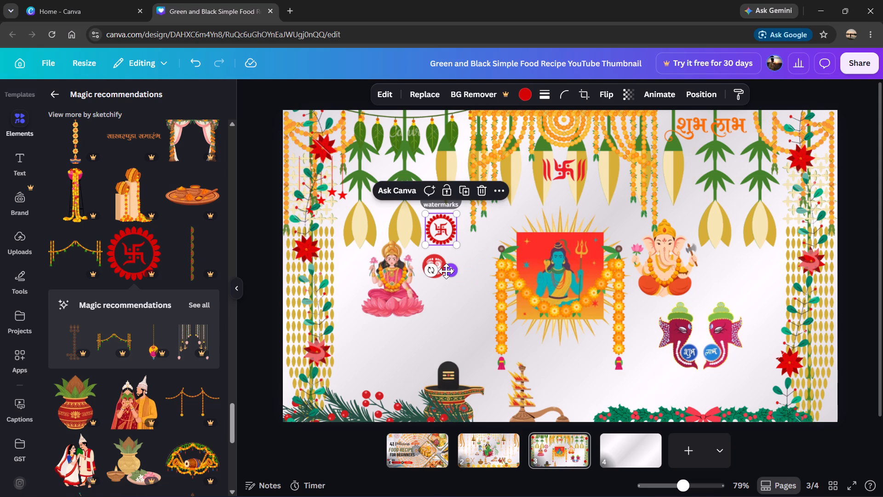
Add the marigold-framed drum and horns graphic, shrink it and place it below Lakshmi, beside the Shiva lingam.
scroll(160, 337, "down", 4)
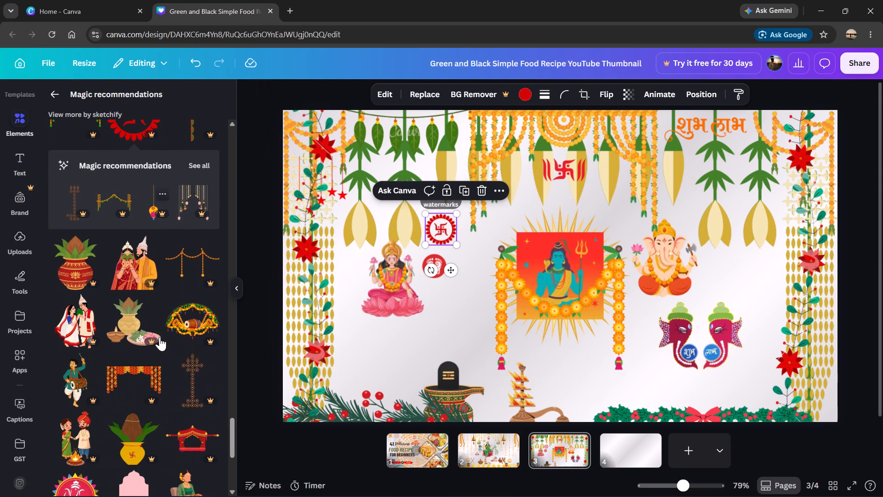
scroll(160, 337, "down", 1)
left_click(192, 265)
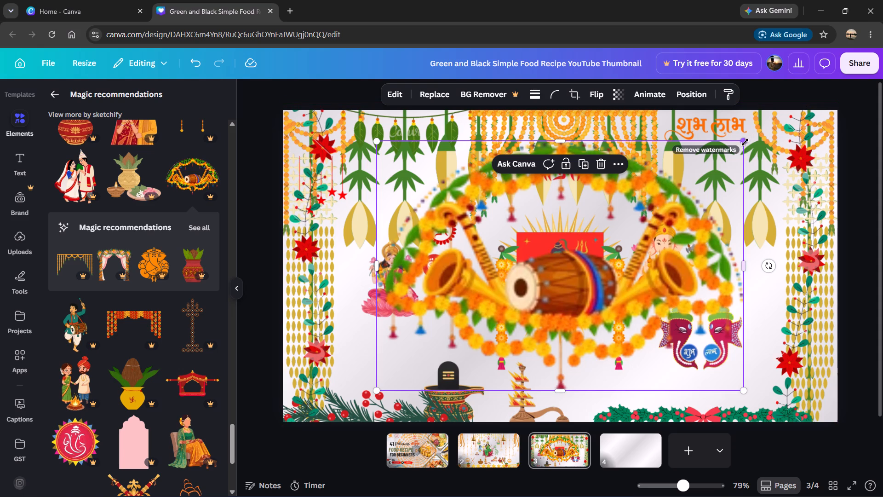
left_click_drag(745, 142, 516, 335)
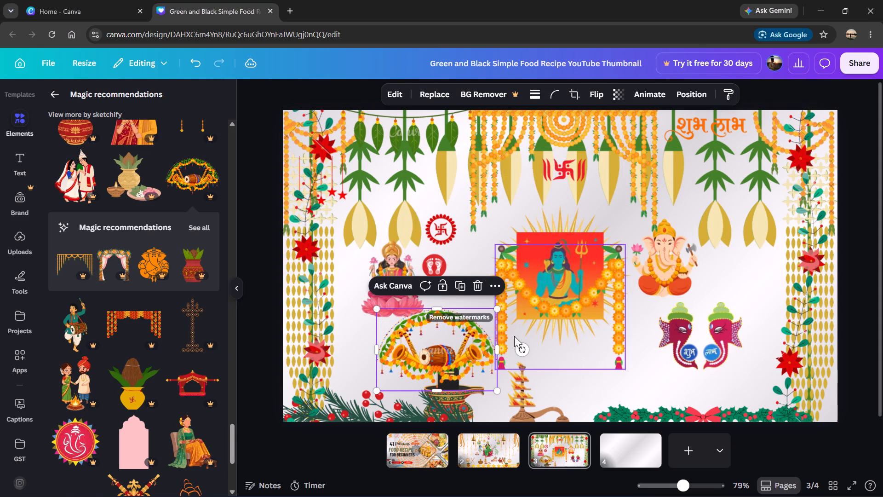
left_click_drag(436, 364, 374, 377)
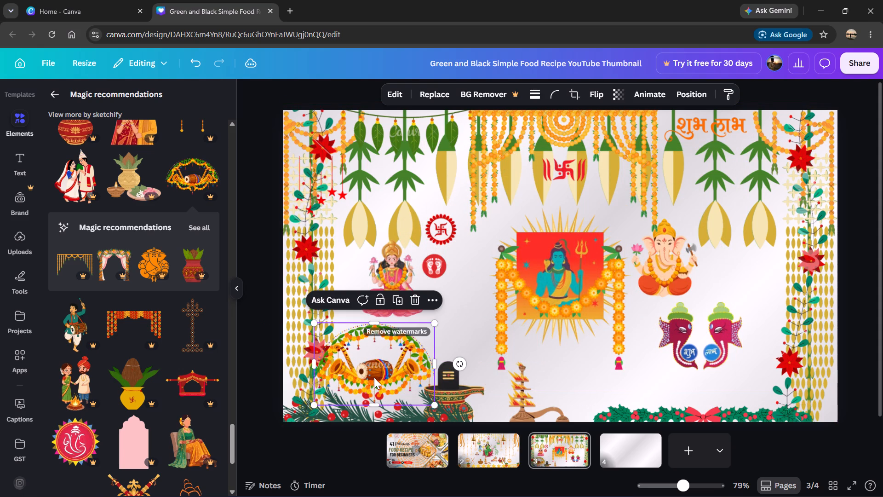
Add the tall brown knotted kolam ornament, reduce it and place it between Lakshmi and the Shiva picture's garland.
left_click(232, 354)
scroll(162, 399, "down", 1)
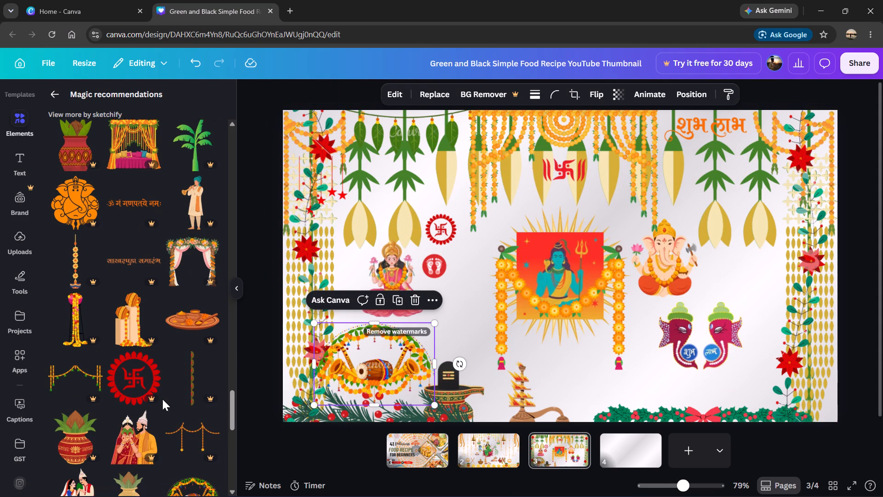
scroll(162, 399, "down", 1)
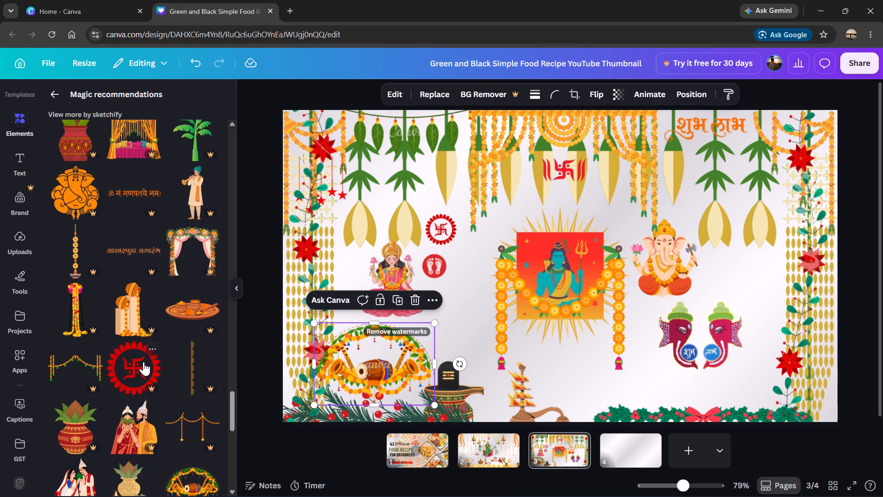
scroll(143, 362, "down", 6)
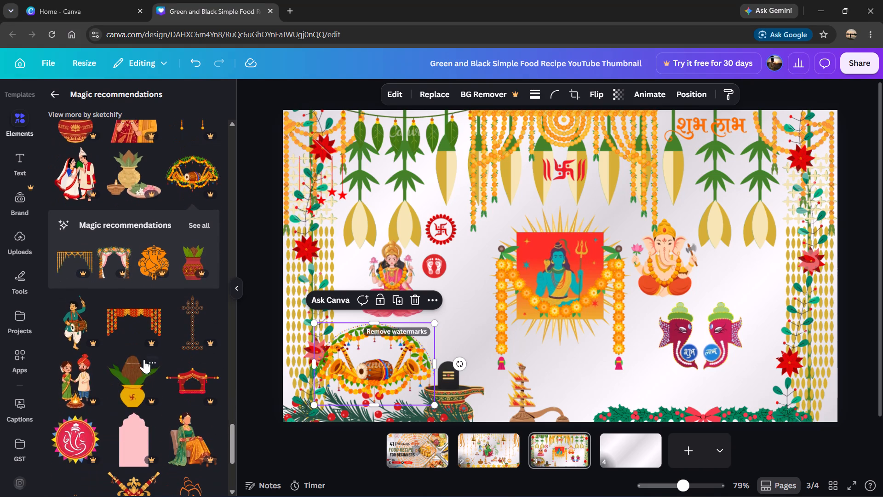
left_click(192, 328)
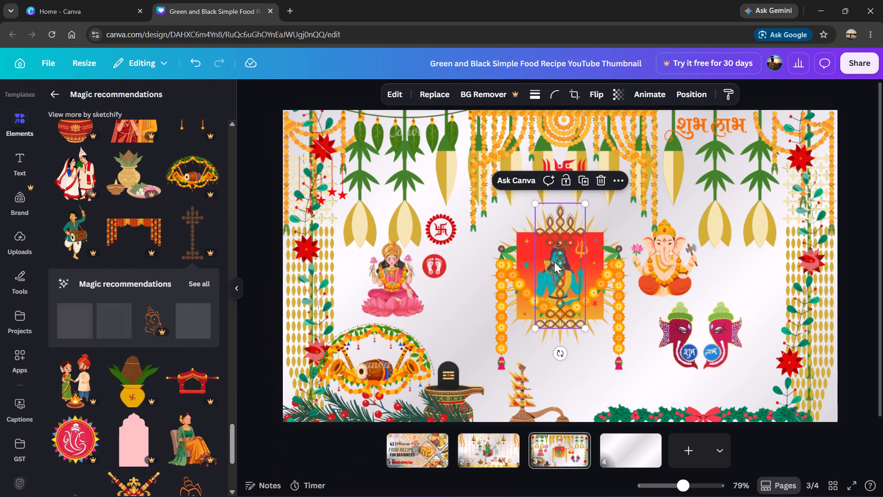
left_click_drag(554, 262, 464, 299)
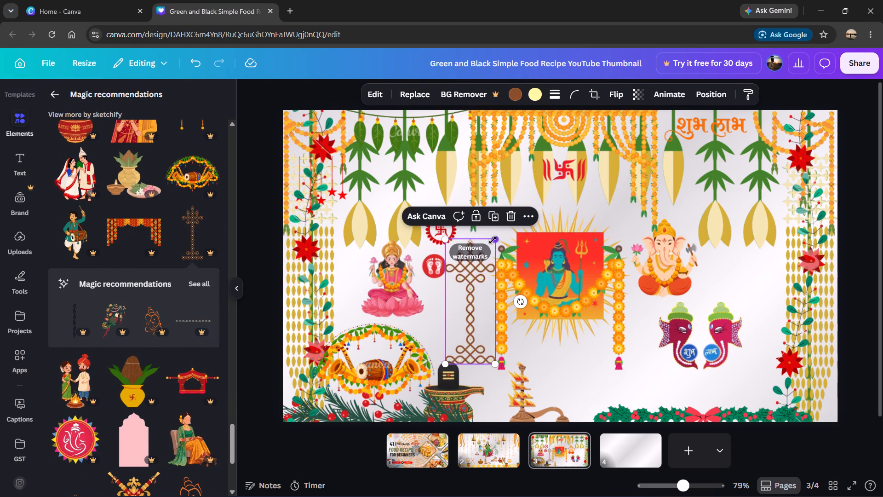
left_click_drag(493, 240, 480, 287)
left_click_drag(466, 310, 477, 284)
left_click(257, 353)
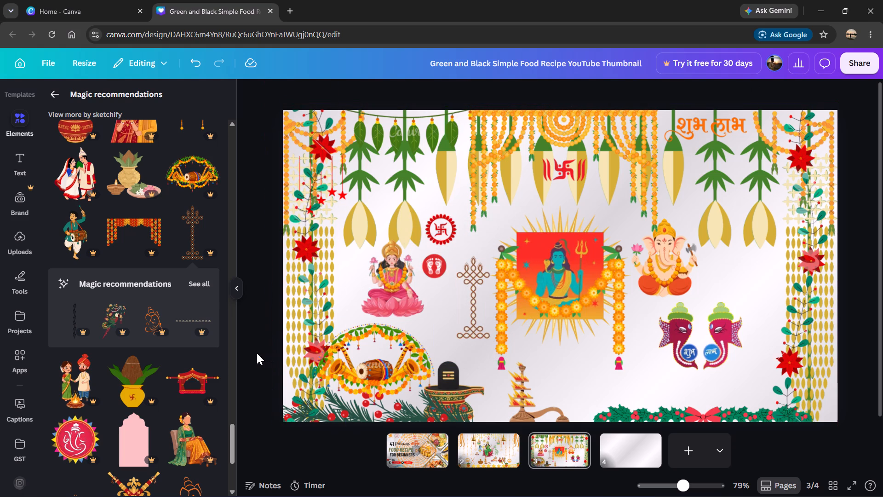
Open the kolam ornament's full recommendations, add the pink flowering plant, shrink it and place it at the page's bottom edge beside the oil lamp.
left_click(200, 290)
scroll(181, 327, "down", 1)
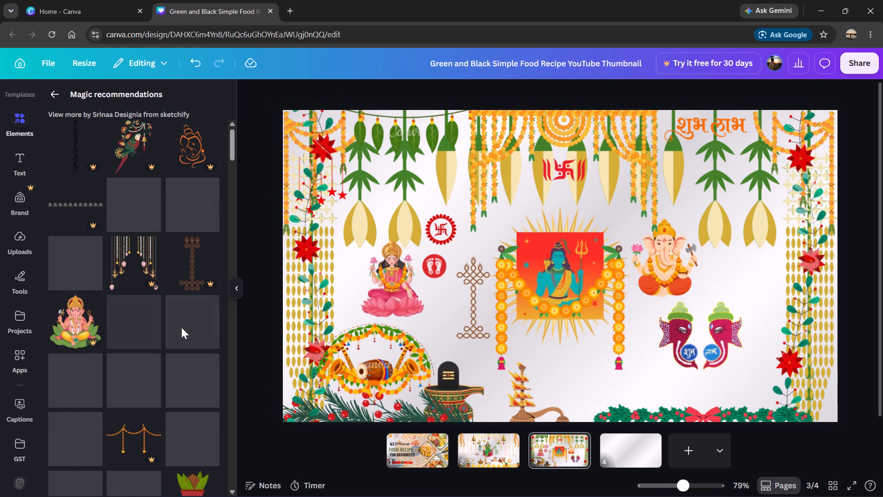
scroll(181, 327, "down", 3)
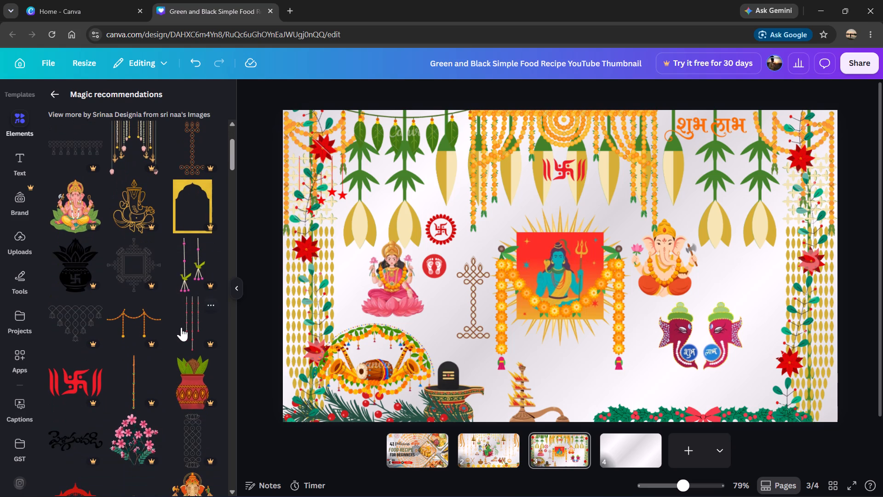
scroll(181, 327, "down", 3)
left_click(123, 320)
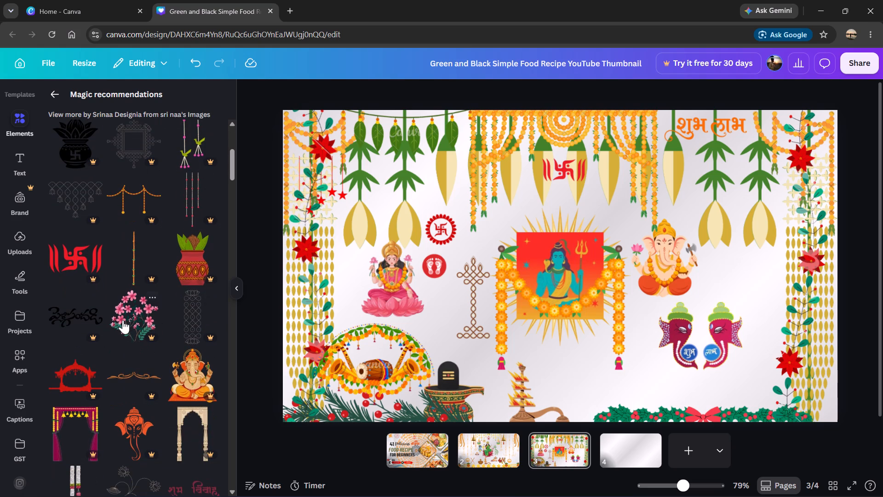
left_click_drag(567, 272, 608, 398)
left_click_drag(654, 326, 635, 358)
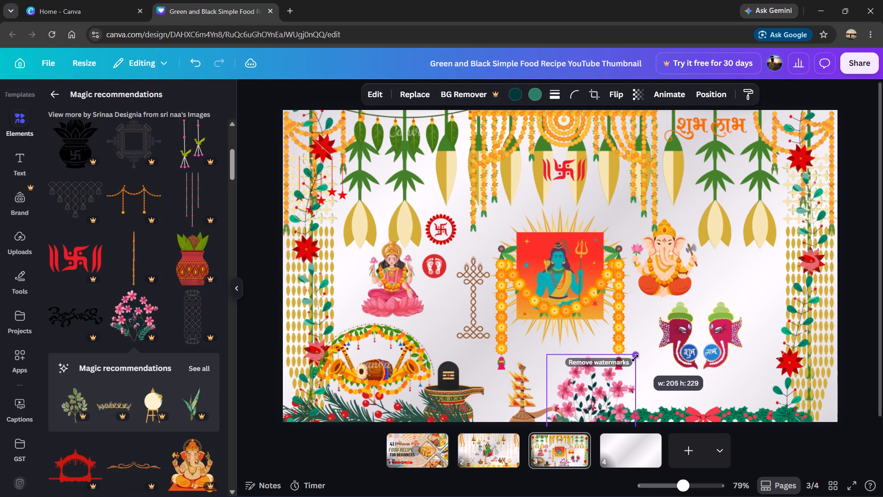
left_click_drag(635, 358, 622, 381)
left_click_drag(603, 394, 611, 374)
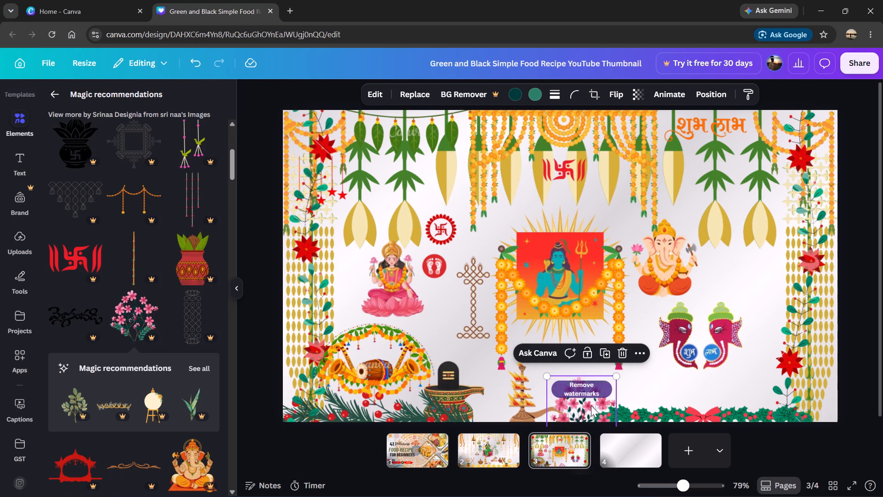
left_click_drag(589, 407, 591, 387)
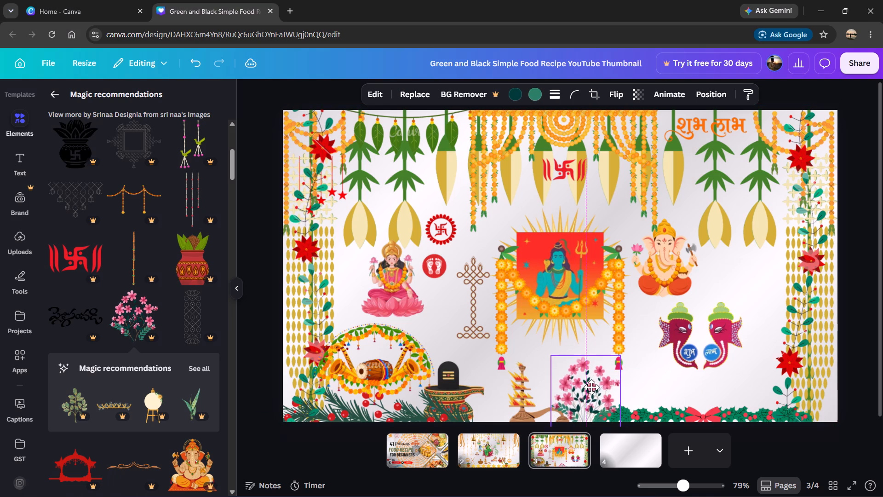
left_click_drag(591, 387, 591, 387)
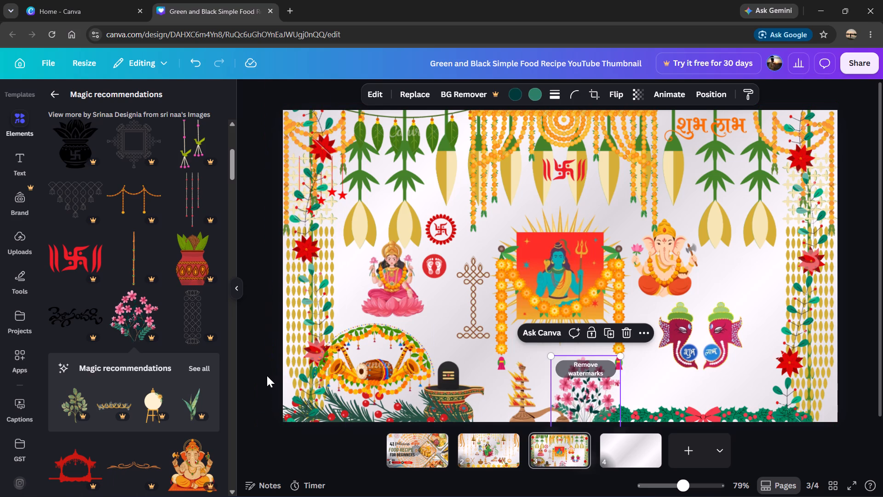
left_click(267, 376)
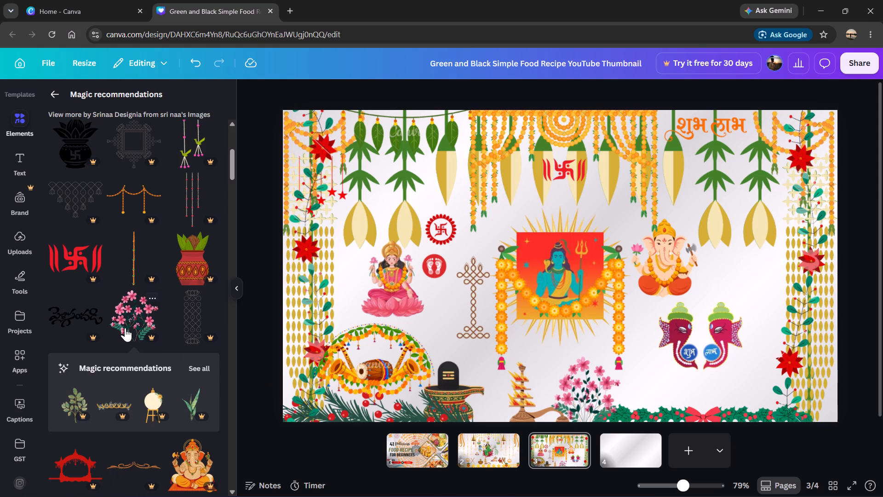
Add a second pink flowering plant and place it beside the first, over the start of the holly garland.
left_click(125, 328)
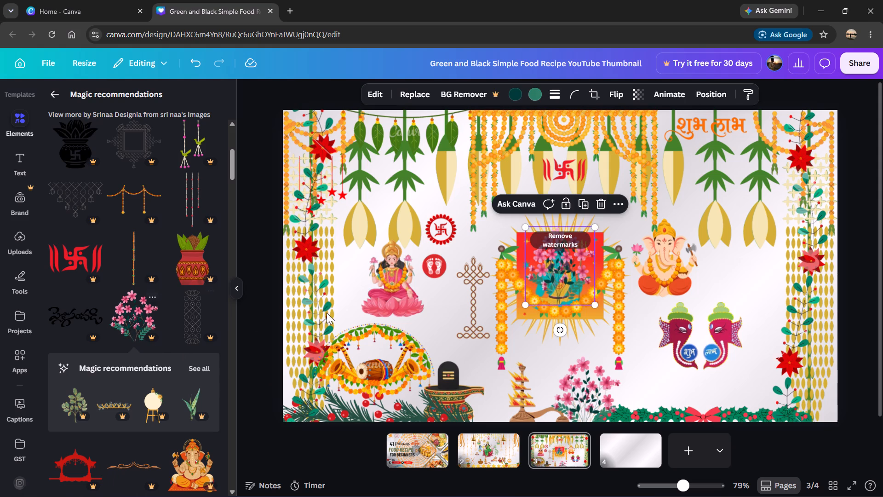
left_click_drag(562, 291, 652, 412)
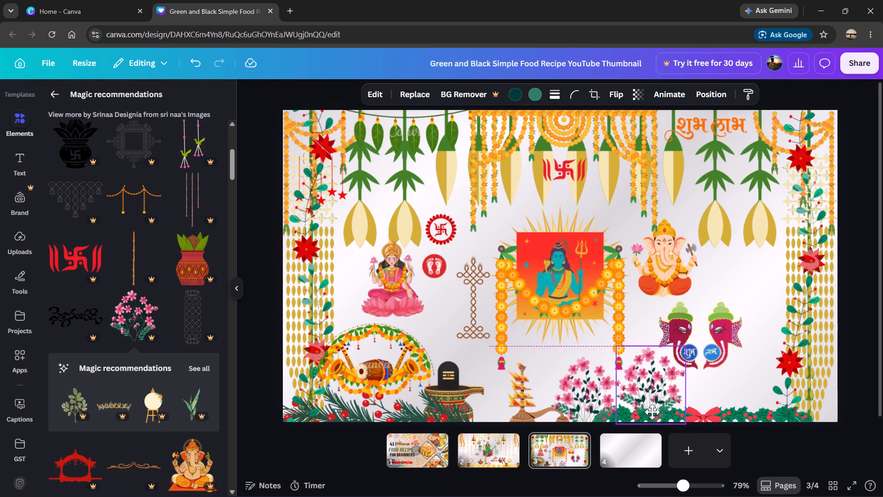
left_click_drag(652, 412, 654, 406)
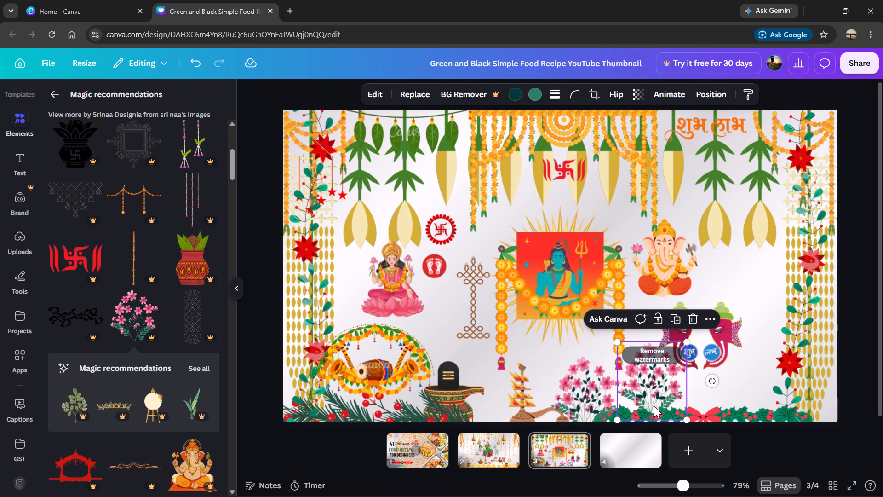
Add the line-drawn lotus plant and place it near the page's right edge, overlapping the elephant heads and the vine garland.
left_click(229, 393)
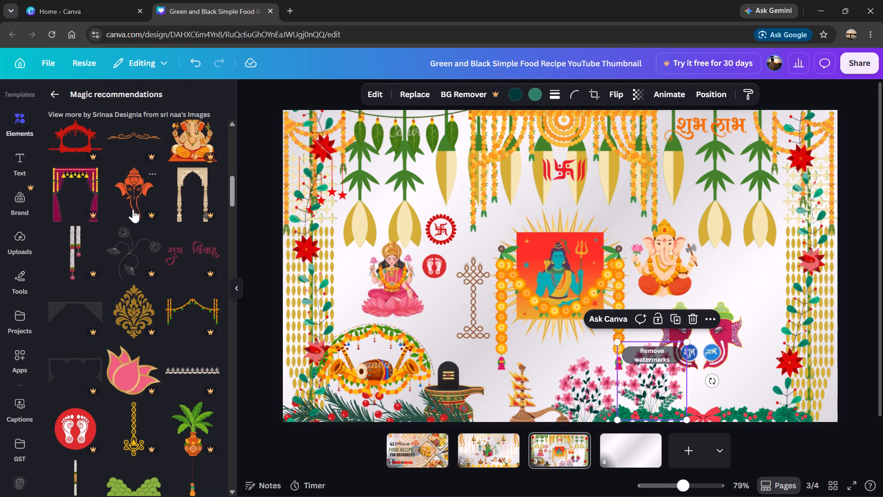
left_click(126, 257)
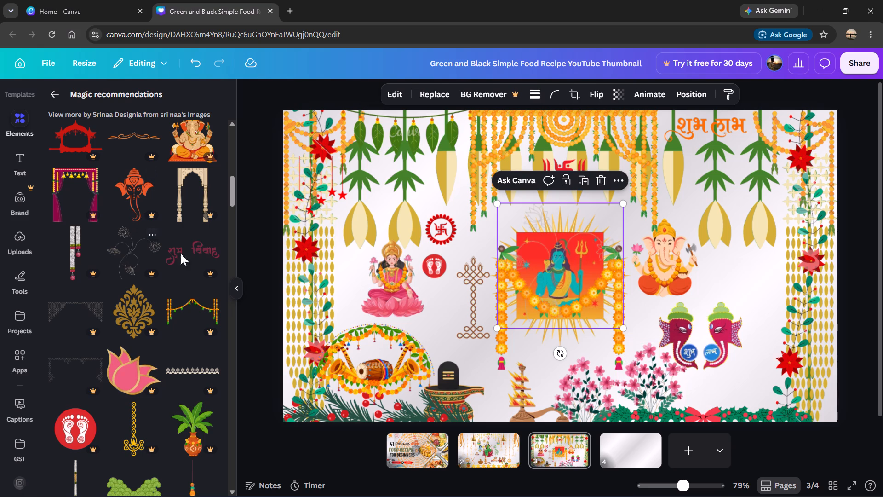
left_click_drag(528, 280, 744, 340)
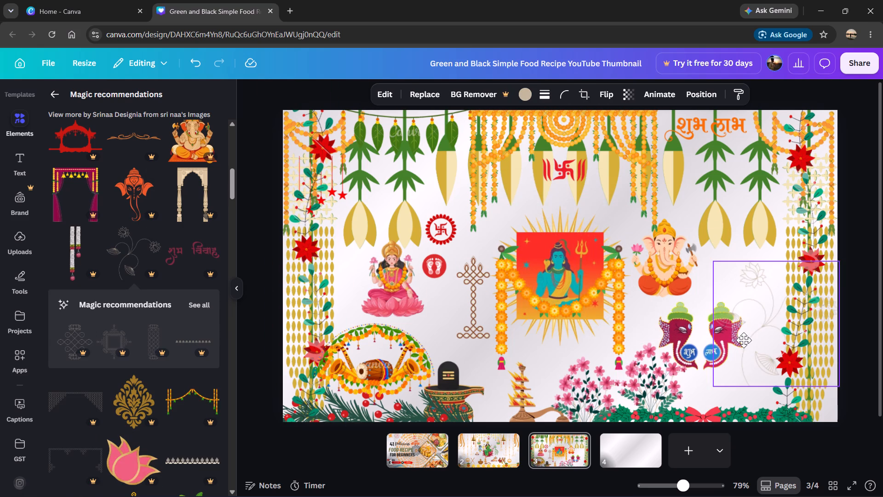
left_click_drag(744, 340, 730, 351)
left_click_drag(738, 349, 750, 338)
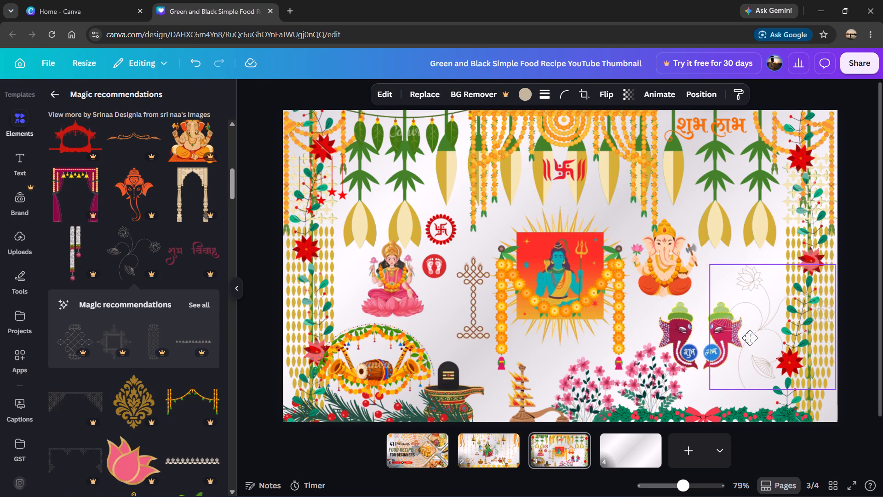
left_click_drag(750, 338, 751, 316)
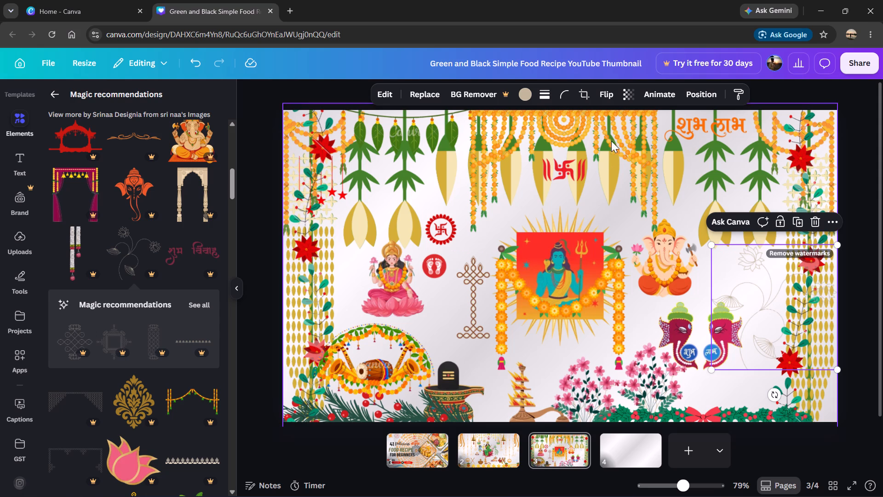
Change the line-drawn lotus plant's colour to black (#000000).
left_click(522, 91)
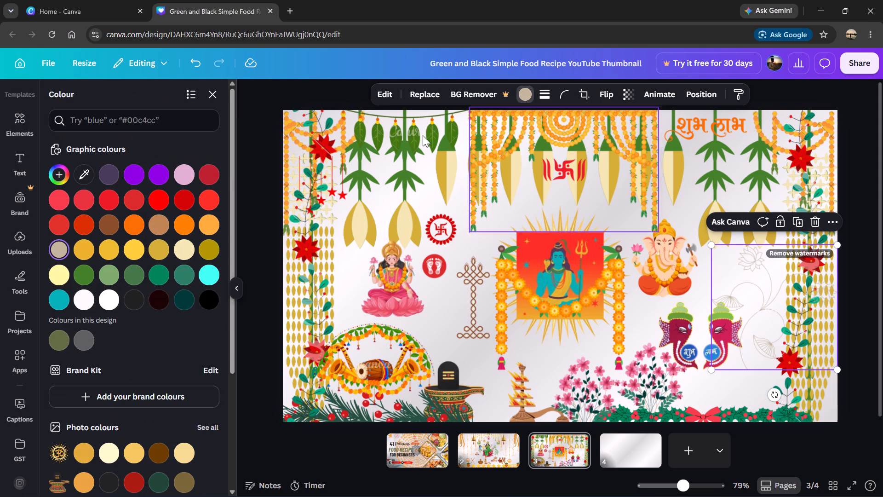
left_click(210, 301)
left_click(275, 325)
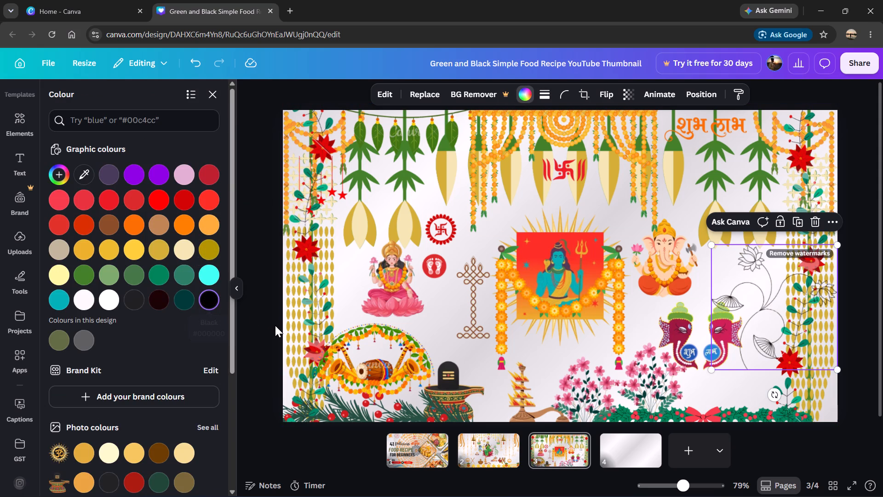
Open the lotus plant's full recommendations, add the green palm-leaf plant, shrink it and place it between the kolam cross and the drum arch.
left_click(192, 302)
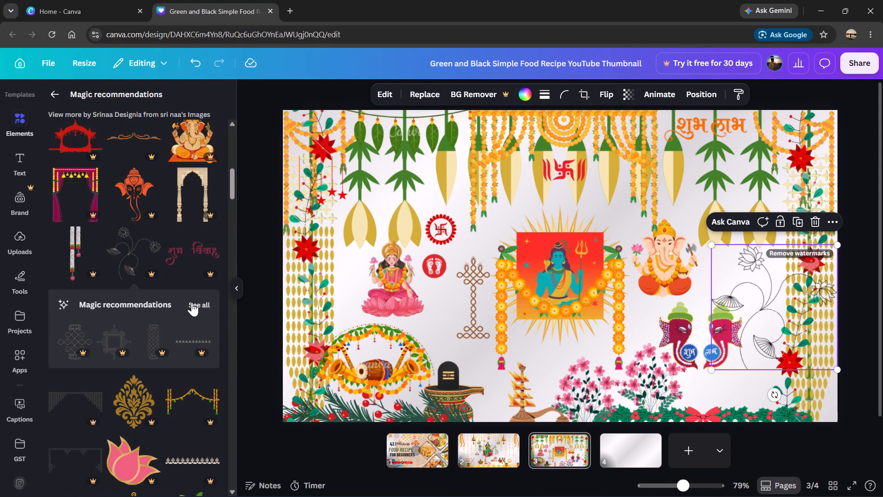
scroll(175, 355, "down", 1)
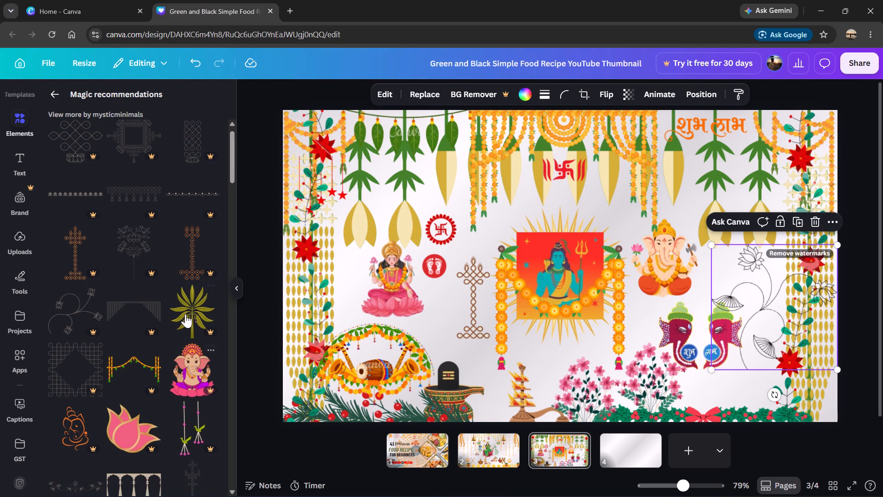
left_click(188, 306)
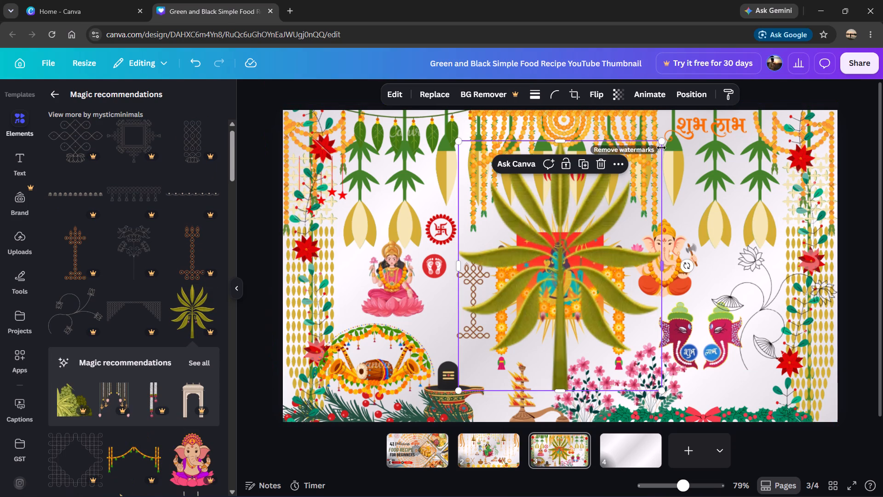
left_click_drag(662, 140, 539, 358)
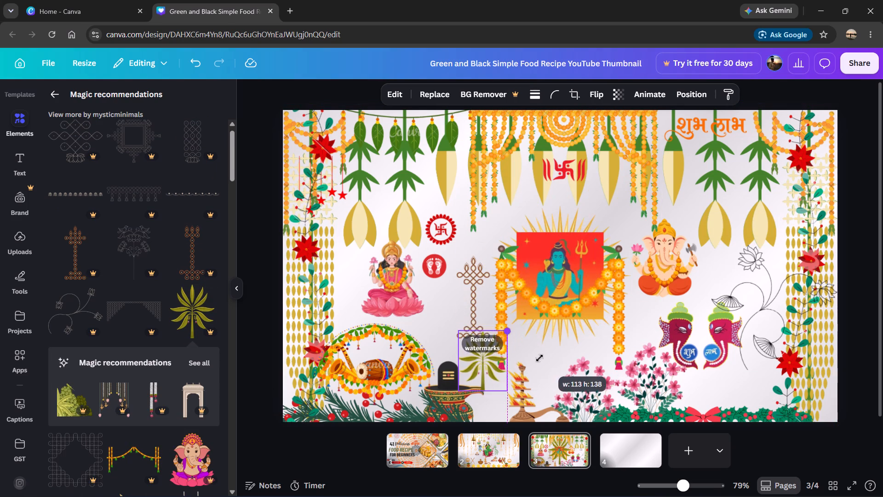
left_click_drag(539, 358, 536, 362)
left_click_drag(493, 371, 470, 335)
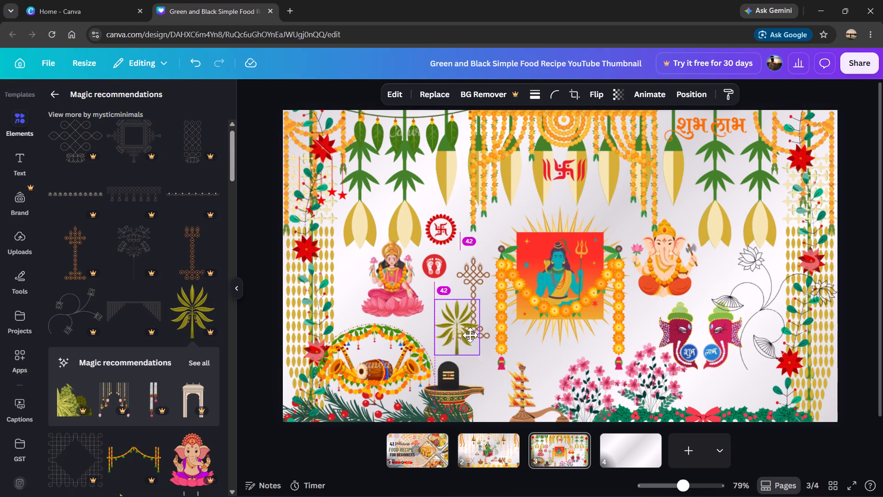
left_click_drag(470, 335, 456, 326)
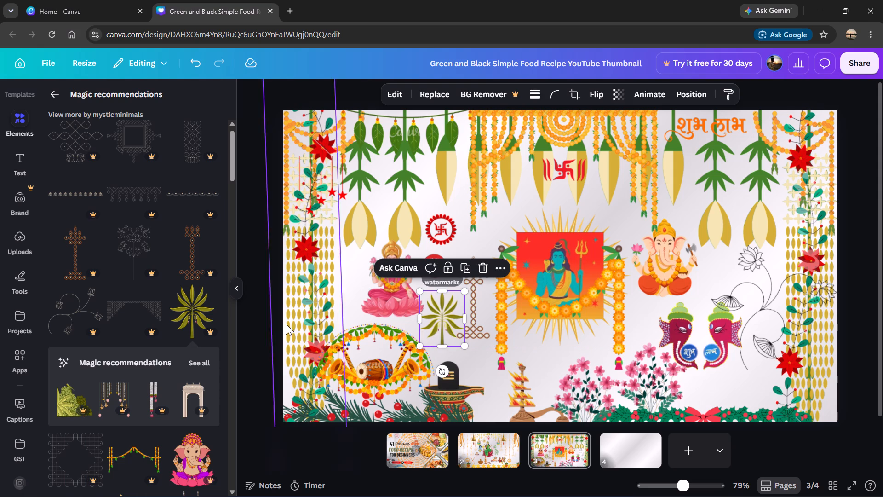
left_click(252, 329)
Look through the full recommendations list for further decorations.
scroll(115, 371, "down", 1)
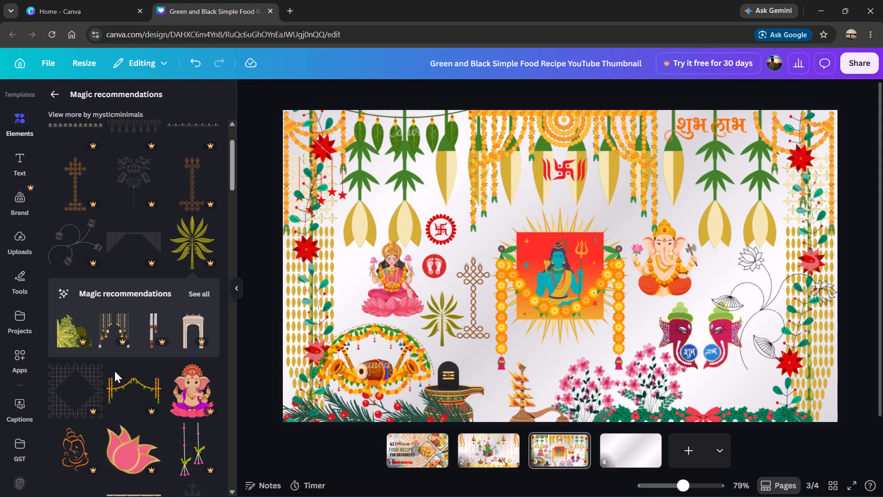
scroll(115, 371, "down", 6)
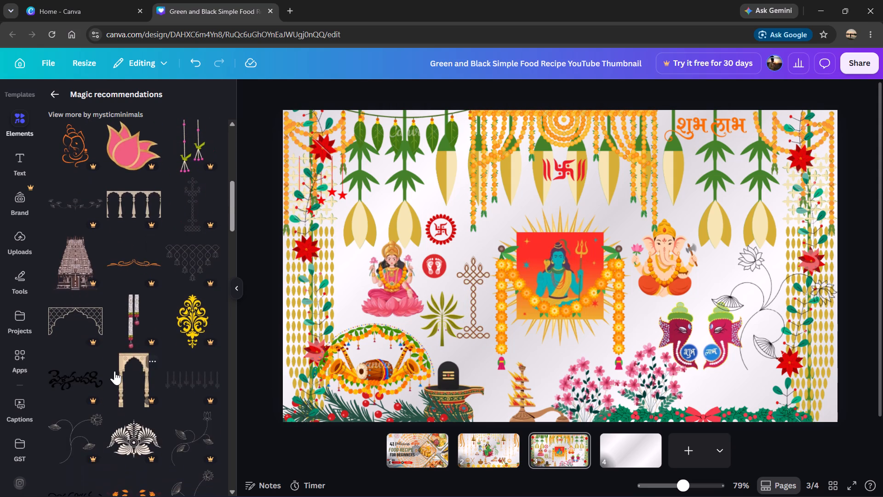
scroll(115, 371, "down", 5)
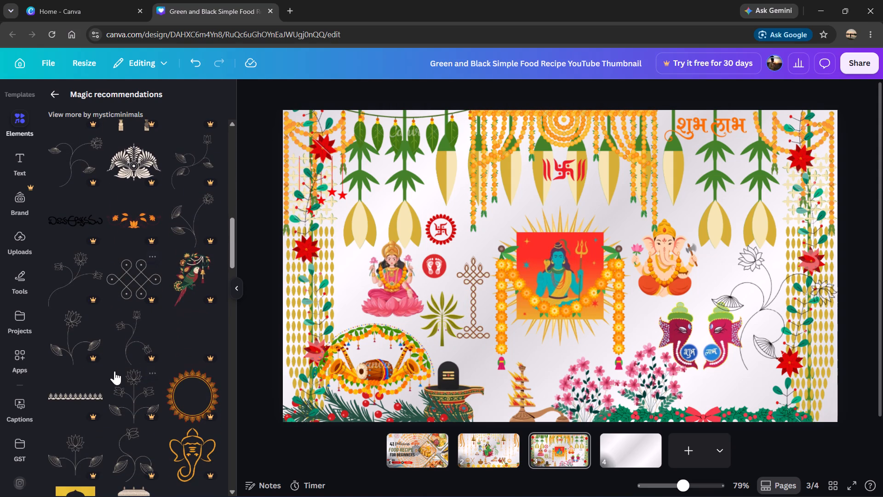
scroll(115, 371, "down", 5)
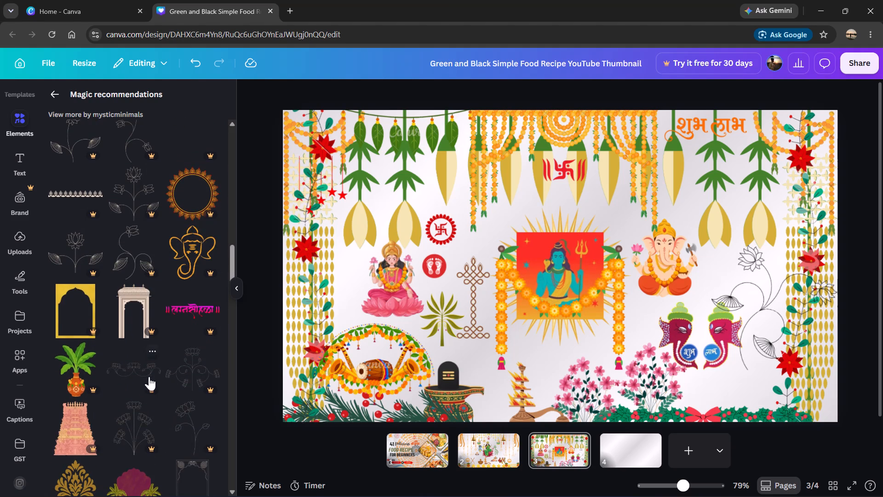
scroll(149, 376, "down", 11)
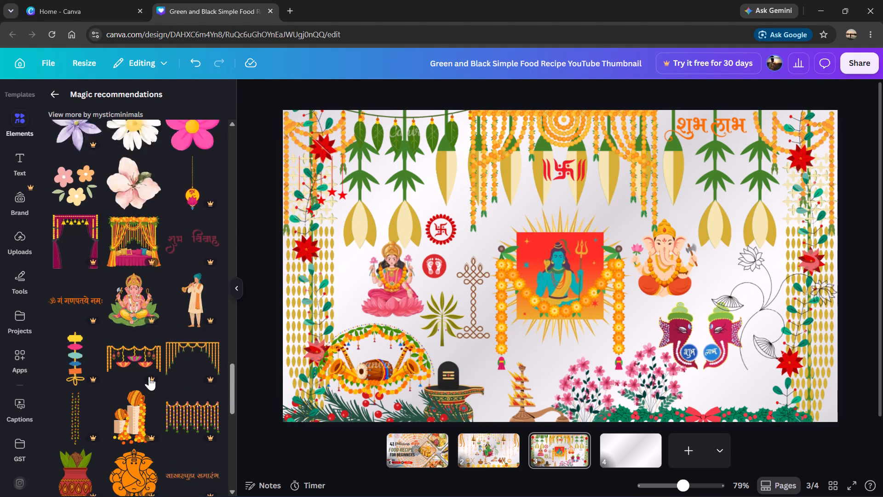
scroll(149, 376, "down", 3)
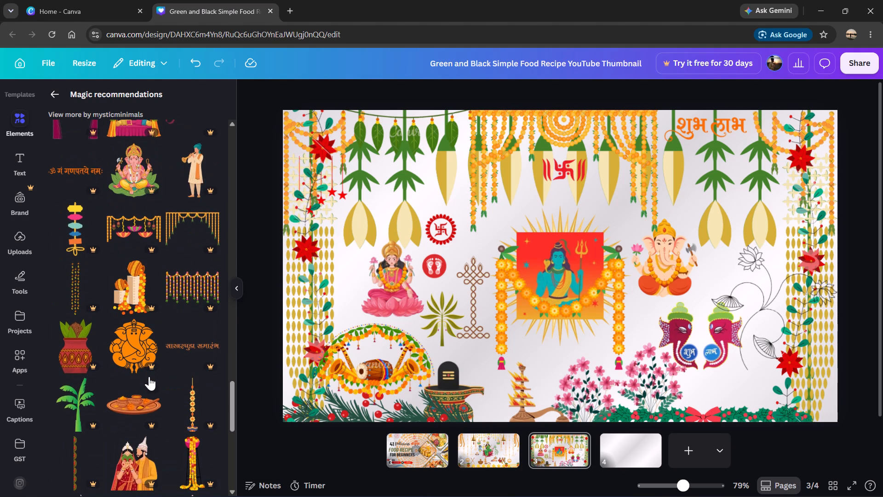
scroll(149, 376, "down", 6)
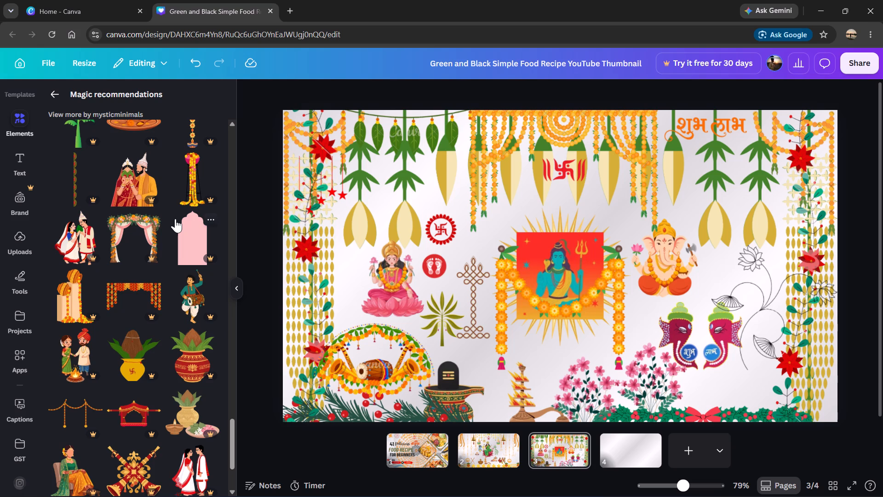
scroll(175, 219, "down", 1)
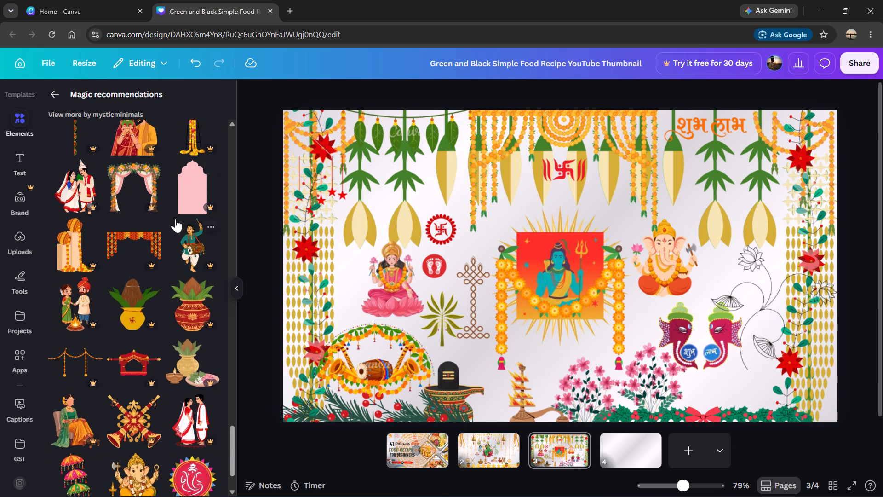
scroll(176, 351, "down", 3)
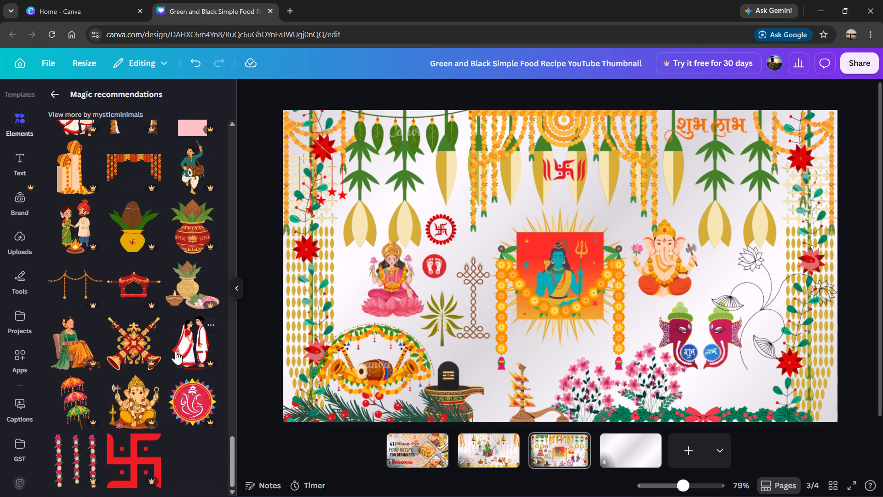
scroll(176, 351, "down", 2)
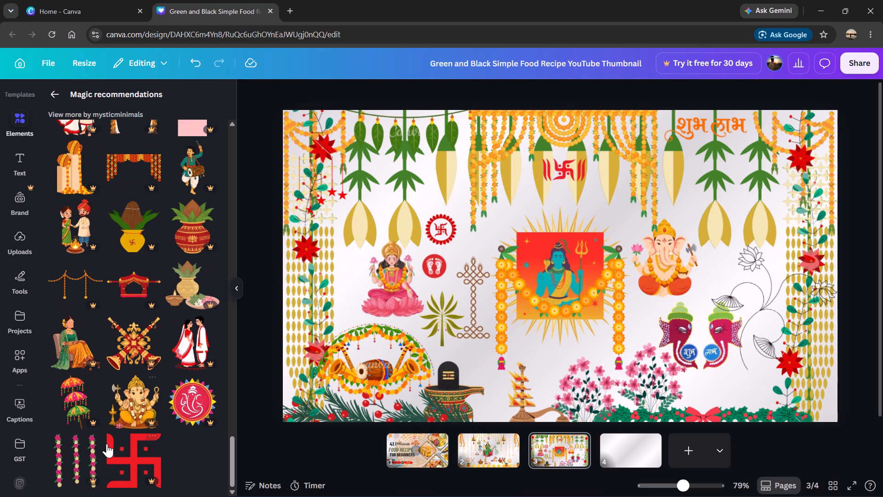
scroll(107, 444, "down", 3)
scroll(71, 463, "up", 6)
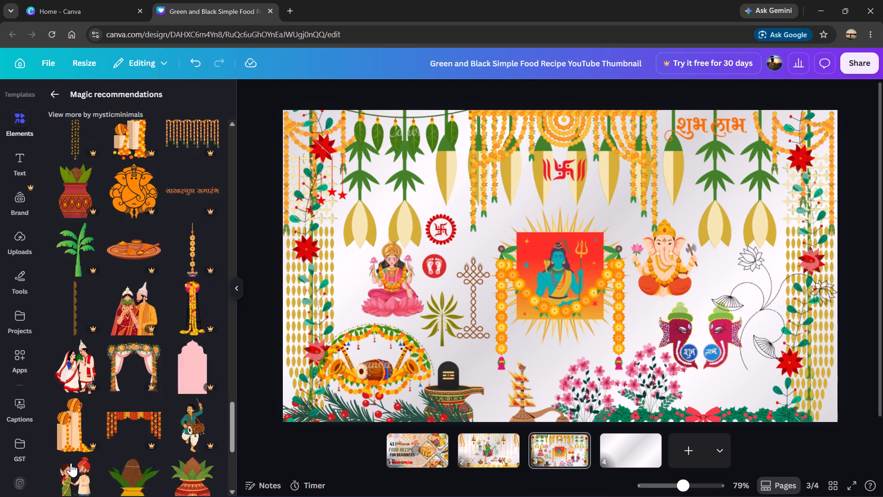
scroll(71, 463, "up", 5)
scroll(81, 336, "up", 7)
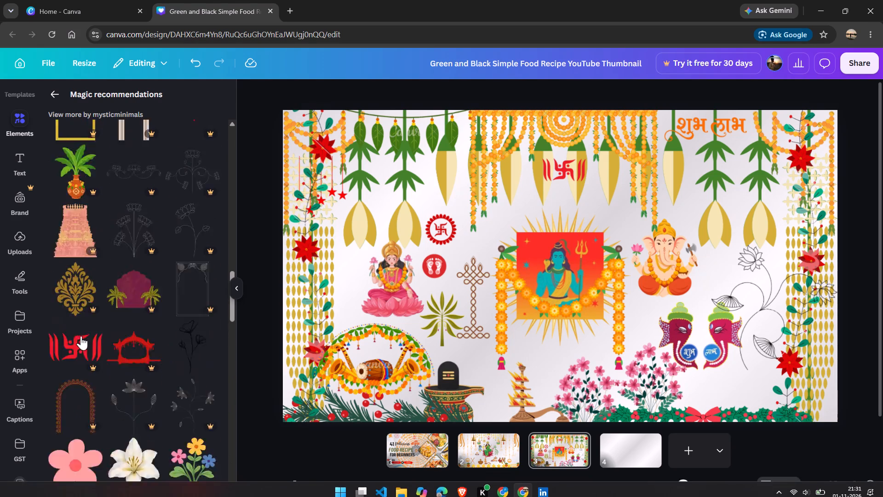
scroll(81, 336, "up", 15)
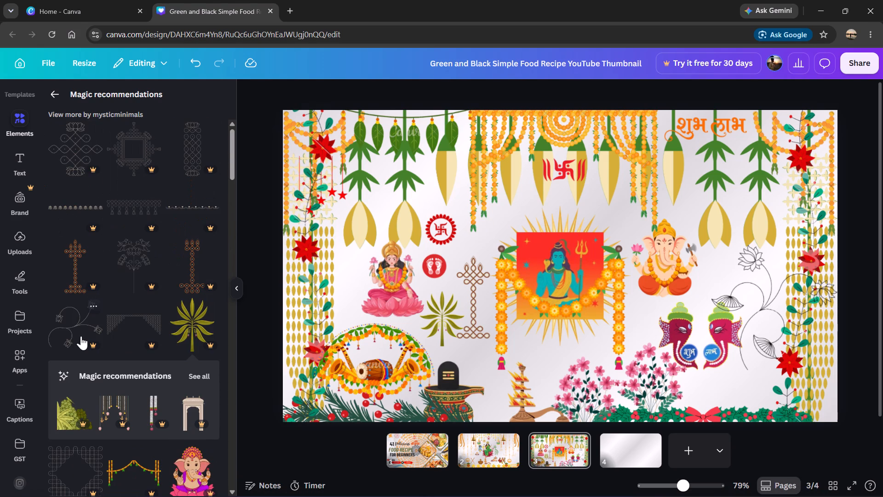
scroll(81, 336, "down", 1)
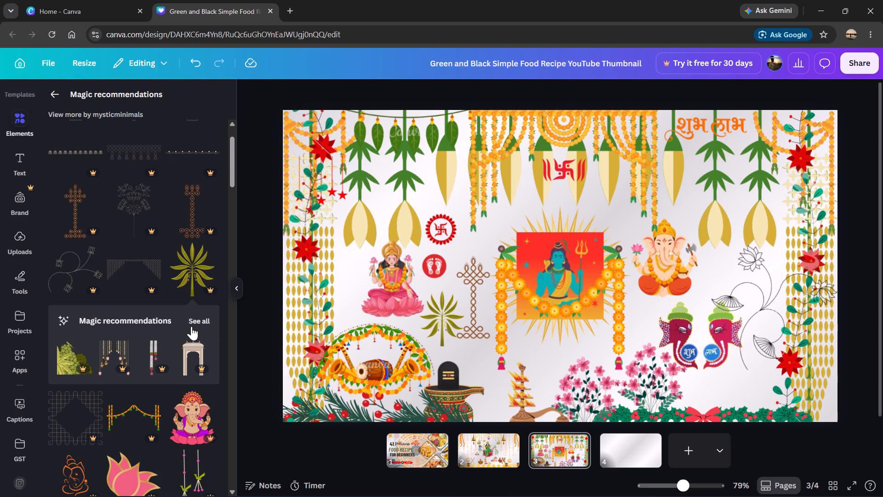
Open the palm-leaf plant's full recommendations and switch to the blank page 4.
left_click(191, 326)
left_click(631, 449)
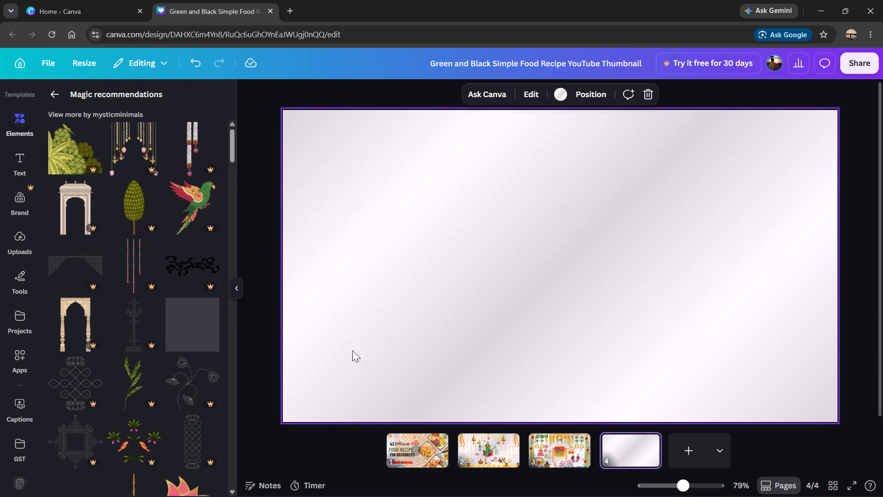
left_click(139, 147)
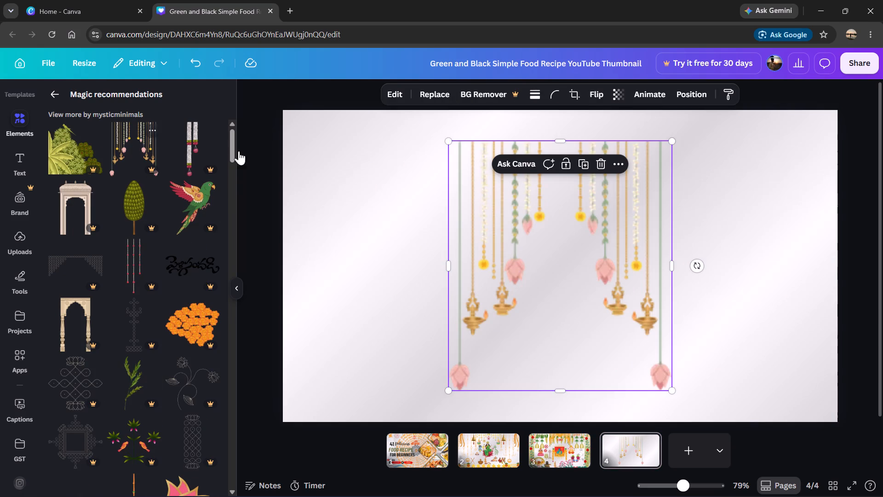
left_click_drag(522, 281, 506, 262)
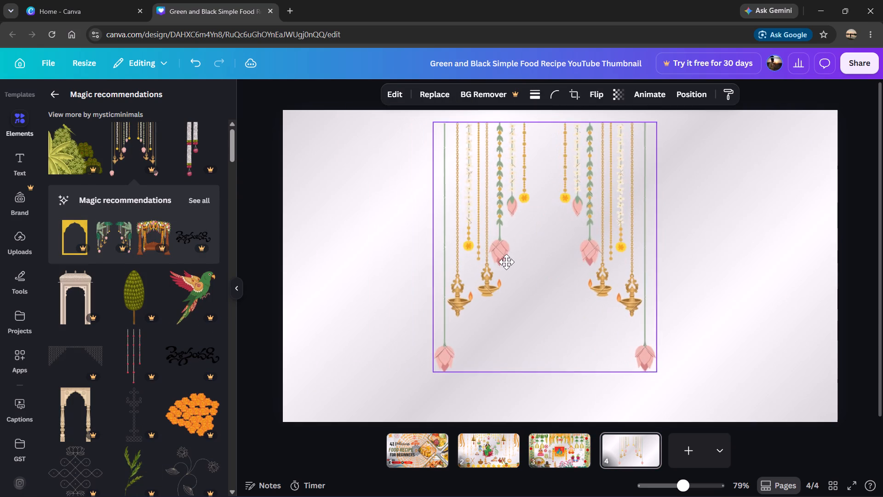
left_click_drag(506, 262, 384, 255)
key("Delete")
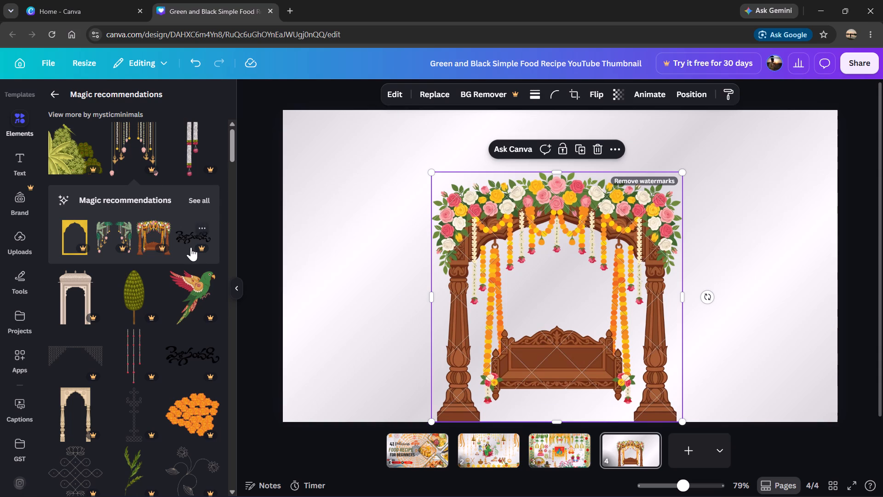
Add two copies of the hanging lamp and lotus garland and move one to the page's upper-left area.
left_click(132, 144)
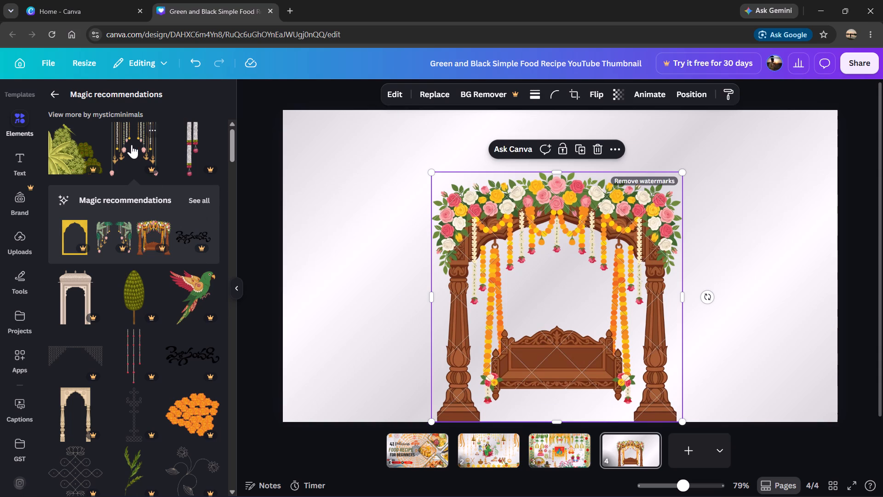
left_click(140, 149)
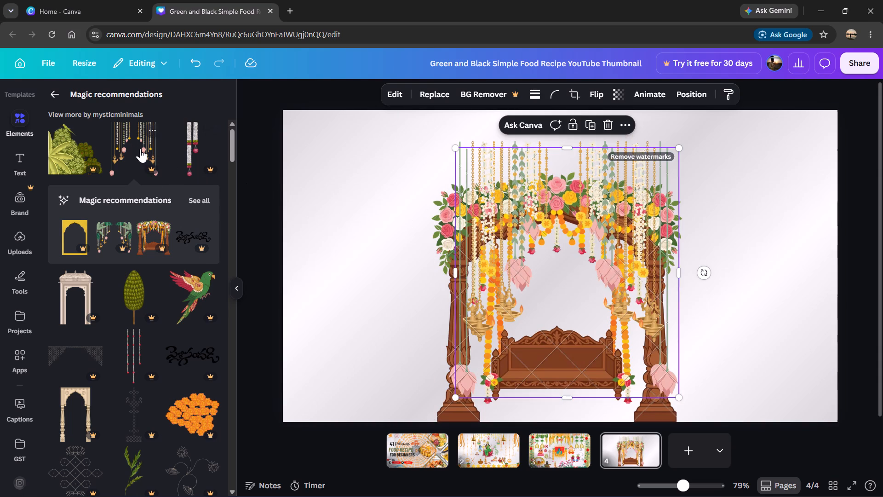
left_click_drag(538, 208, 367, 173)
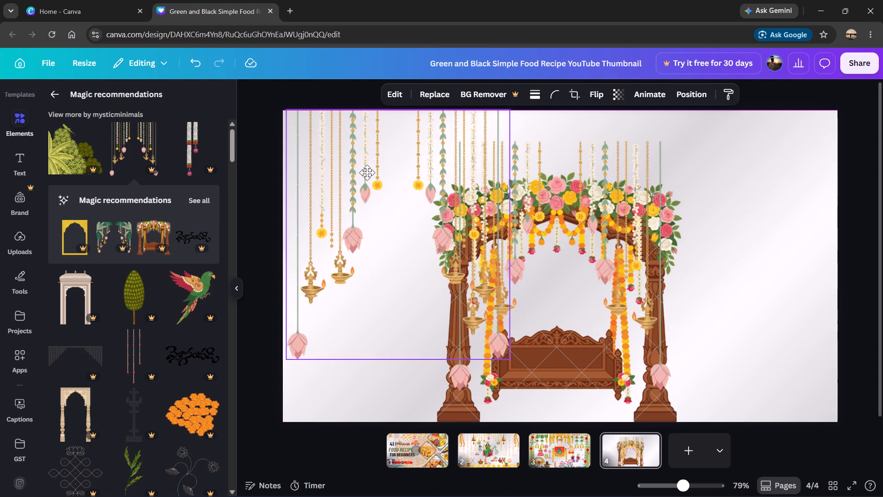
left_click_drag(367, 173, 361, 175)
left_click(361, 175)
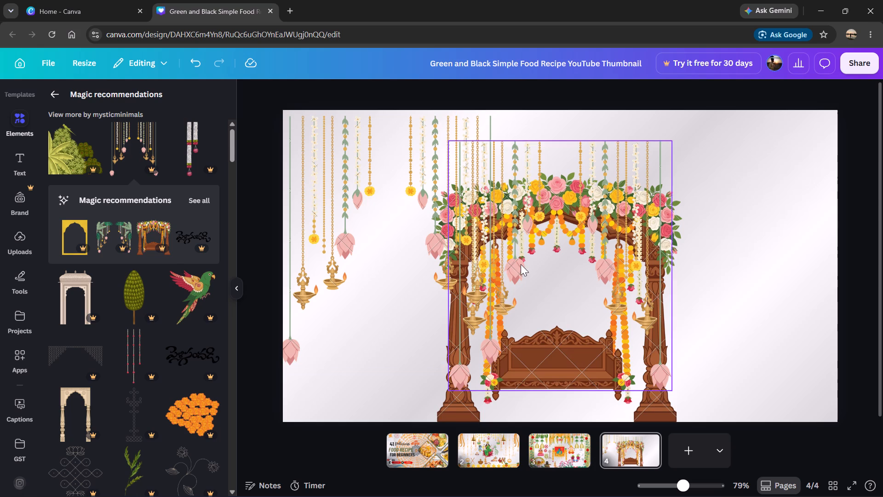
Crop the moved garland to its left half and place it against the page's top-left corner.
left_click(399, 266)
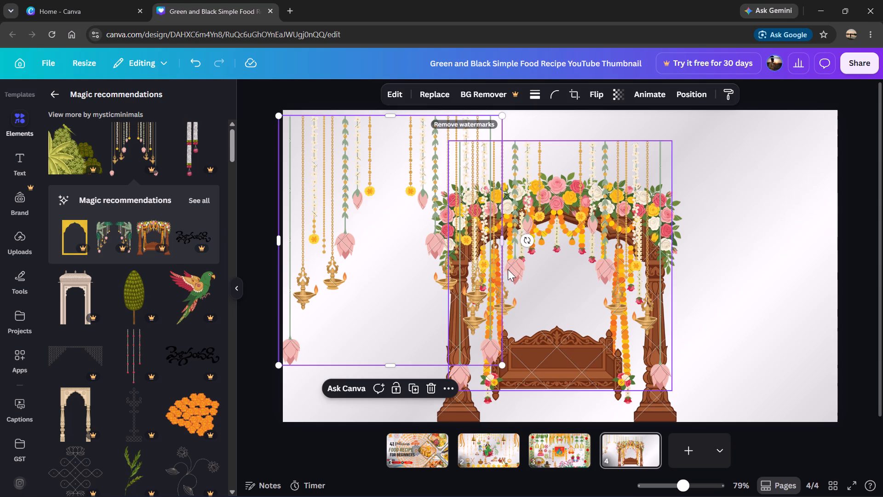
left_click_drag(499, 248, 418, 235)
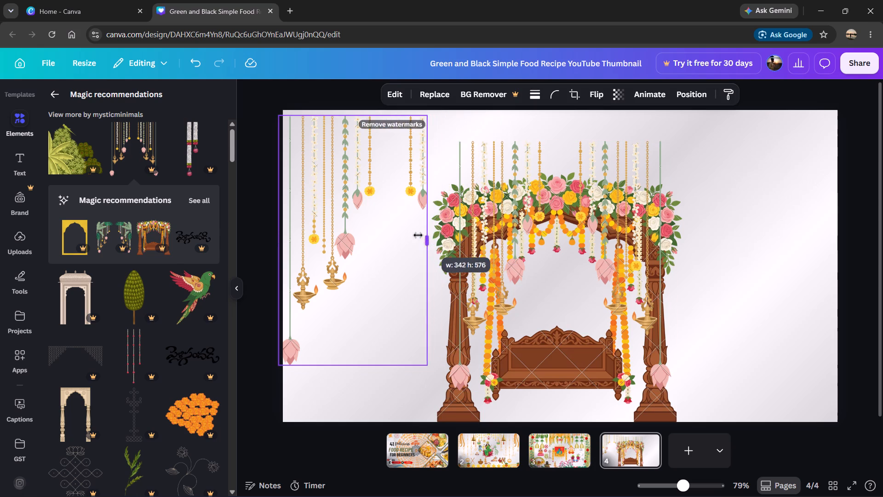
left_click_drag(418, 235, 390, 232)
left_click_drag(361, 237, 358, 217)
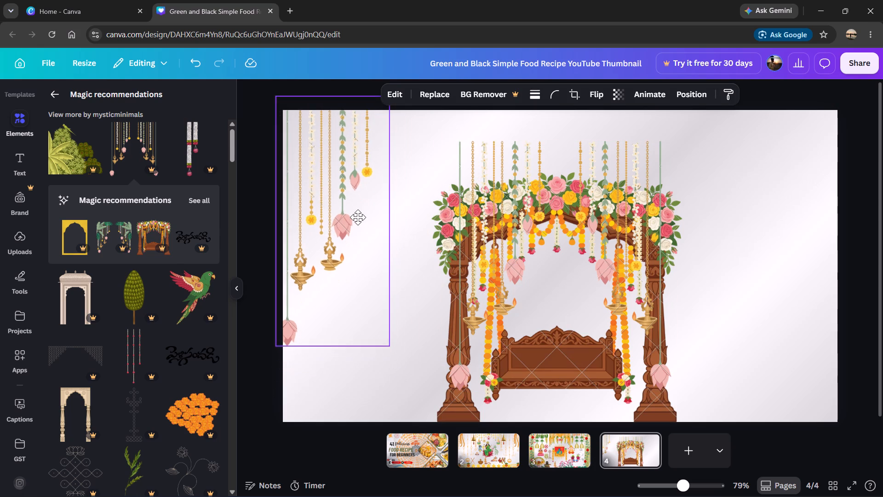
left_click_drag(358, 217, 356, 230)
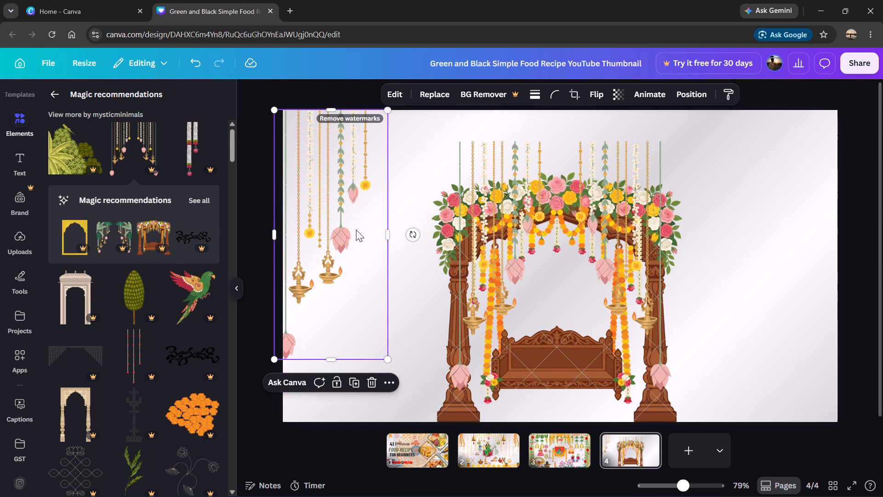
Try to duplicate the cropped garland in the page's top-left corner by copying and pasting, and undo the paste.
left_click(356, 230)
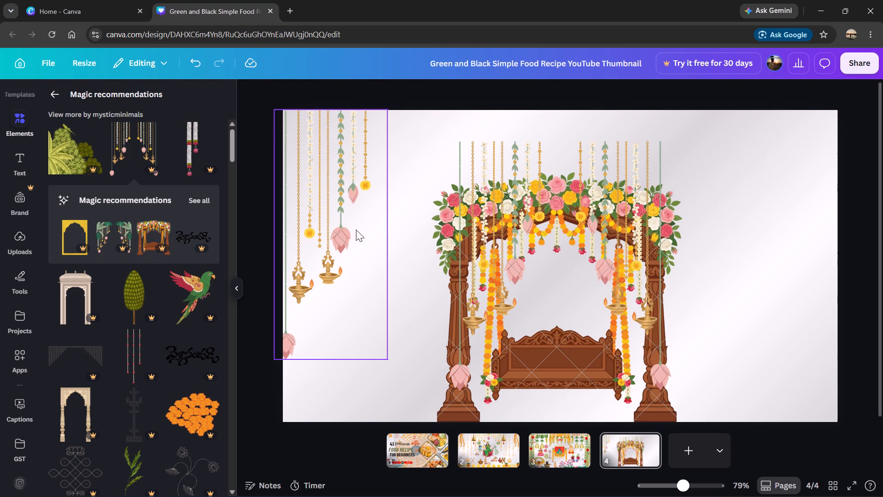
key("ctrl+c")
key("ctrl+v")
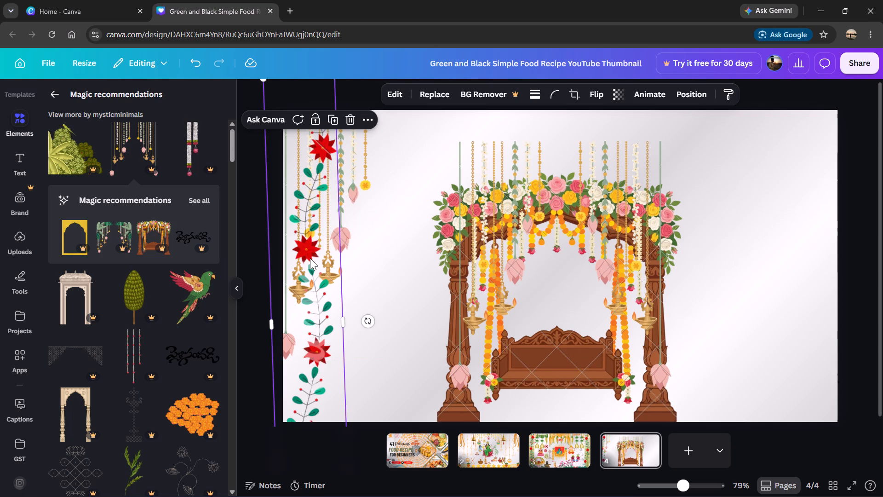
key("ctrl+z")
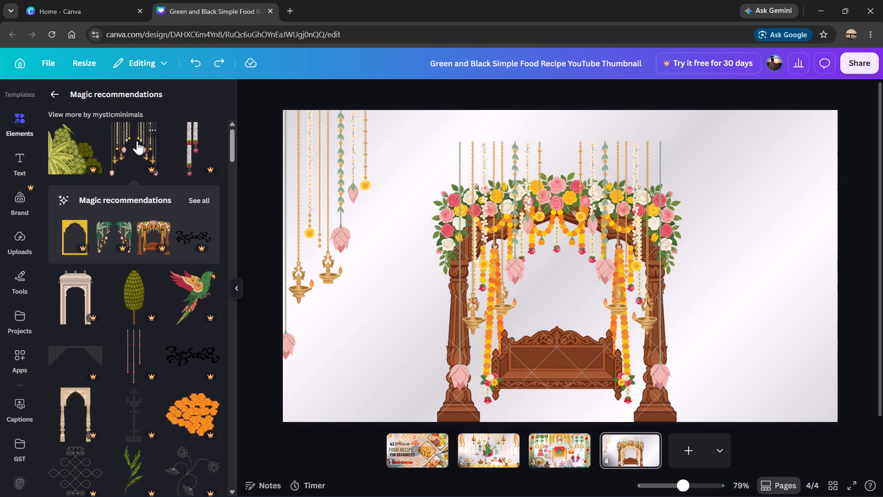
Add another lamp and lotus garland, place it against the page's top-right corner and crop it to its right half.
left_click(137, 141)
left_click_drag(541, 268, 664, 239)
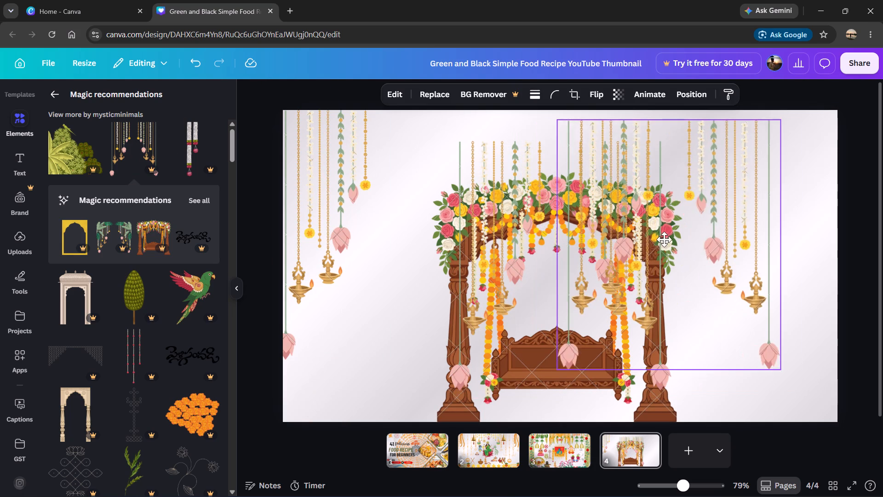
left_click_drag(664, 239, 704, 234)
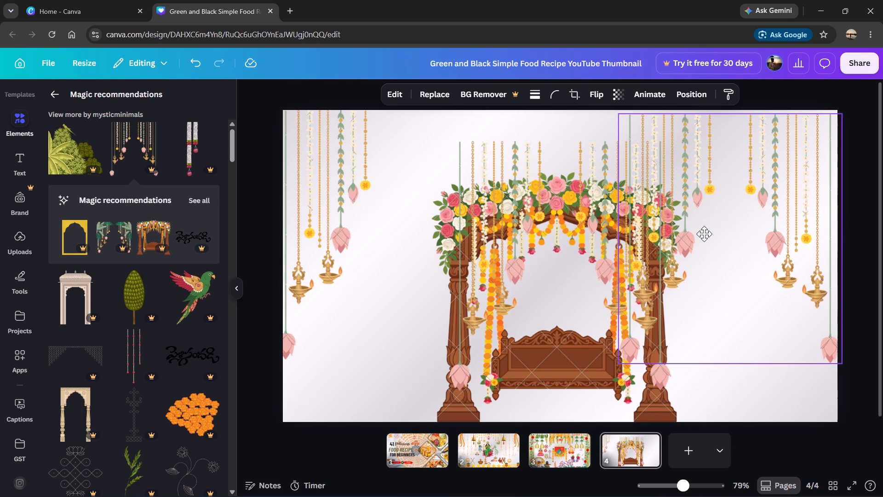
left_click_drag(704, 234, 704, 233)
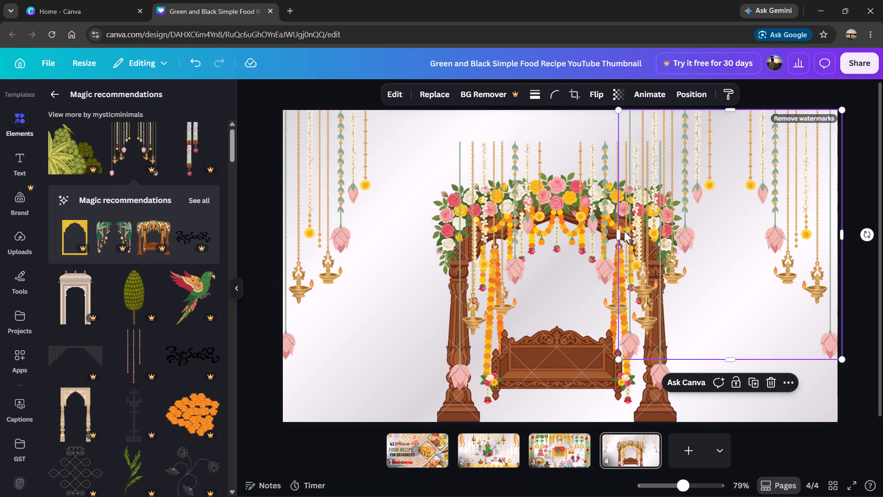
left_click_drag(620, 233, 733, 230)
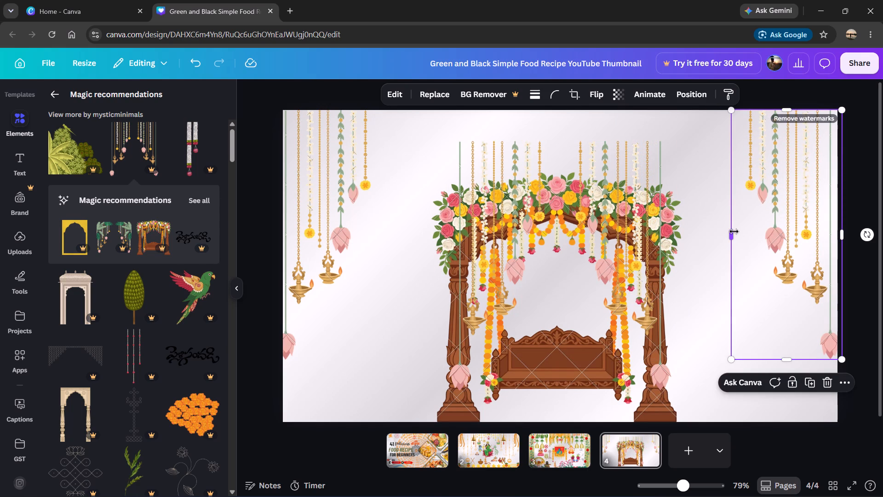
left_click_drag(733, 232, 747, 232)
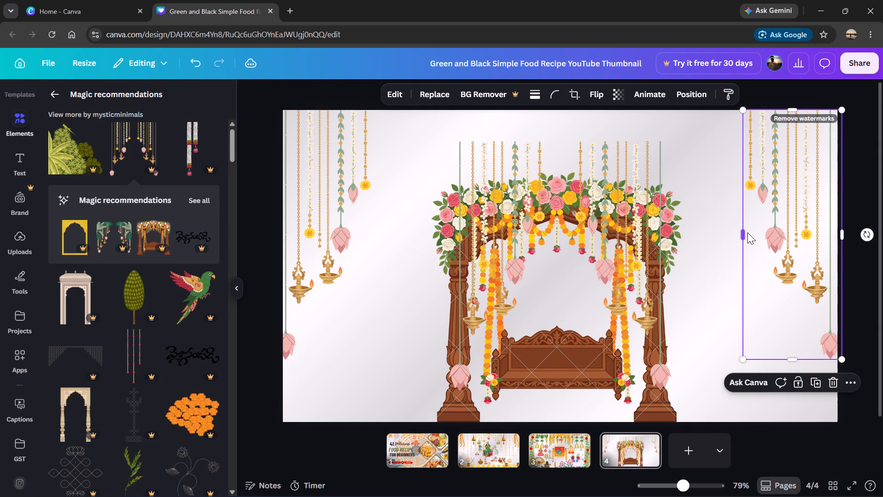
left_click(858, 292)
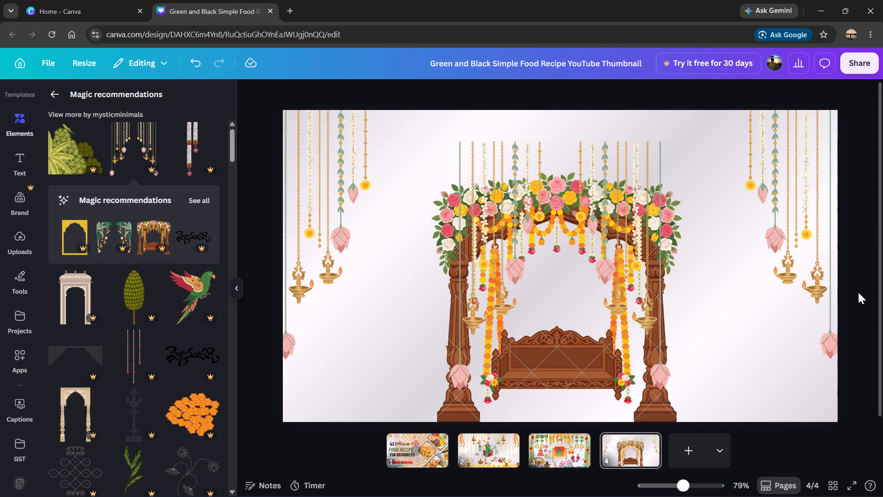
From the garland's full recommendations, add the embracing couple in maroon, shrink it and place it near the page's bottom-left corner.
left_click(195, 199)
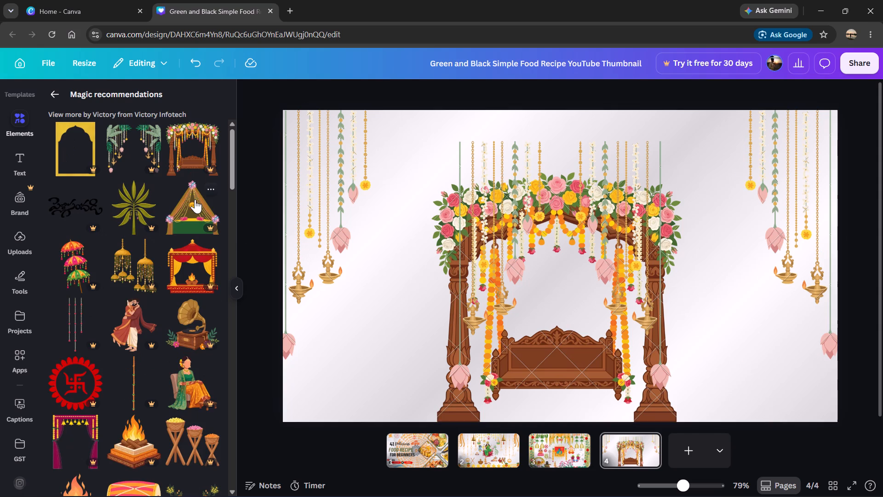
left_click(123, 324)
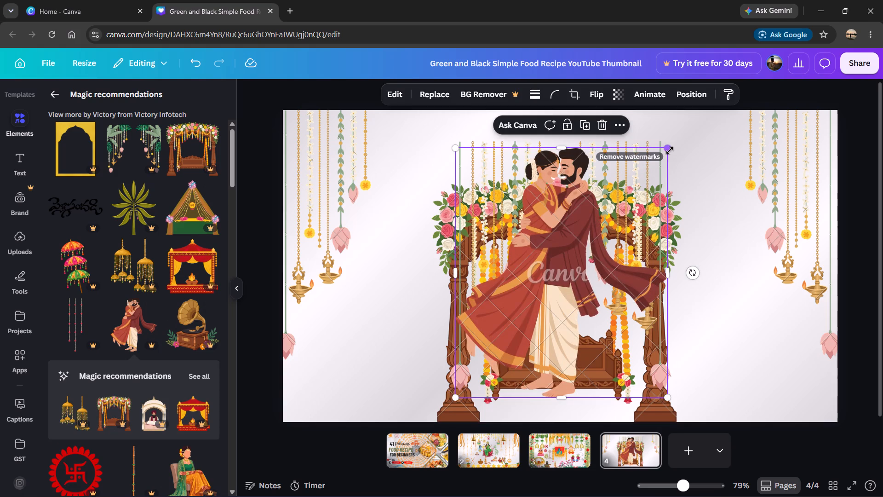
left_click_drag(669, 151, 563, 312)
left_click_drag(491, 332, 358, 360)
Delete the hanging lamp and lotus garland that overlaps the wooden swing.
left_click(514, 244)
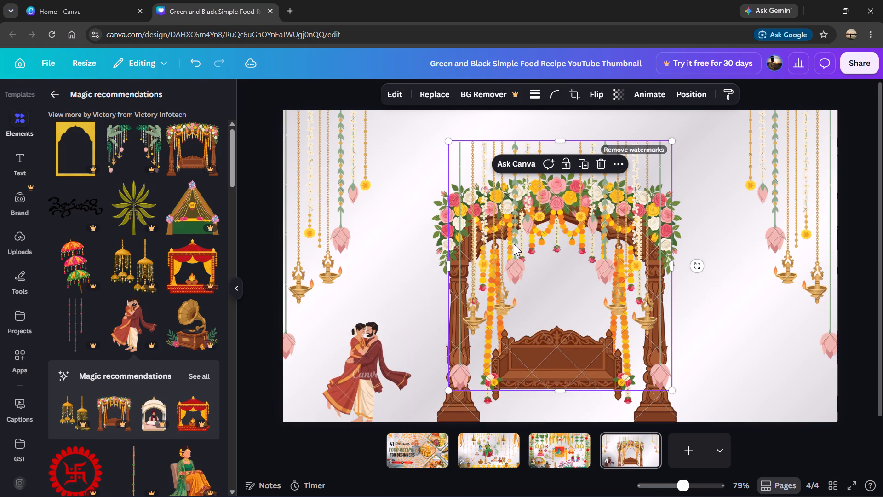
left_click_drag(562, 144, 564, 121)
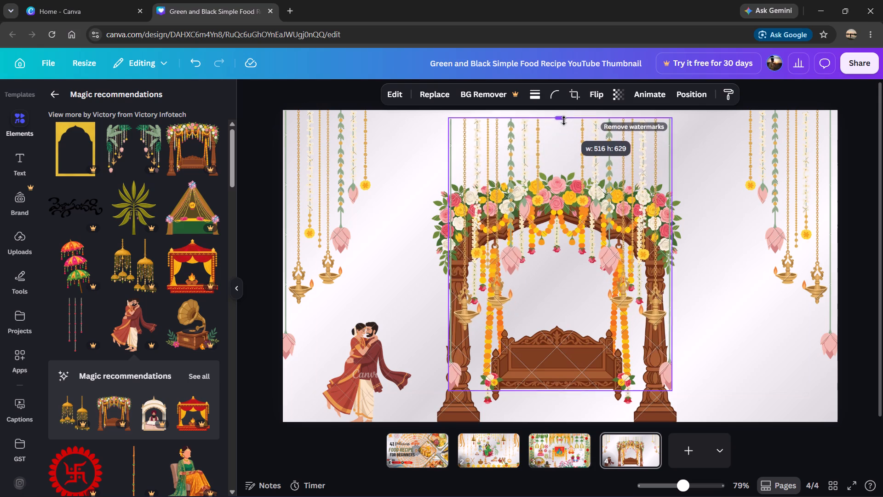
left_click_drag(564, 121, 564, 120)
key("Delete")
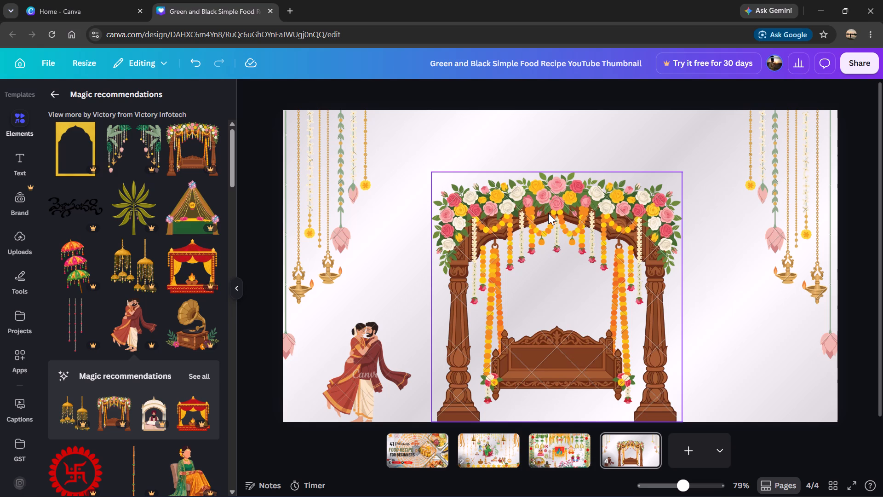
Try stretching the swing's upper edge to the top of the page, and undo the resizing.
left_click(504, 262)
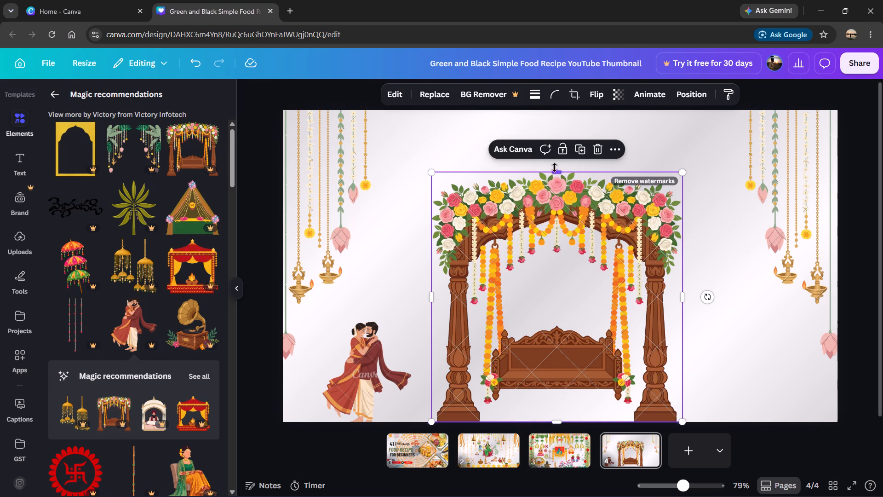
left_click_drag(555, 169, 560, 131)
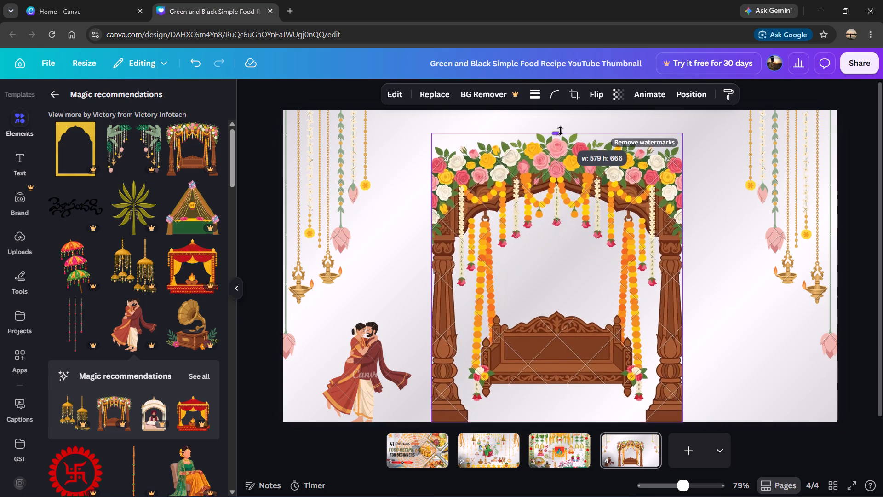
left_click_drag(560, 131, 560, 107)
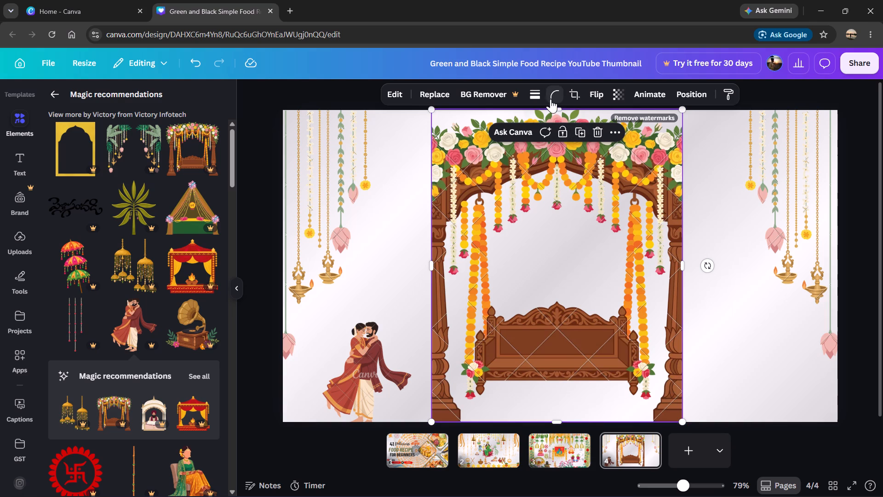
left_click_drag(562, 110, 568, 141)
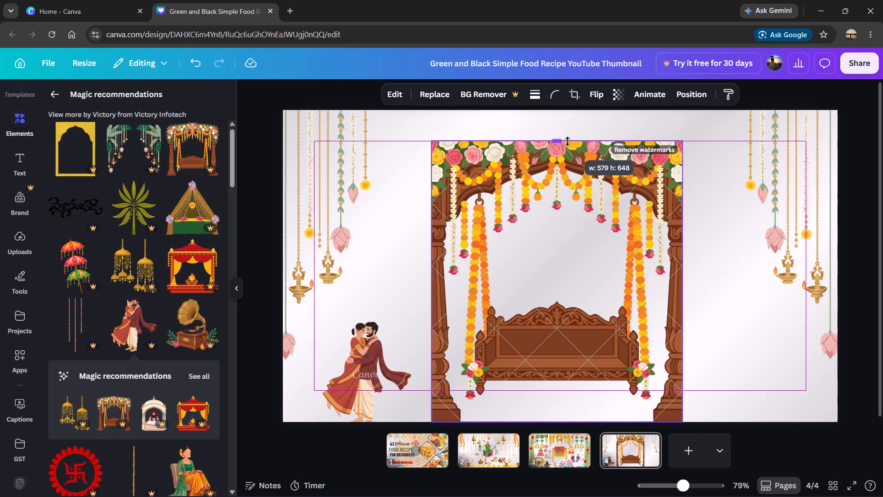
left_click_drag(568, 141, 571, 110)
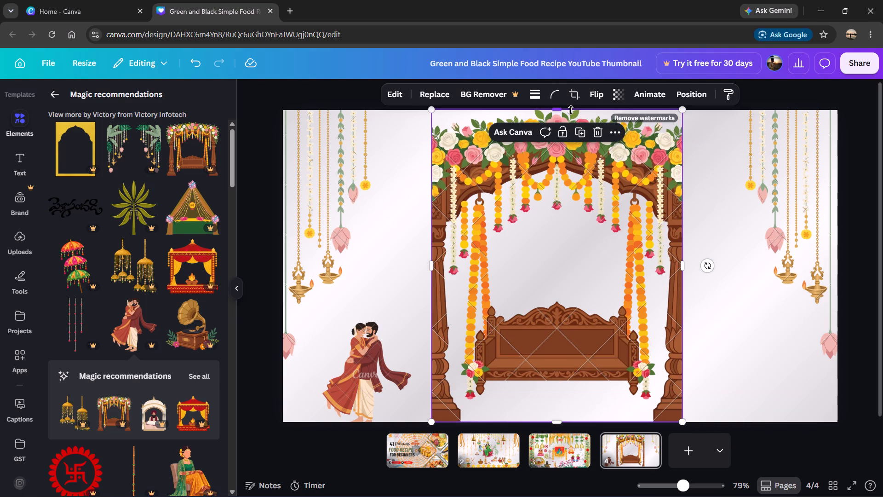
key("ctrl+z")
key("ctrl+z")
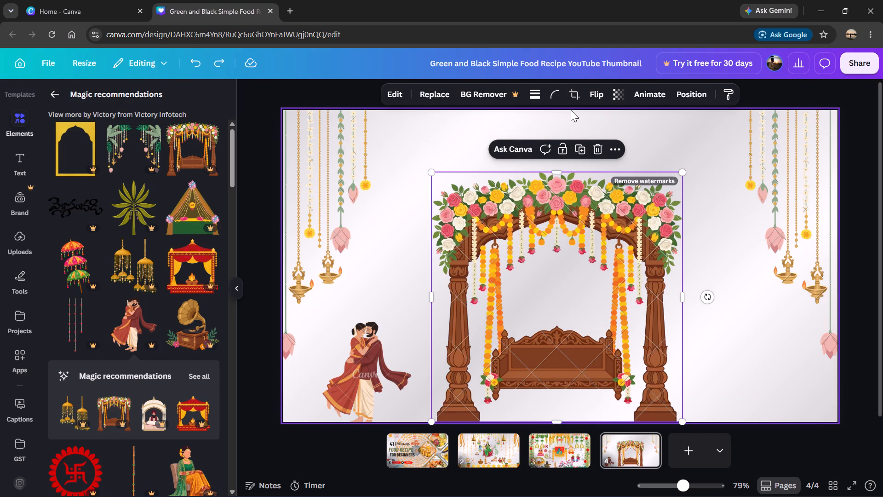
Enlarge the flower-decorated swing proportionally to the full page height and shift it near the page's centre.
left_click_drag(430, 178, 430, 176)
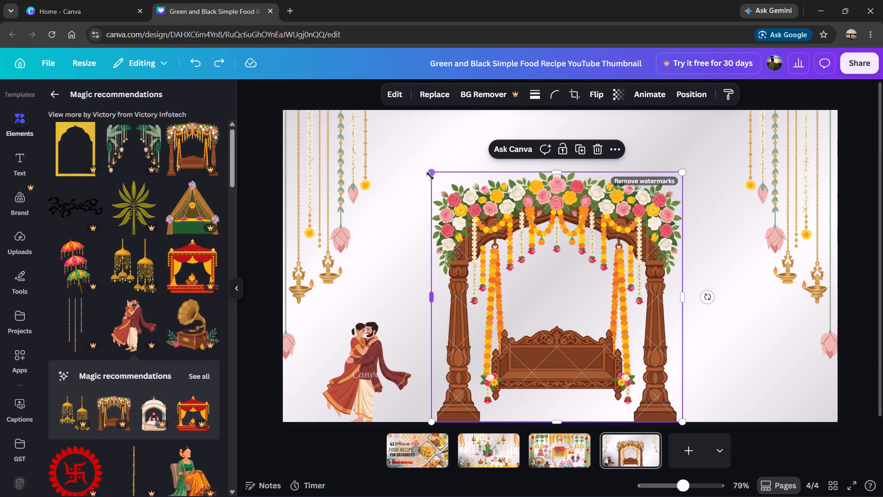
left_click_drag(430, 176, 430, 173)
left_click_drag(430, 173, 414, 89)
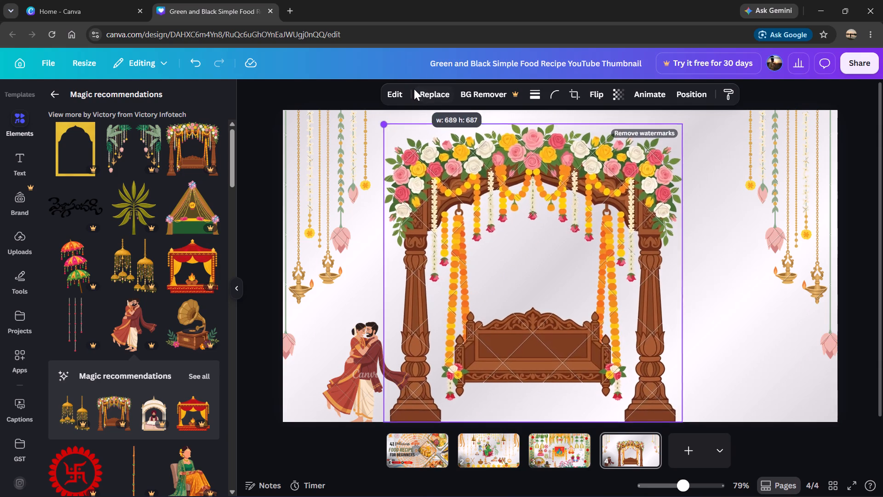
left_click_drag(414, 89, 413, 80)
left_click_drag(517, 155, 532, 151)
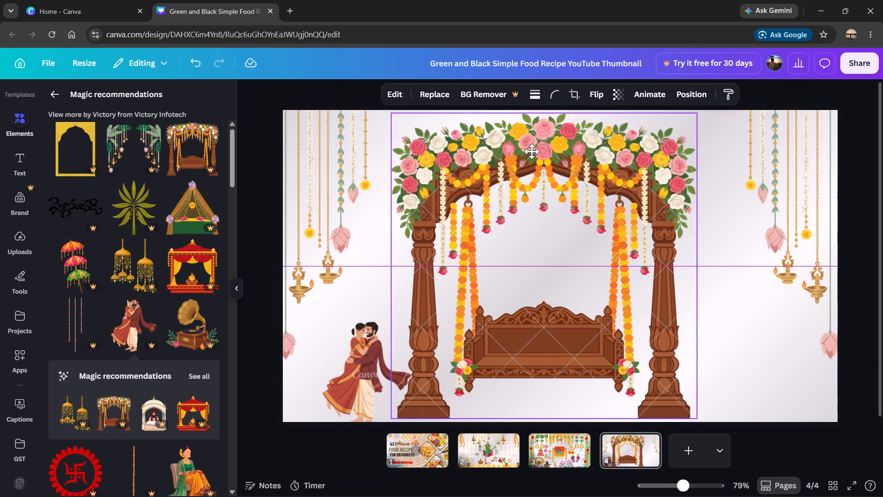
left_click_drag(532, 151, 533, 147)
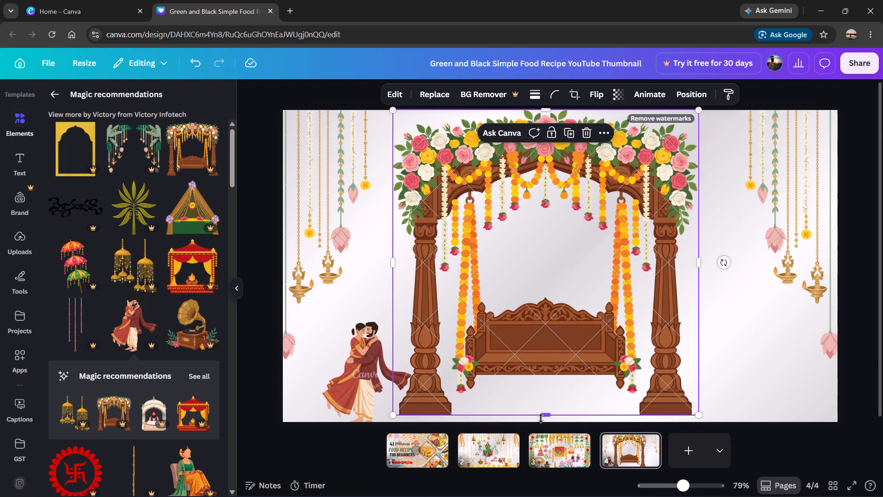
left_click_drag(395, 417, 387, 431)
Move the embracing couple further left, clear of the swing's pillar.
left_click_drag(349, 375, 322, 378)
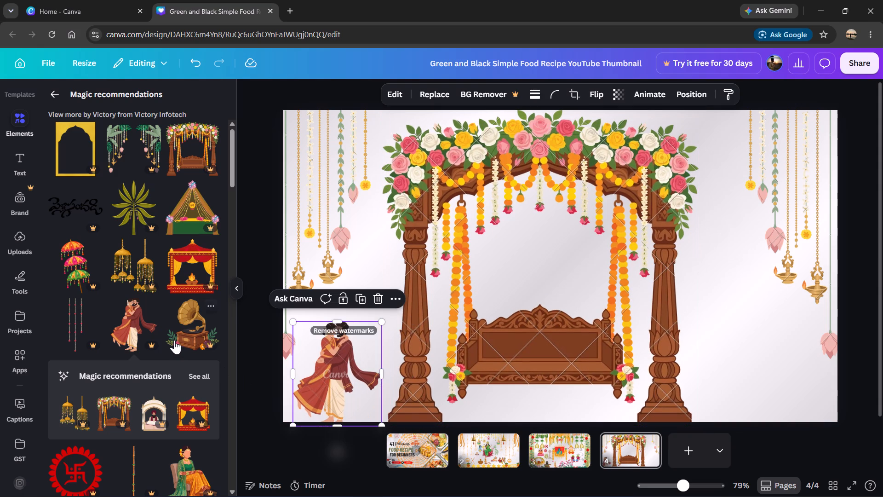
Add the crossed red and gold wedding trumpets, shrink them and place them at the page's top between the swing and right garland.
scroll(174, 340, "up", 1)
scroll(174, 340, "down", 1)
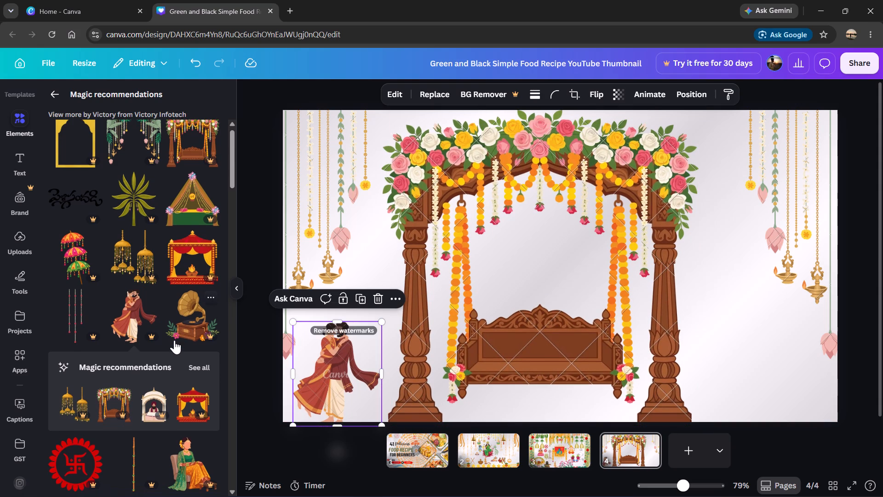
scroll(174, 340, "down", 5)
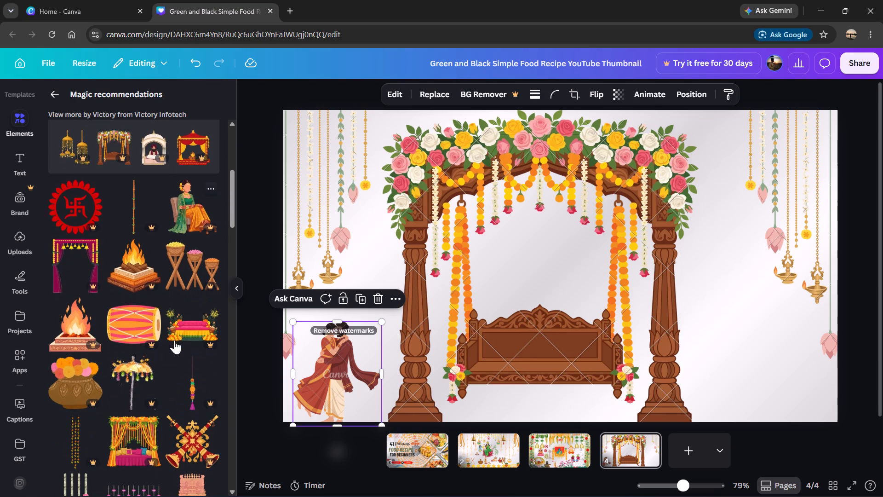
scroll(186, 266, "down", 3)
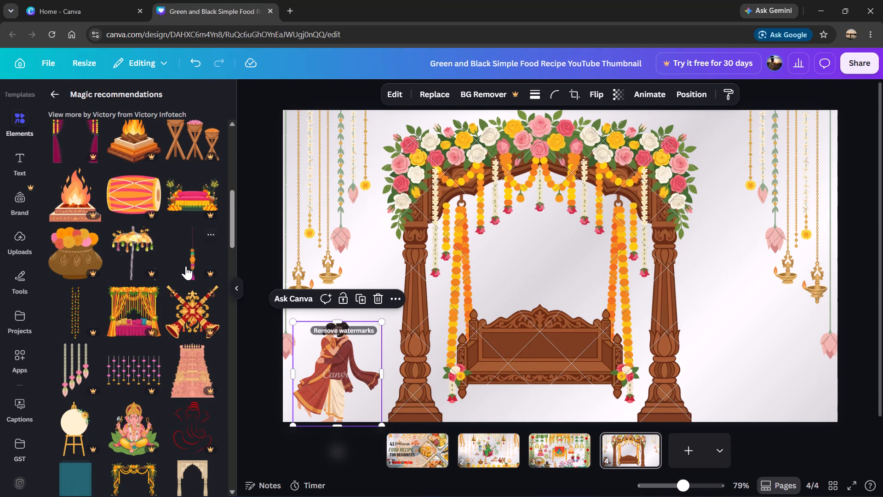
left_click(185, 301)
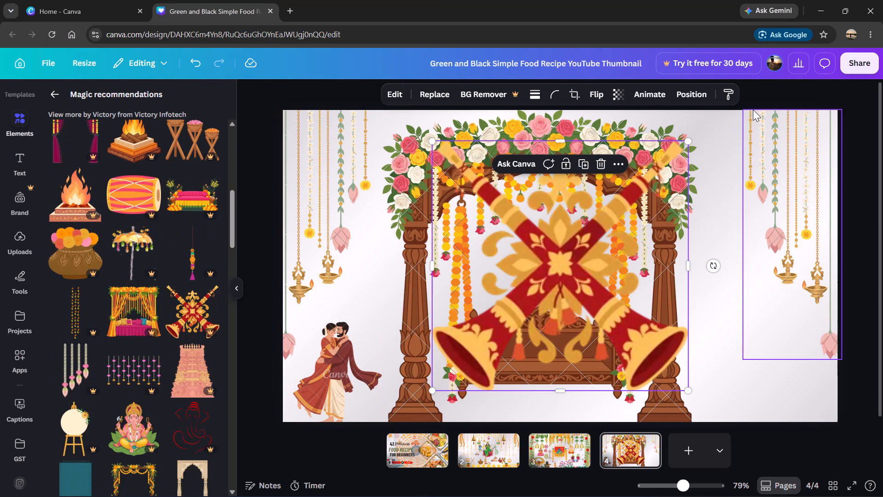
left_click_drag(688, 141, 527, 283)
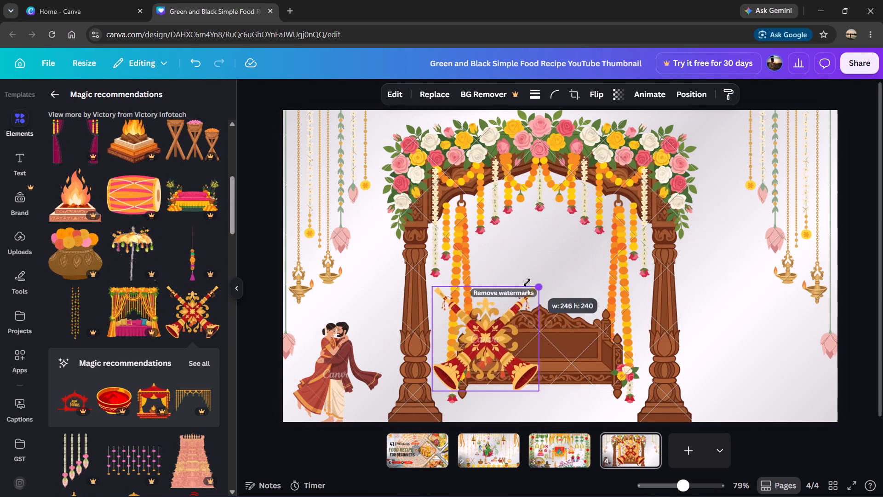
left_click_drag(527, 283, 497, 327)
left_click_drag(462, 369, 717, 156)
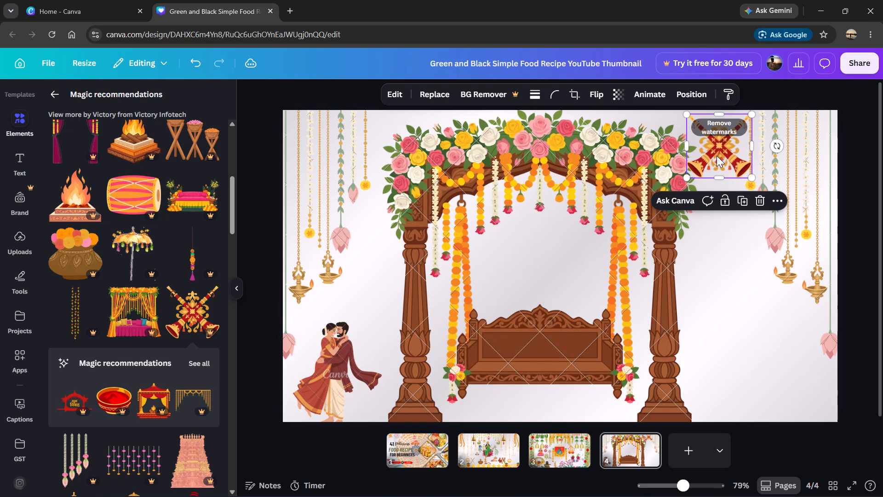
From the trumpets' full recommendations, add the bride and groom holding hands, shrink them and place them beside the swing's left pillar.
left_click(206, 359)
scroll(206, 359, "down", 2)
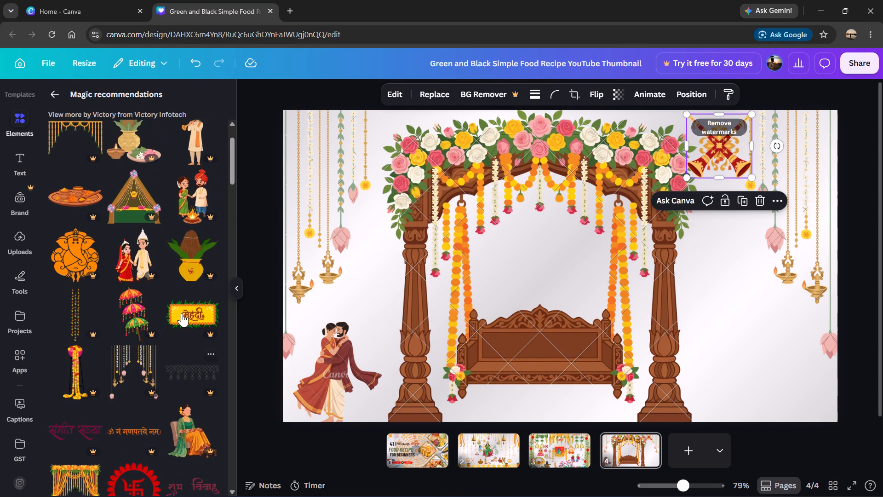
left_click(129, 249)
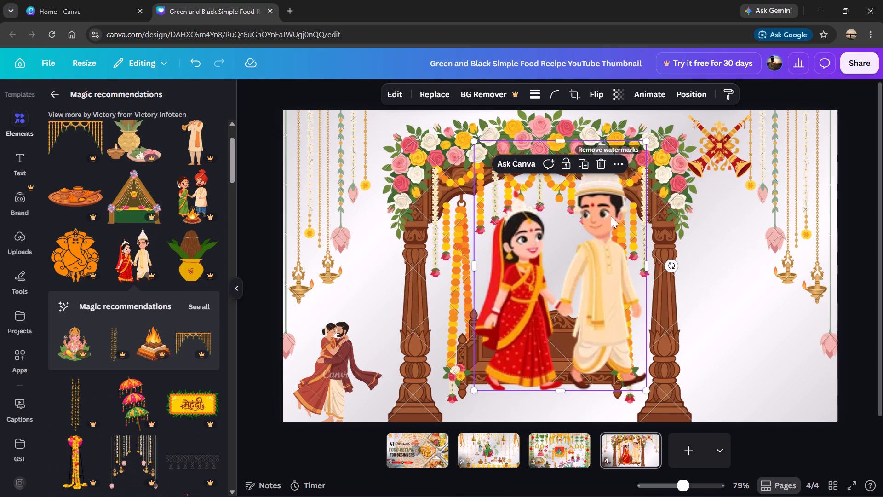
left_click_drag(648, 140, 578, 296)
left_click_drag(520, 363, 493, 404)
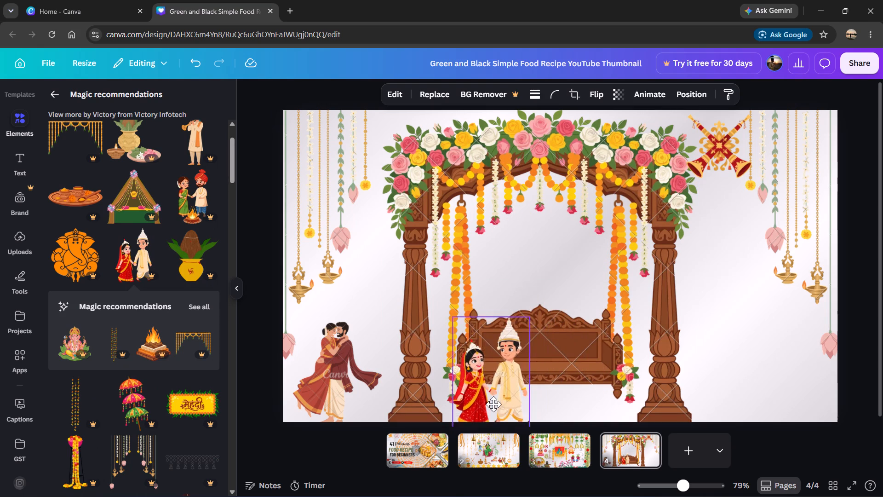
left_click_drag(493, 404, 484, 398)
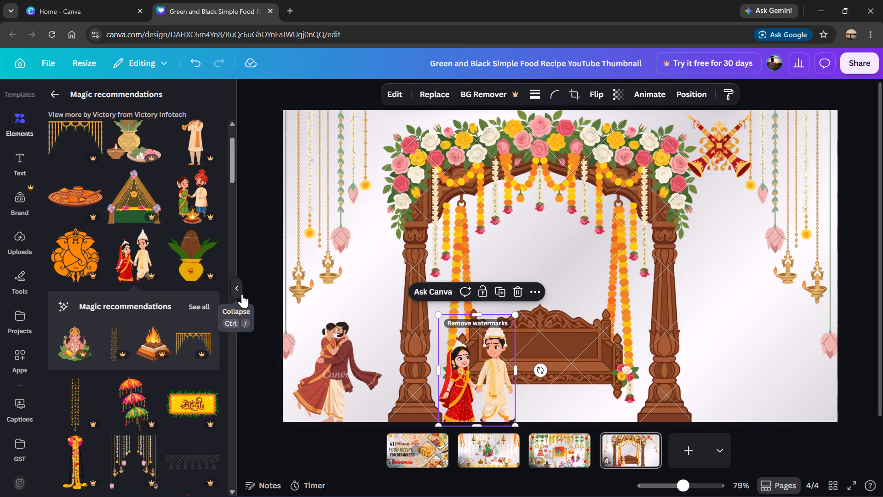
Add the couple standing by the sacred fire, shrink them and place them at the page's bottom beside the swing's right pillar.
left_click(192, 191)
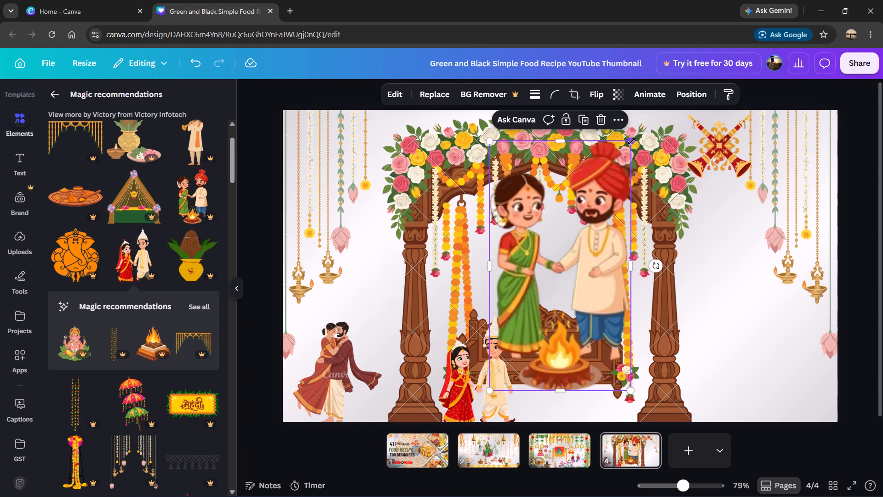
left_click_drag(631, 140, 565, 318)
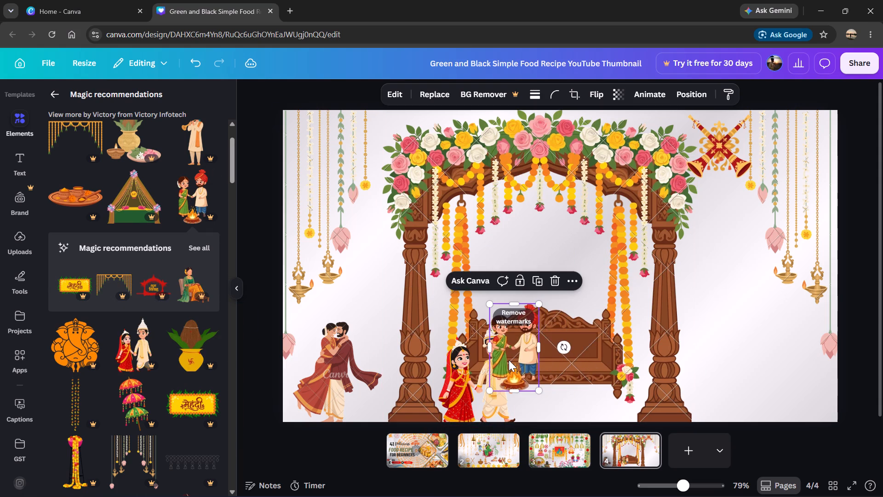
left_click_drag(509, 360, 704, 398)
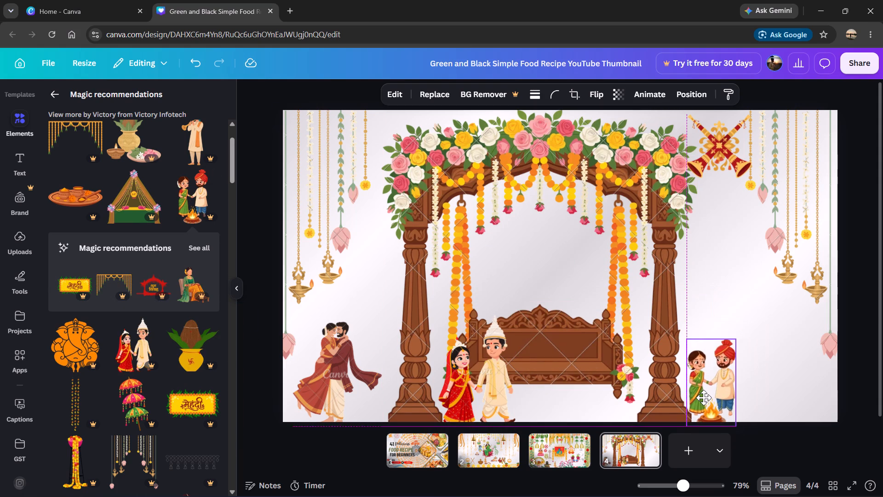
left_click_drag(704, 398, 704, 389)
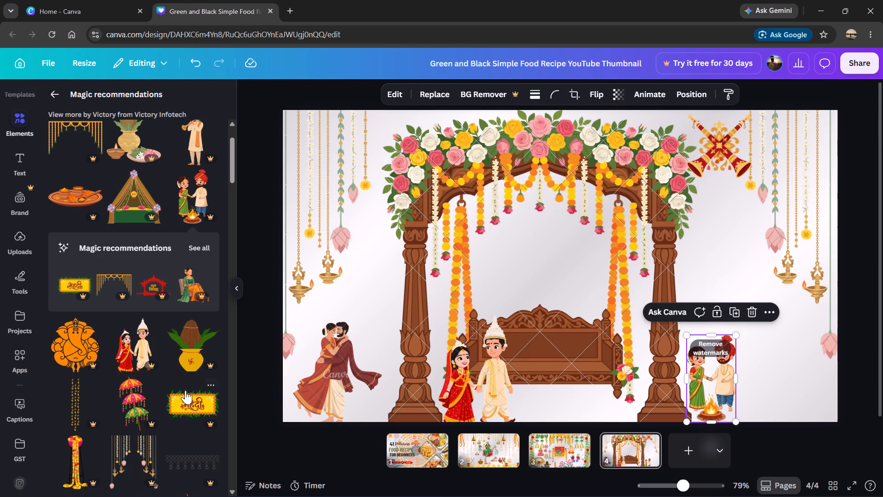
Add the seated couple with joined hands from the recommendations, shrink them and seat them on the swing's bench.
scroll(185, 390, "down", 5)
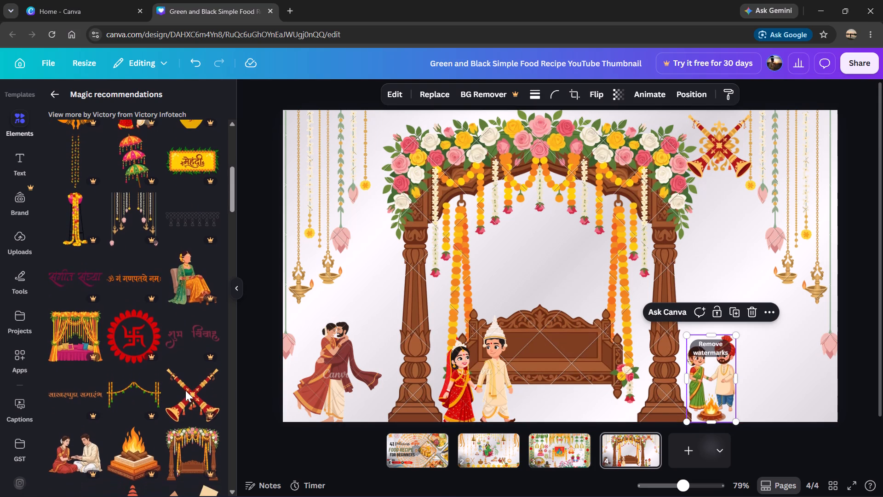
scroll(185, 390, "down", 7)
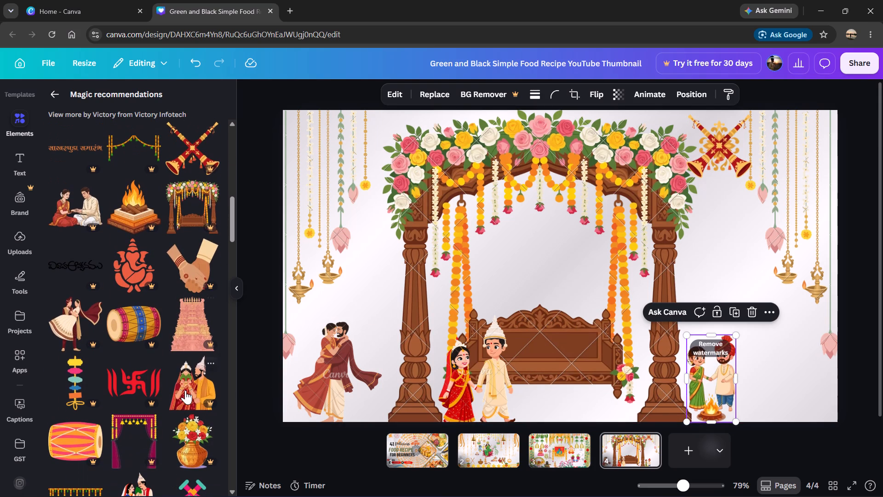
left_click(64, 195)
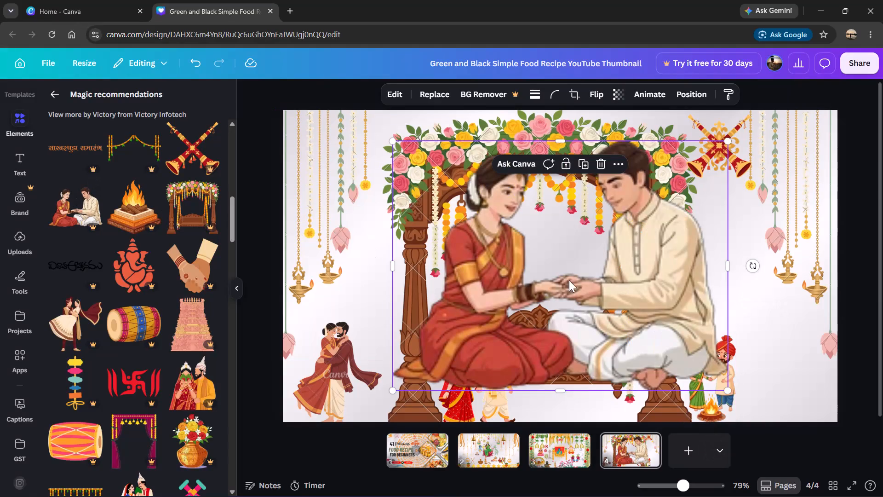
left_click_drag(726, 139, 519, 358)
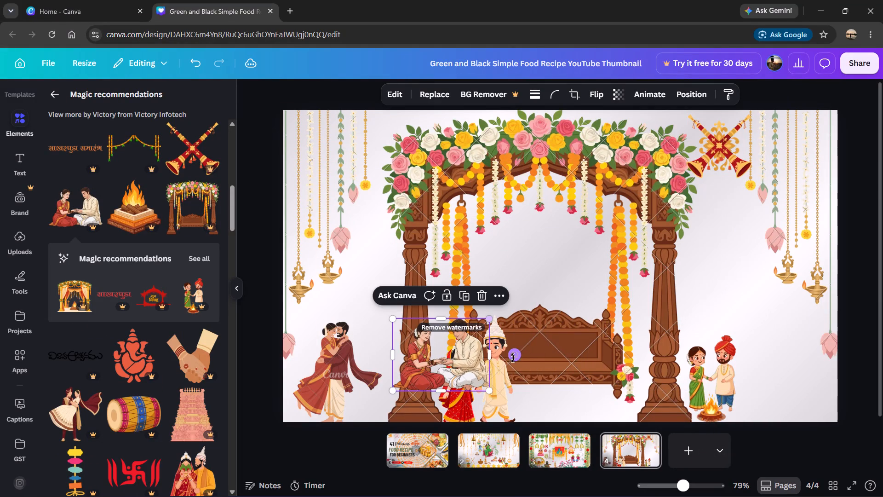
left_click_drag(455, 364, 573, 345)
left_click(868, 372)
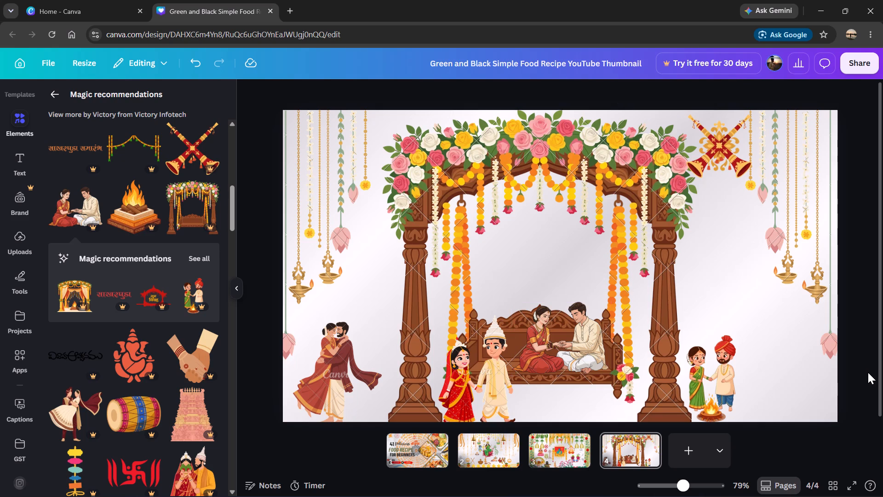
Add the golden flower-filled pot, shrink it and place it at the page's bottom between the embracing couple and swing.
scroll(191, 386, "down", 2)
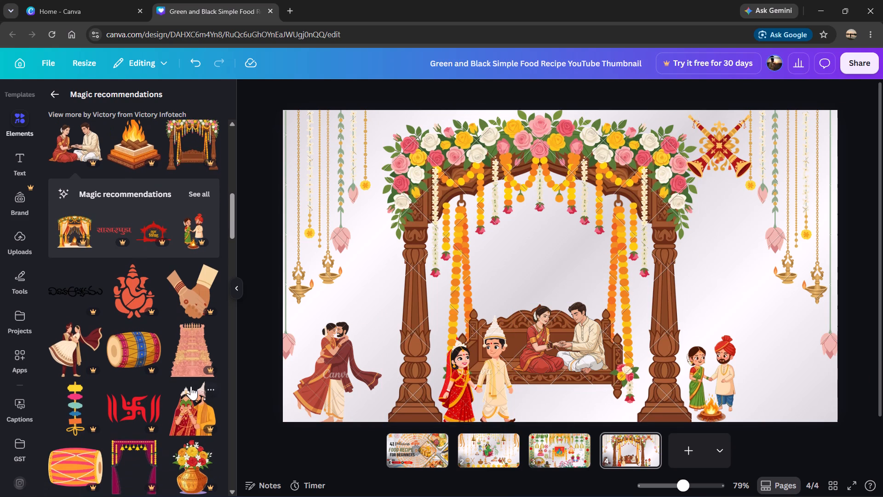
scroll(191, 386, "down", 2)
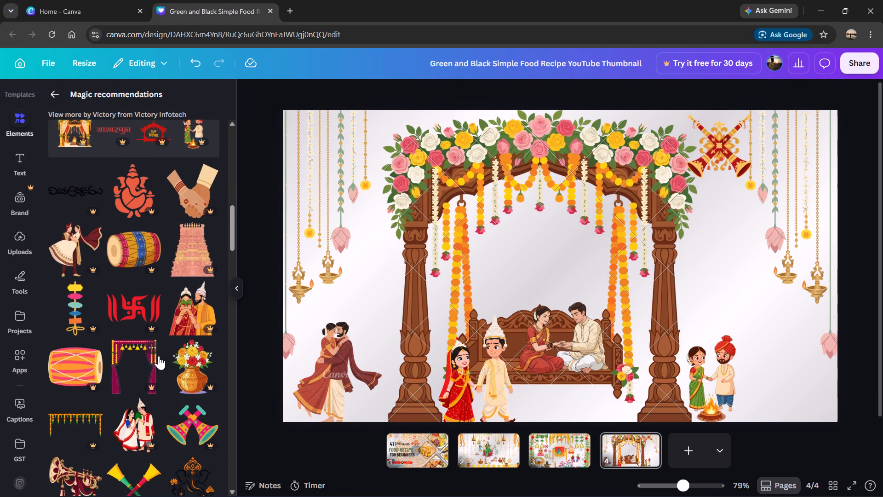
left_click(189, 367)
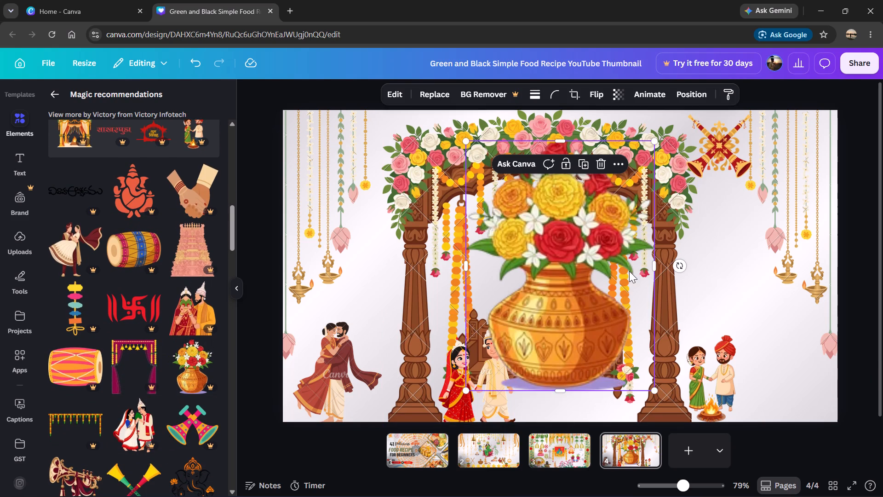
left_click_drag(654, 140, 544, 307)
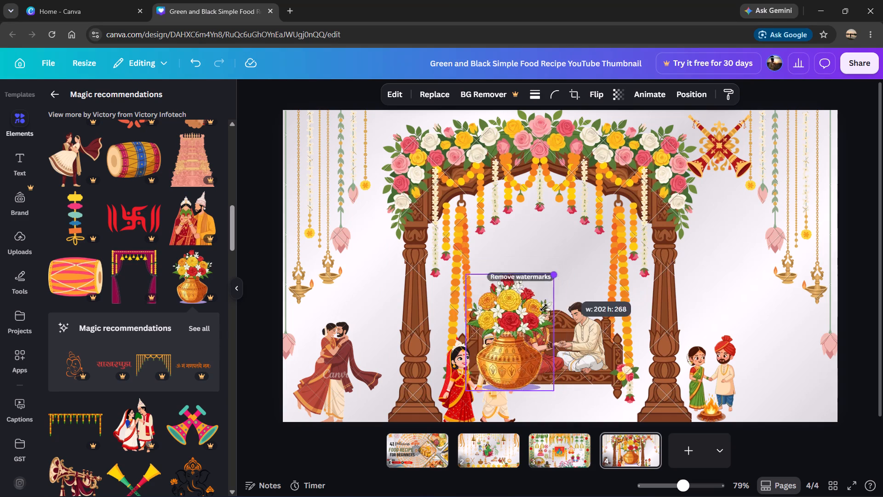
left_click_drag(544, 307, 519, 339)
left_click_drag(482, 371, 363, 404)
left_click(363, 404)
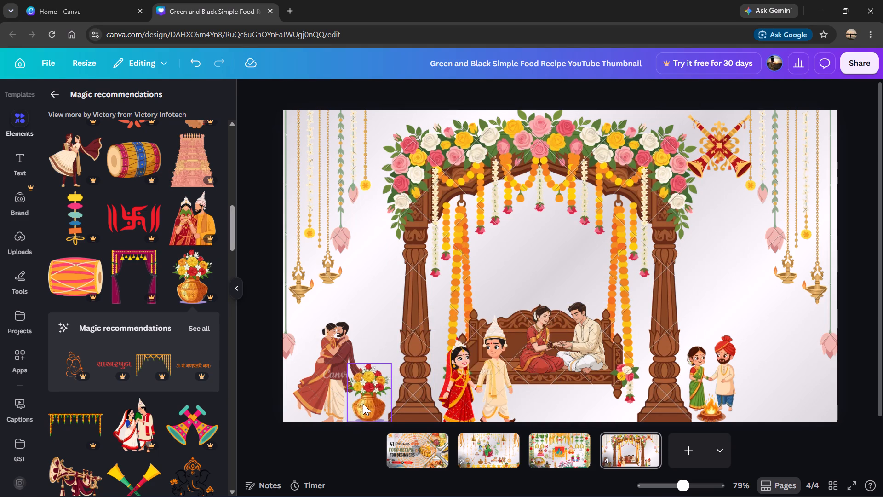
Move the embracing couple further left to the page's edge, clear of the flower pot.
left_click_drag(344, 366, 328, 368)
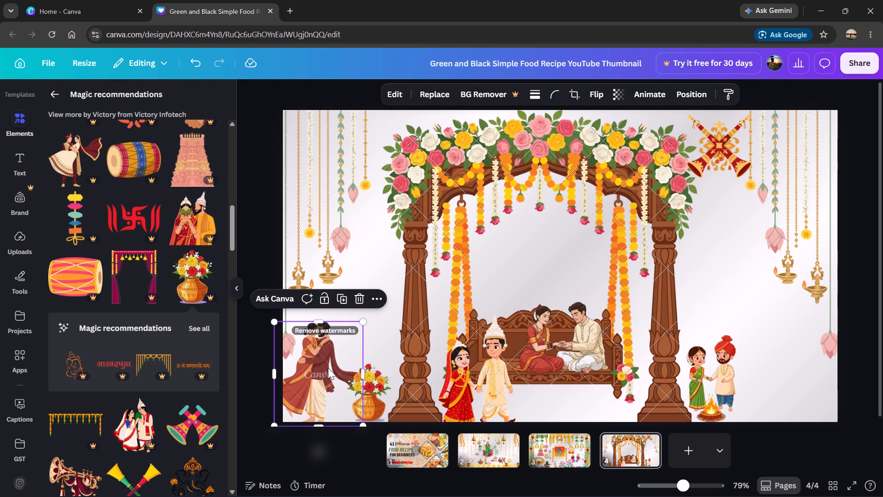
From the flower pot's full recommendations, add the draped tent with green base, shrink it and fit it in the page's bottom-right corner.
scroll(215, 367, "down", 3)
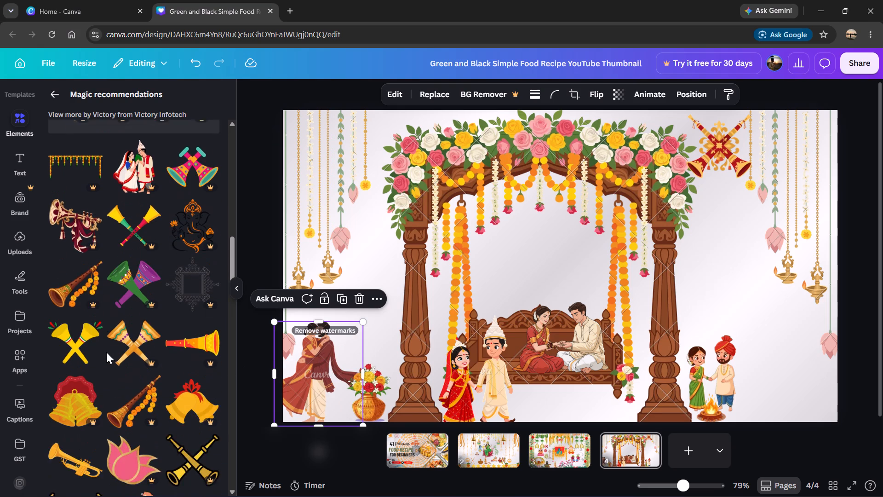
scroll(106, 352, "down", 4)
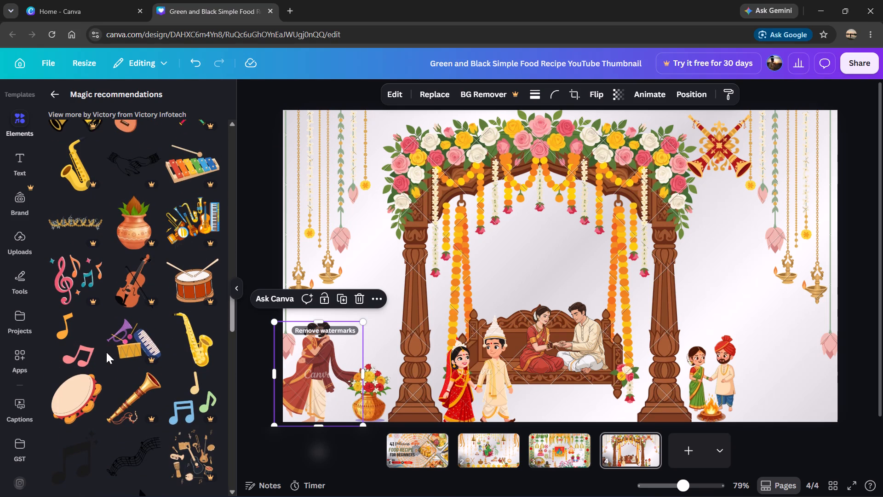
scroll(120, 373, "up", 8)
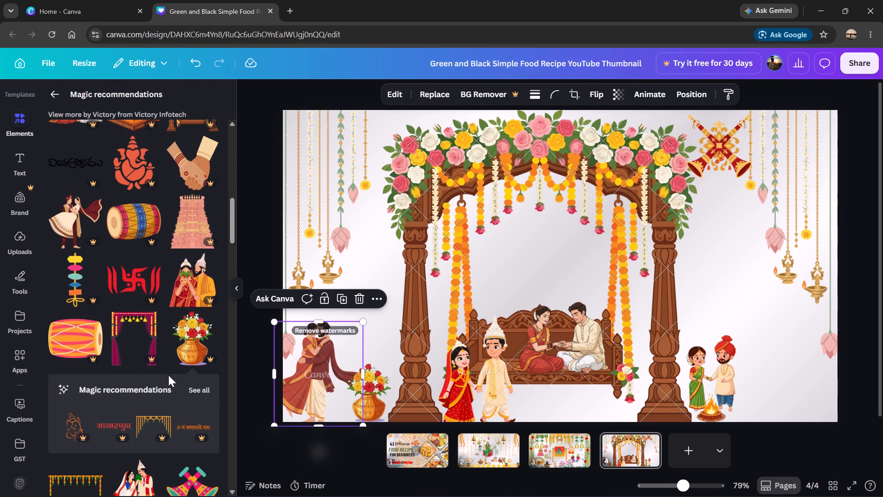
left_click(200, 387)
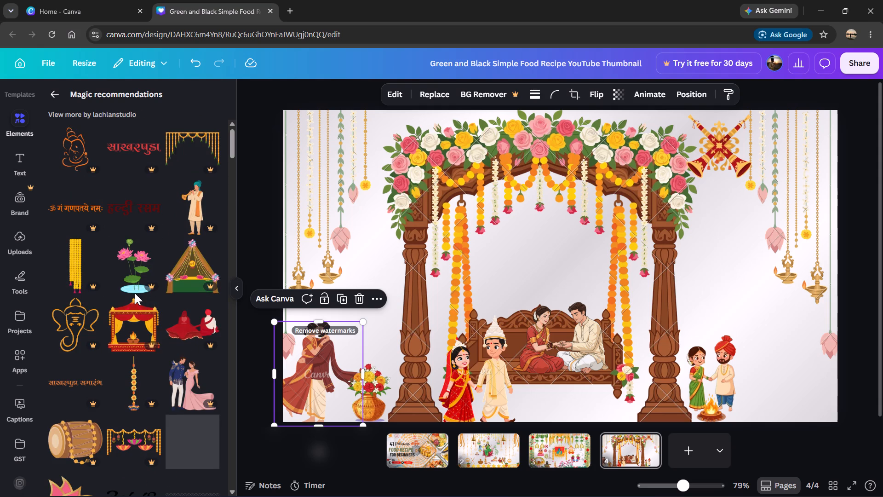
left_click(193, 275)
left_click_drag(568, 260, 712, 237)
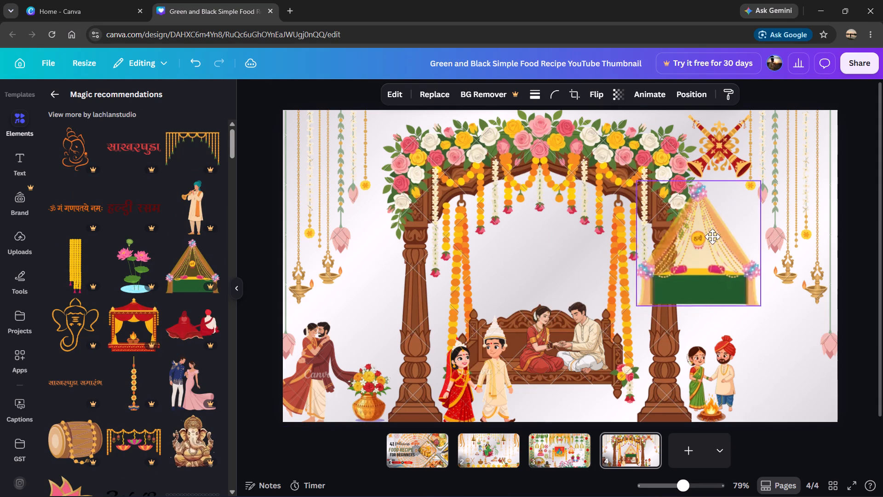
left_click_drag(712, 237, 746, 252)
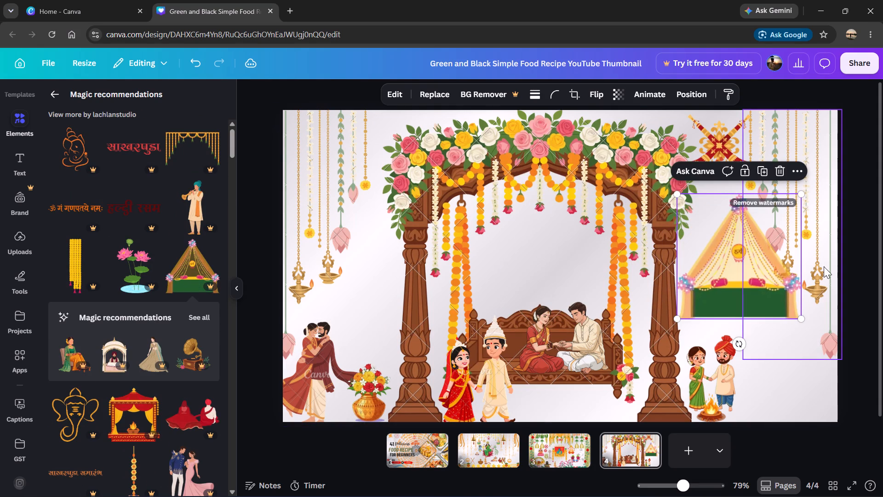
left_click_drag(774, 282, 826, 384)
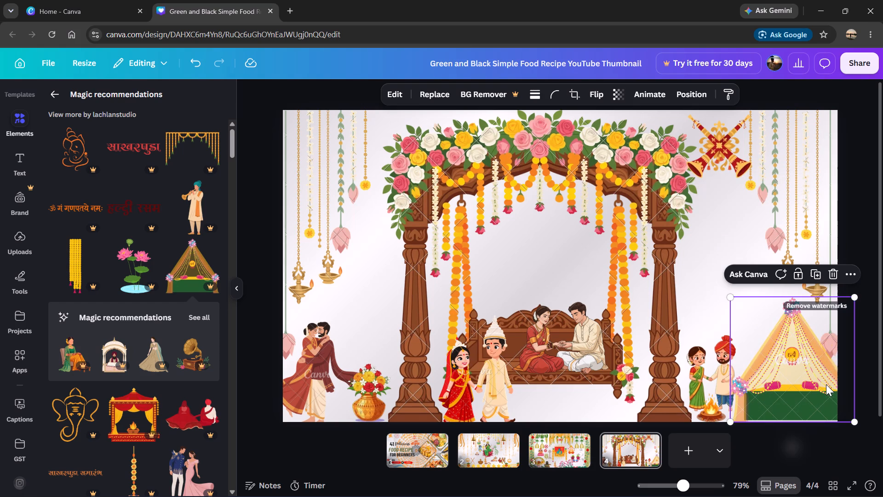
left_click_drag(854, 295, 837, 320)
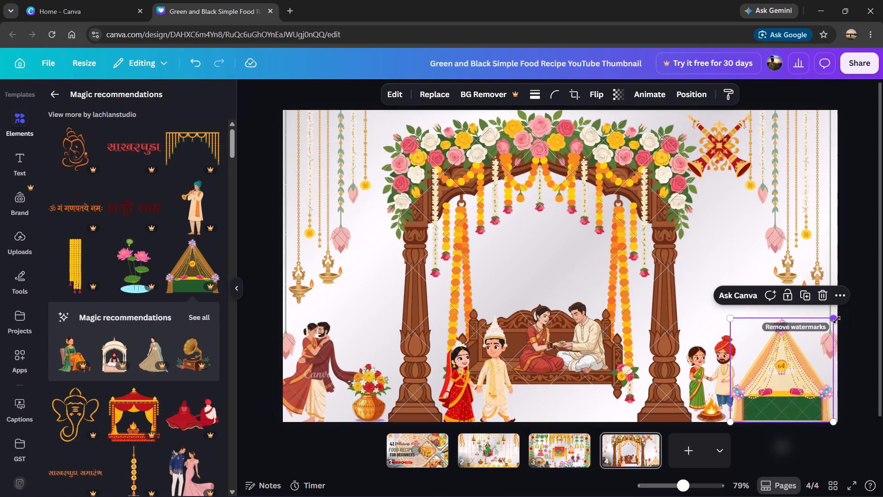
left_click(803, 375)
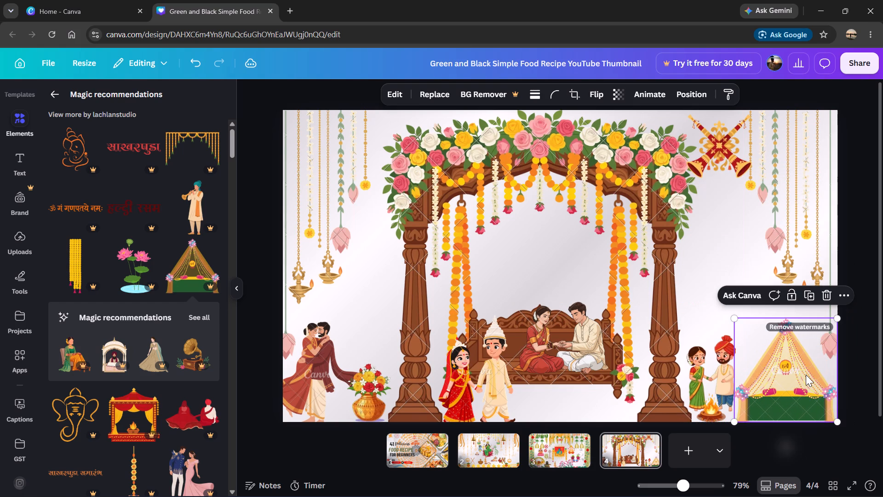
Move the couple with the sacred fire across the page to just above the embracing couple and flower pot.
left_click_drag(713, 377, 361, 290)
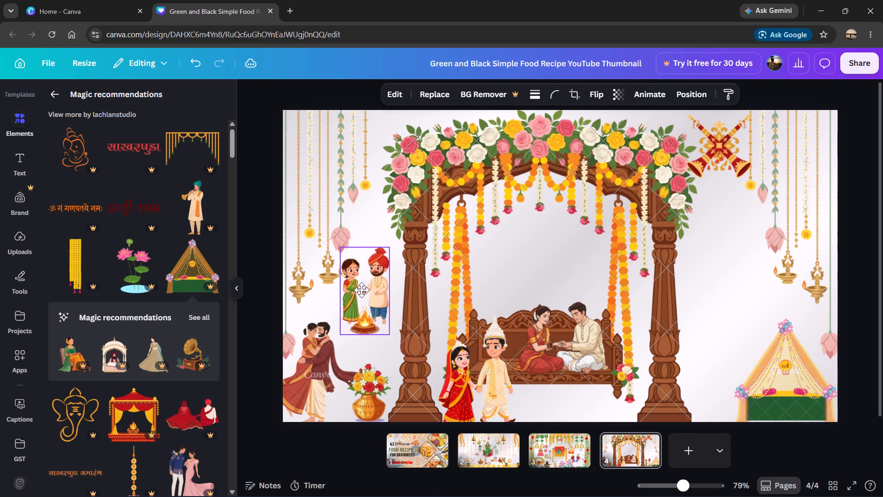
left_click_drag(361, 290, 359, 289)
Move the bride and groom holding hands between the swing's right pillar and the tent, shrink them, and nudge the tent further right.
left_click_drag(502, 381, 694, 387)
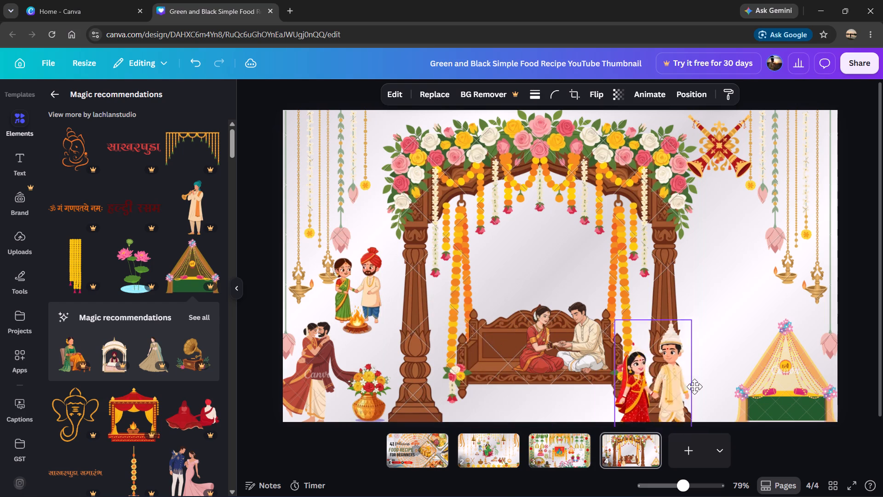
left_click_drag(694, 387, 726, 384)
left_click_drag(811, 367, 812, 341)
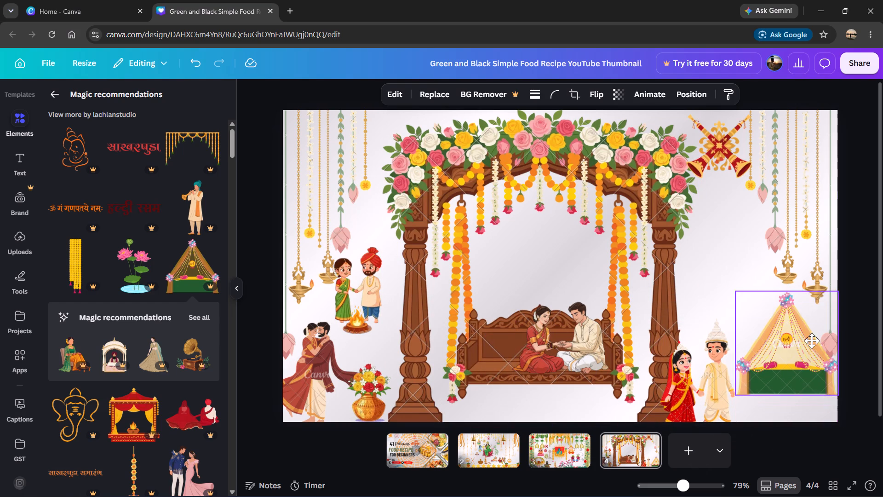
left_click_drag(812, 341, 817, 370)
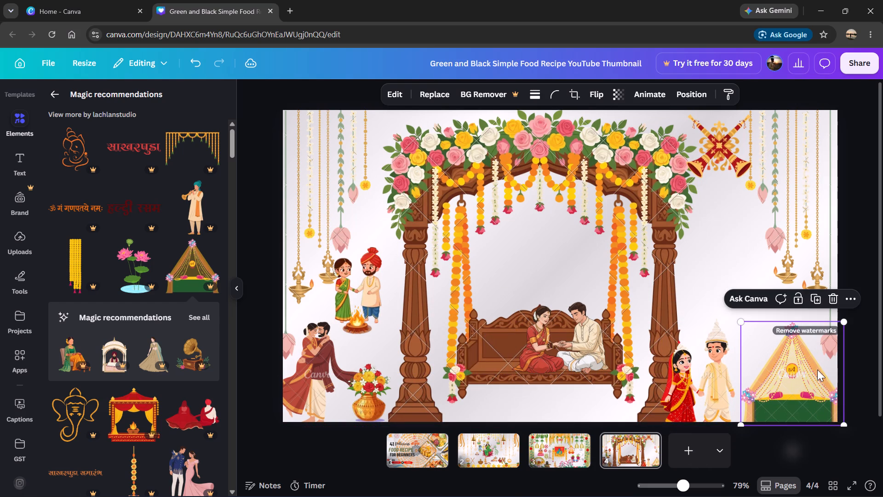
left_click_drag(707, 373, 715, 372)
left_click_drag(741, 318, 726, 377)
left_click_drag(694, 403, 713, 395)
left_click(862, 383)
Enlarge the draped tent proportionally and shift it left so its peak sits within the page.
left_click(799, 377)
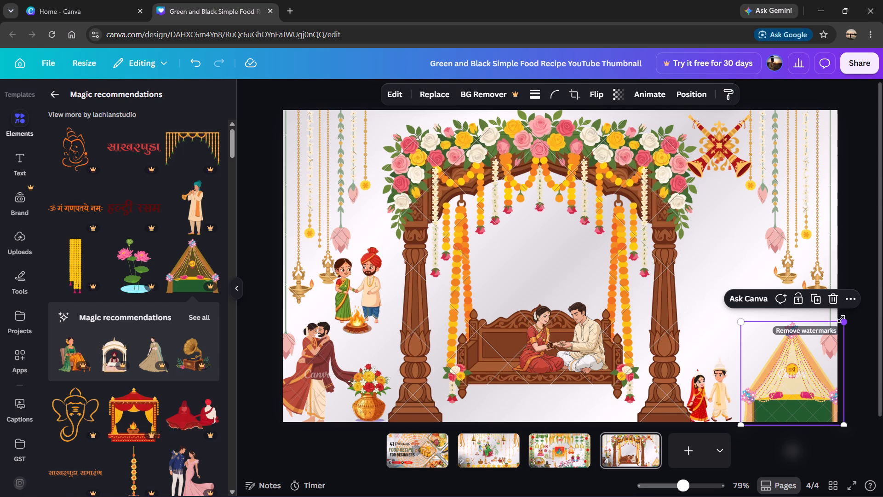
left_click_drag(841, 319, 851, 244)
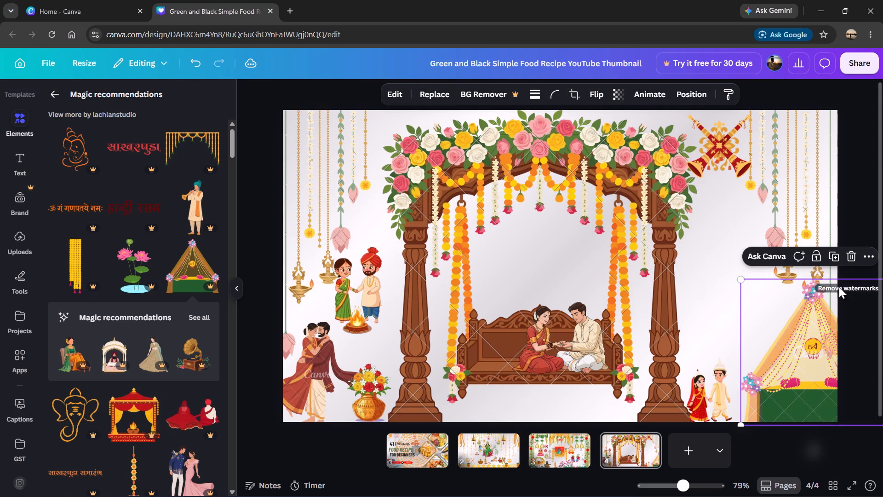
left_click_drag(799, 378, 780, 381)
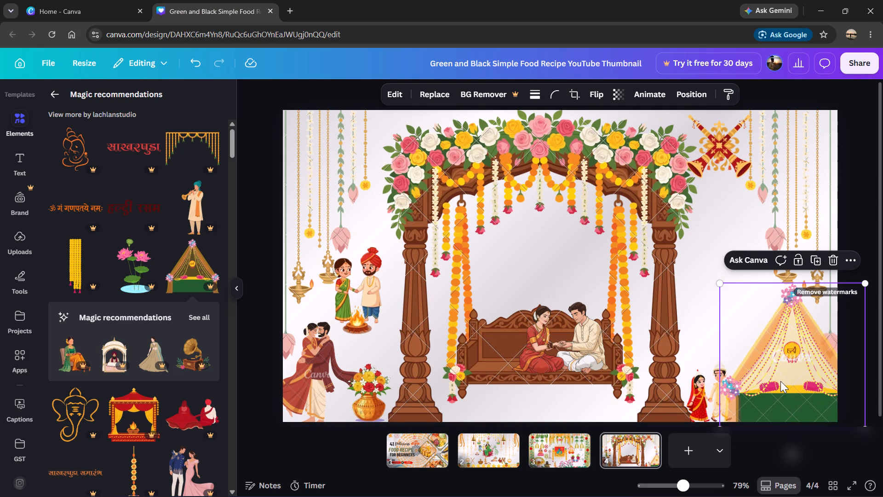
Move the bride and groom holding hands in front of the swing's right pillar base and enlarge them slightly.
left_click_drag(690, 405, 654, 405)
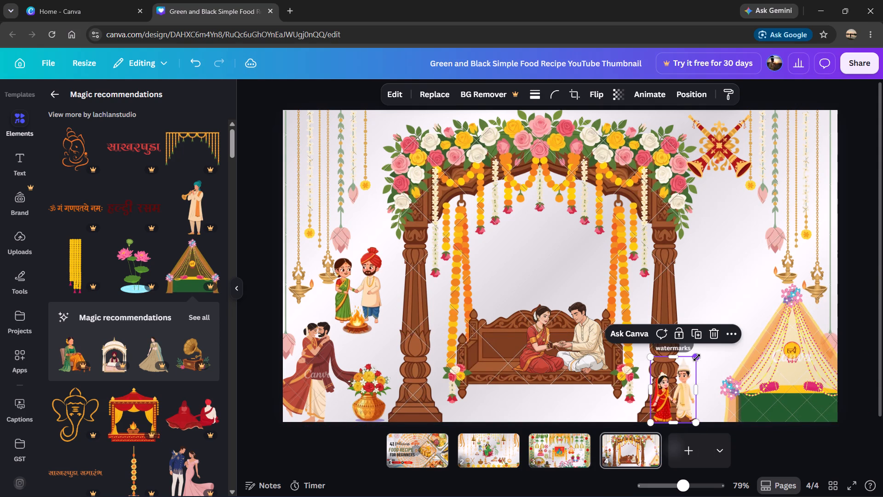
left_click_drag(696, 358, 707, 348)
Move the enlarged tent left to fit the page's bottom-right corner, directly beside the bride and groom.
left_click_drag(770, 347, 755, 340)
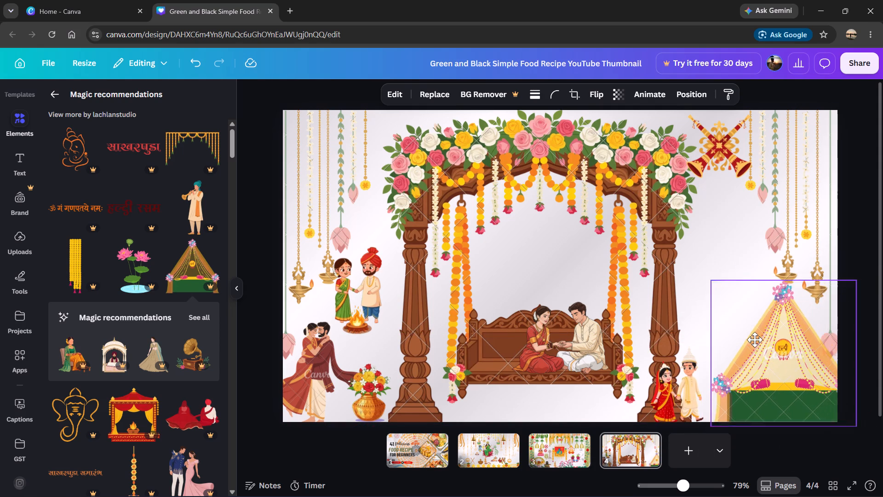
left_click_drag(755, 340, 752, 343)
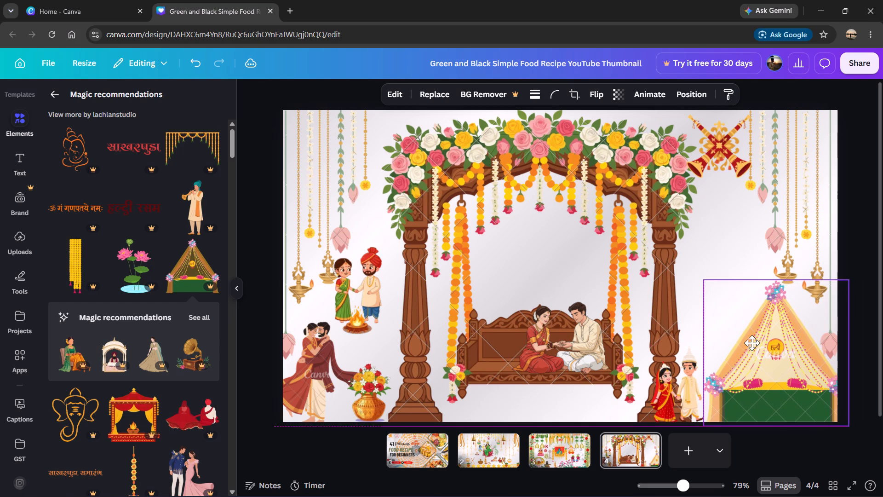
left_click_drag(752, 343, 748, 341)
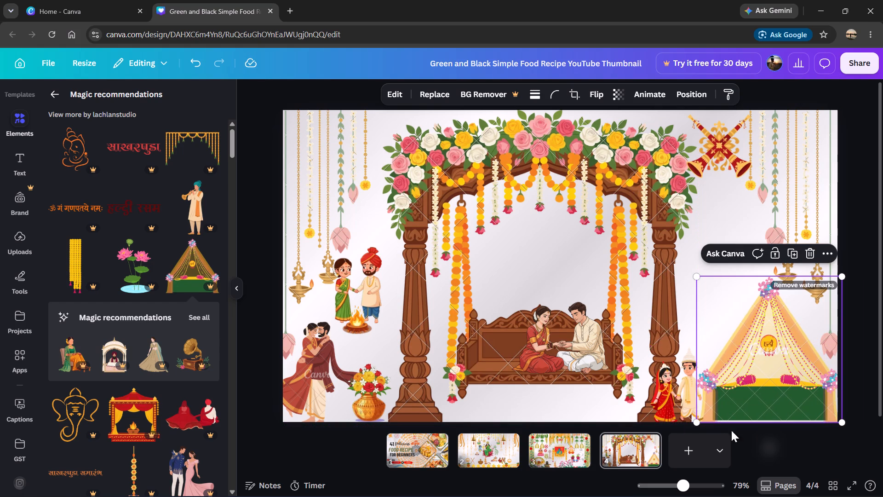
Add the three stacked festive umbrellas from the tent's full magic recommendations to page 4, shrink them, and place them beneath the crossed trumpets.
left_click(793, 440)
scroll(89, 354, "down", 1)
left_click(207, 276)
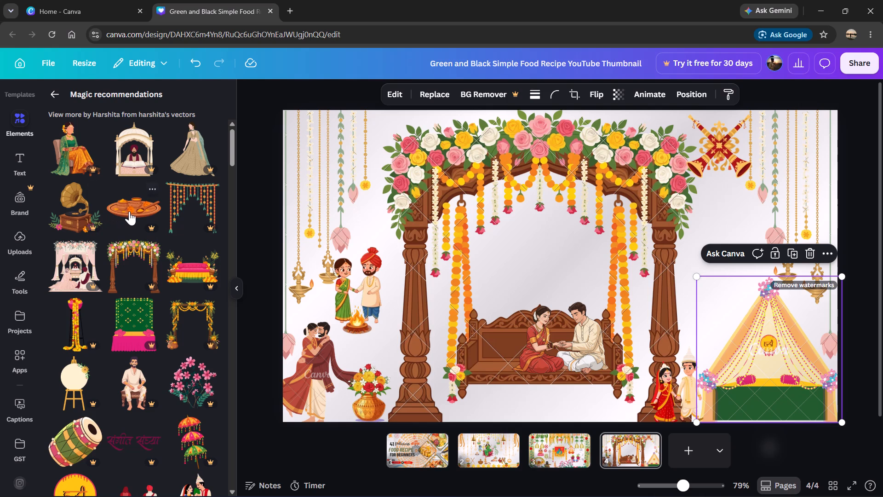
scroll(150, 282, "down", 1)
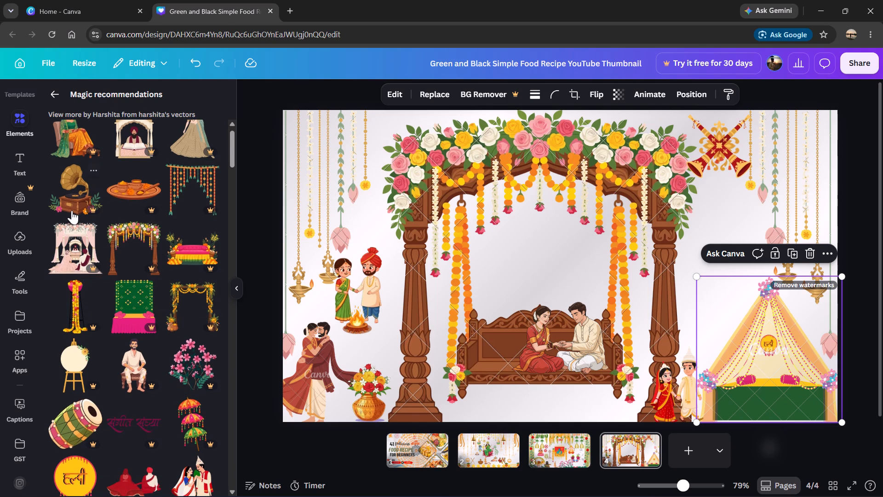
scroll(154, 311, "down", 3)
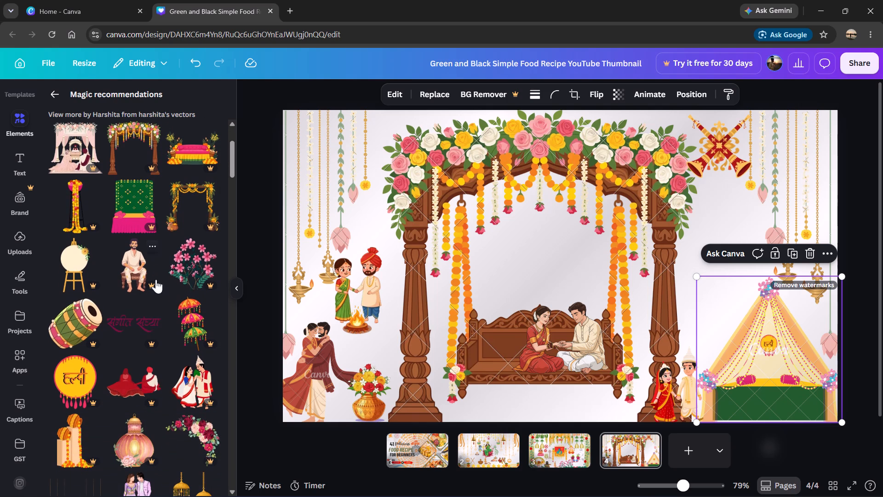
scroll(181, 332, "down", 1)
left_click(188, 325)
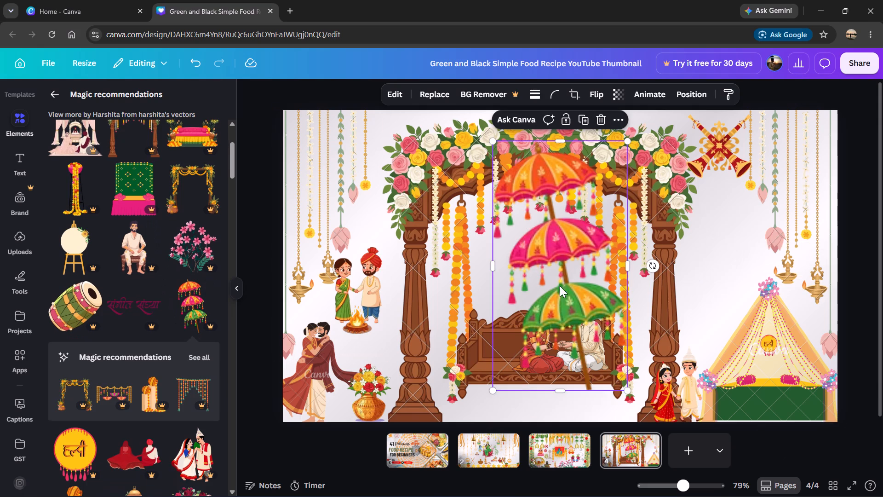
left_click_drag(627, 139, 582, 233)
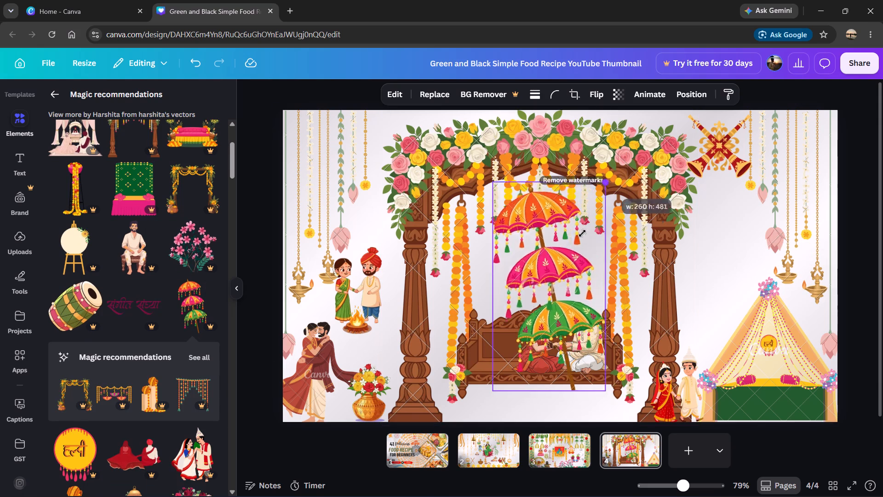
left_click_drag(582, 233, 564, 287)
left_click_drag(535, 343, 727, 241)
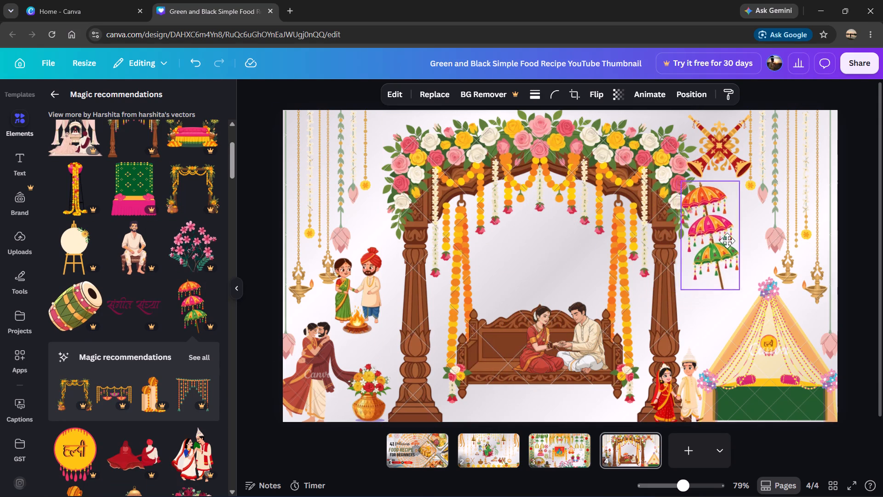
left_click_drag(727, 241, 742, 232)
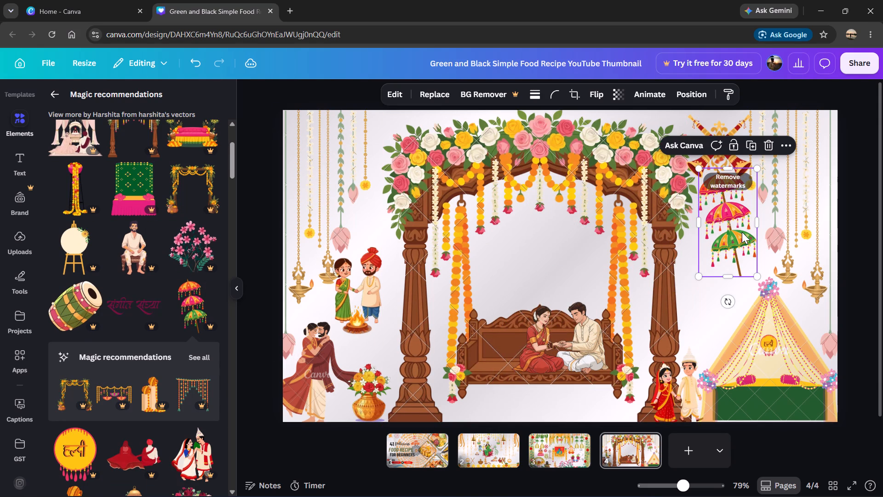
left_click(861, 294)
Add the pair of hanging golden bell ornaments from the recommendations, shrink them, and fit them into the page's top-left corner.
scroll(180, 323, "down", 2)
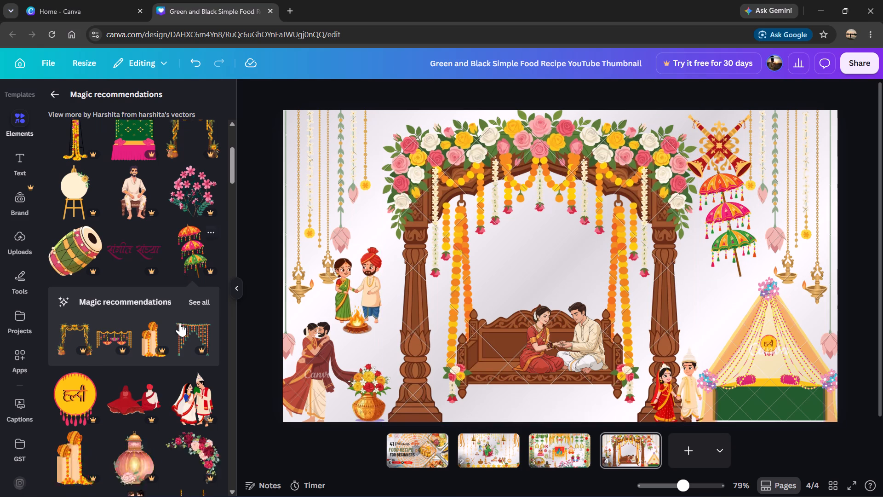
scroll(180, 323, "down", 4)
left_click(196, 303)
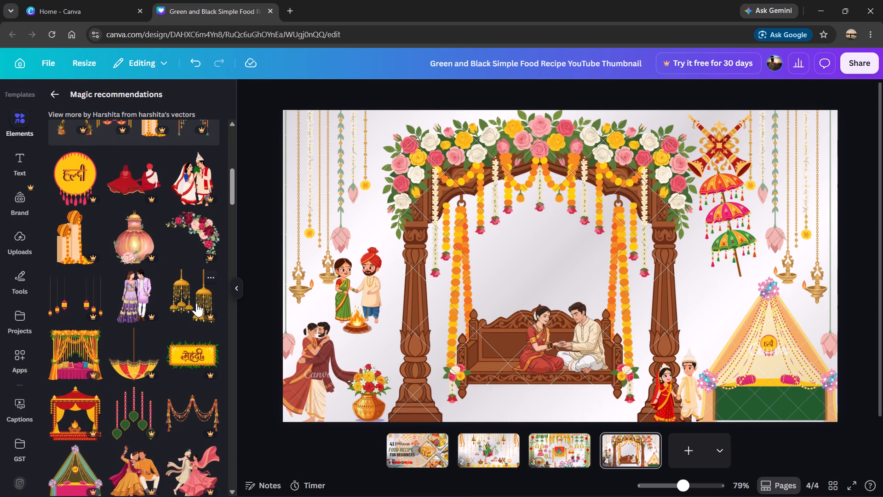
left_click_drag(543, 277, 339, 247)
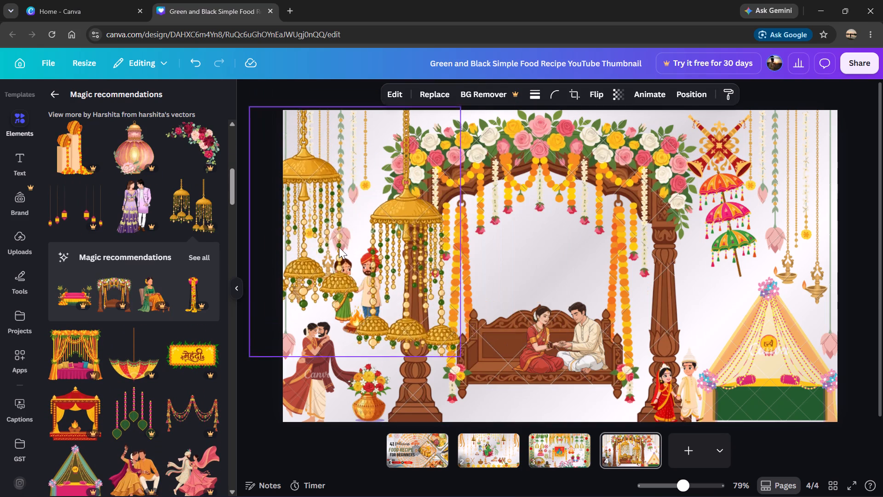
left_click_drag(339, 247, 339, 249)
left_click_drag(460, 116, 422, 176)
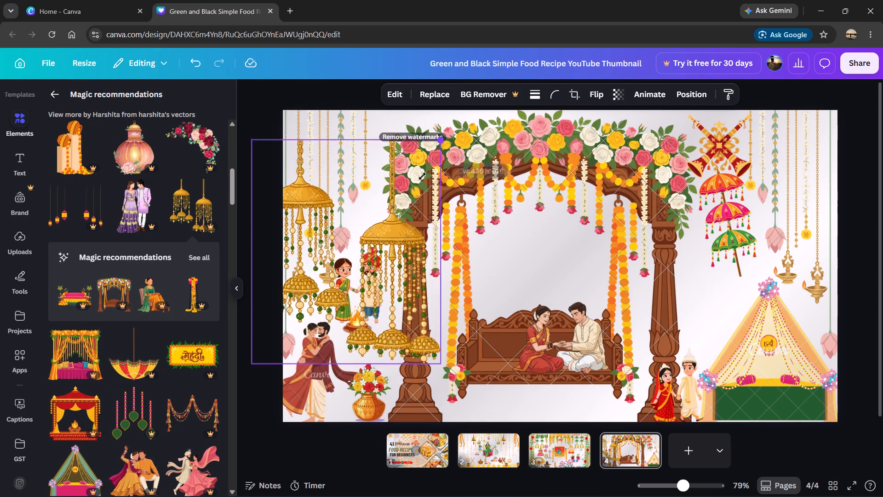
left_click_drag(422, 176, 359, 274)
left_click_drag(307, 302, 344, 196)
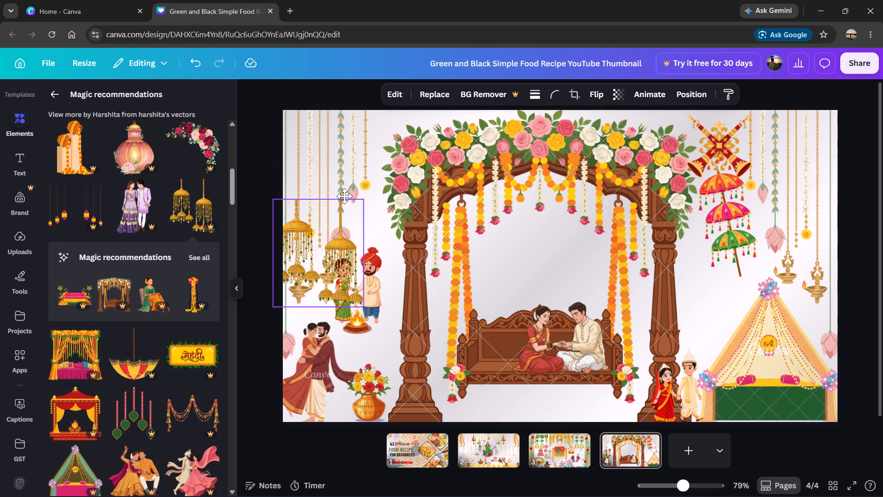
left_click_drag(344, 196, 336, 156)
left_click(336, 156)
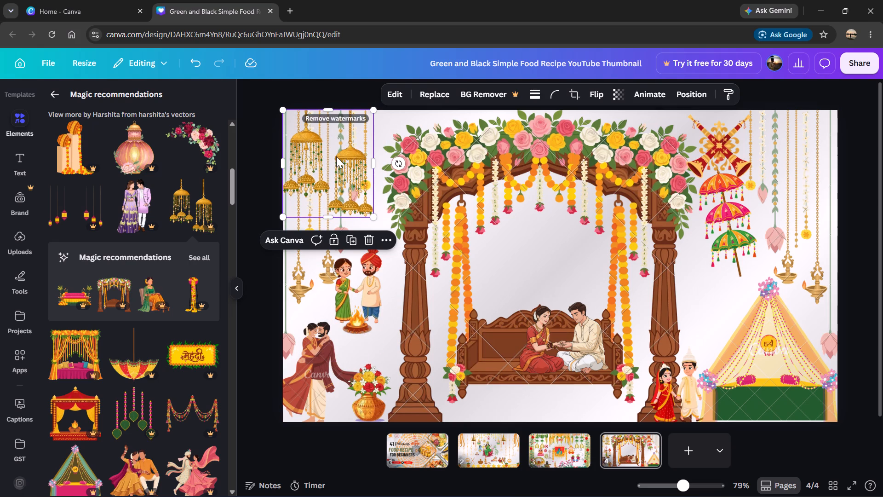
Add a second pair of hanging golden bell ornaments from the recommendations to page 4 and fit it into the page's top-right corner.
left_click(185, 205)
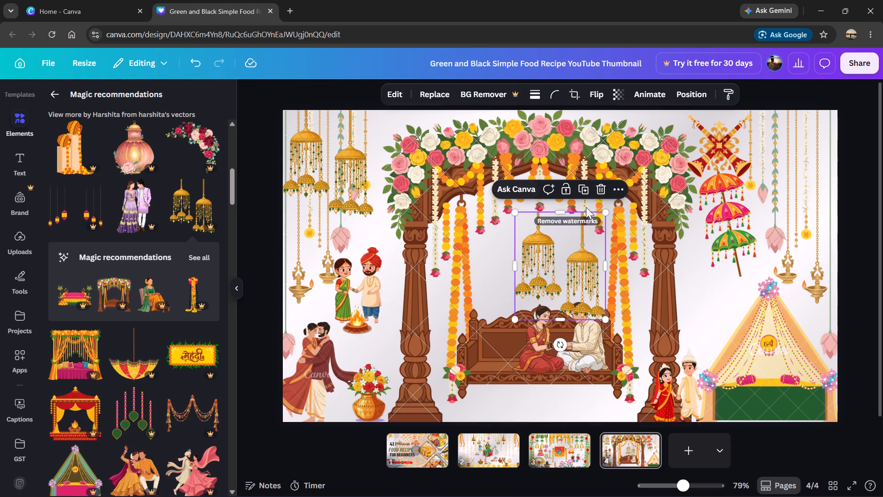
left_click_drag(568, 274, 818, 149)
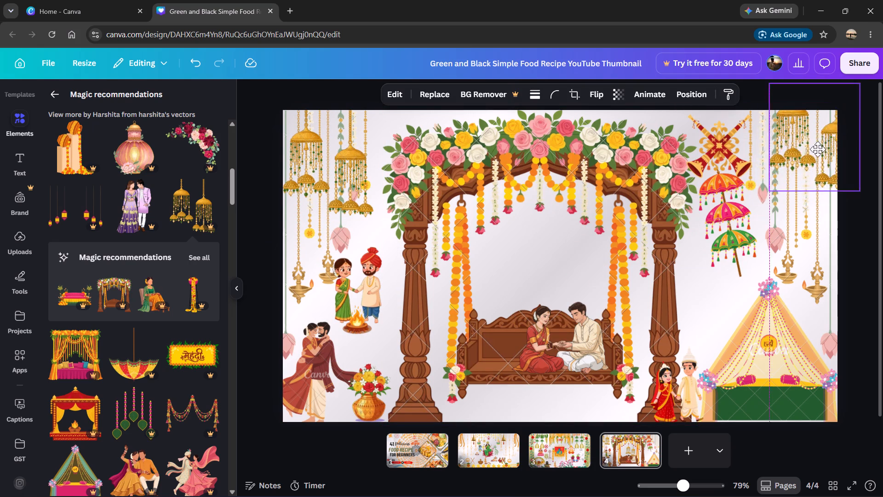
left_click_drag(818, 149, 802, 170)
left_click(866, 212)
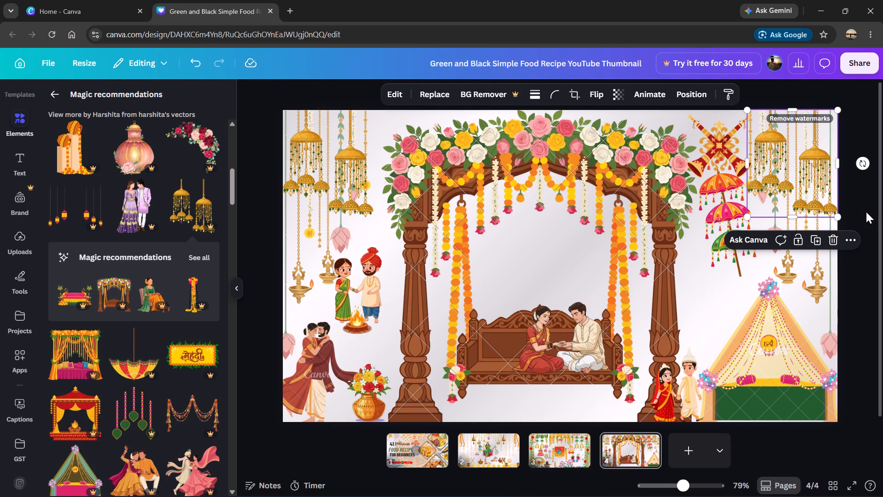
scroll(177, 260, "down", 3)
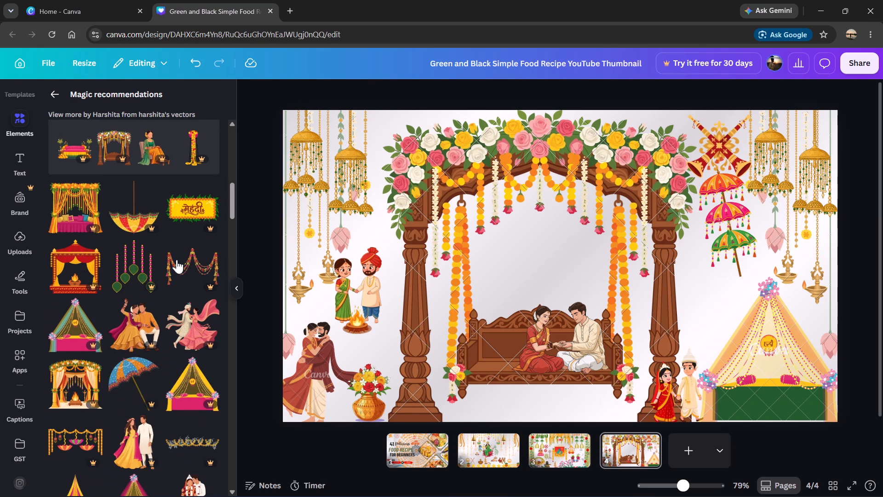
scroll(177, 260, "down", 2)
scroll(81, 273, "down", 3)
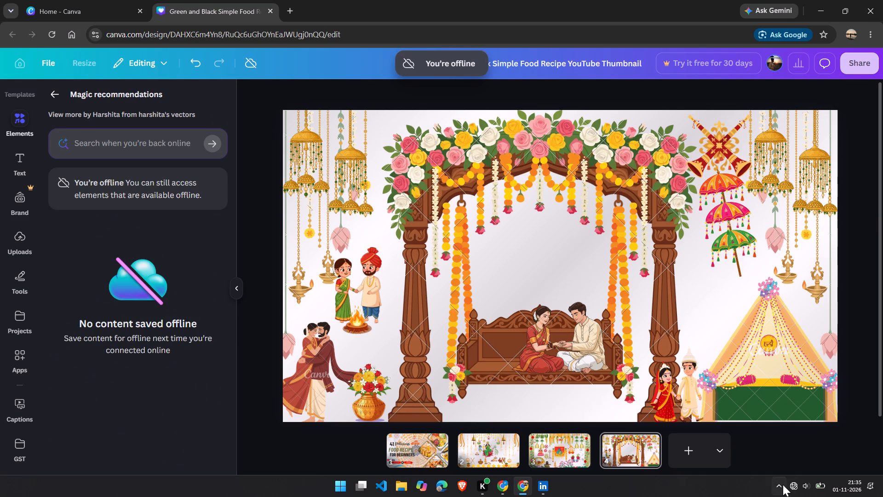
Turn off Night light in the Windows quick settings.
left_click(796, 485)
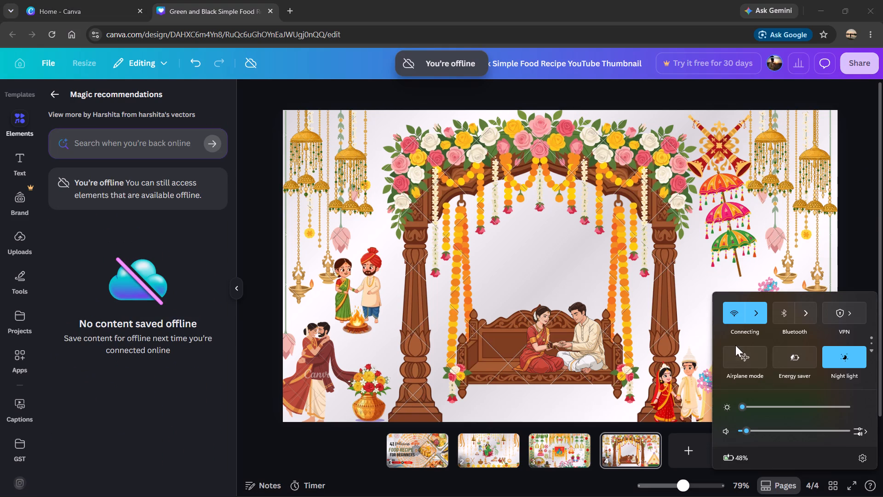
left_click(845, 349)
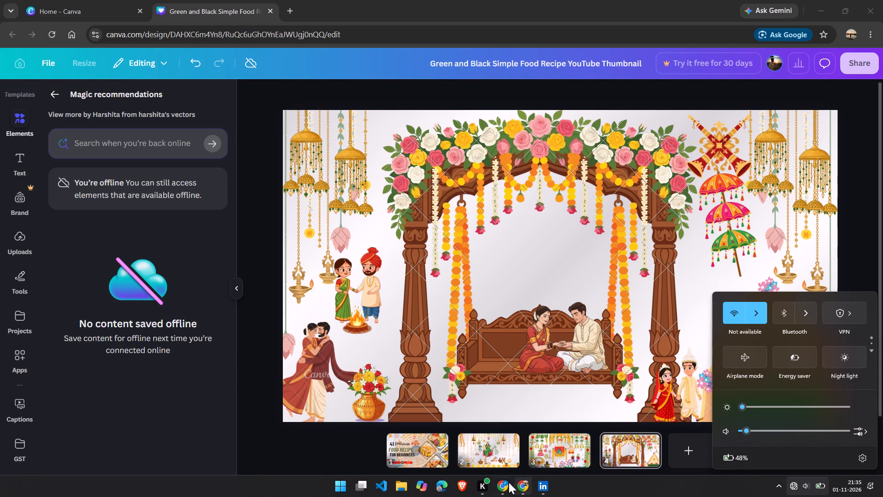
left_click(550, 486)
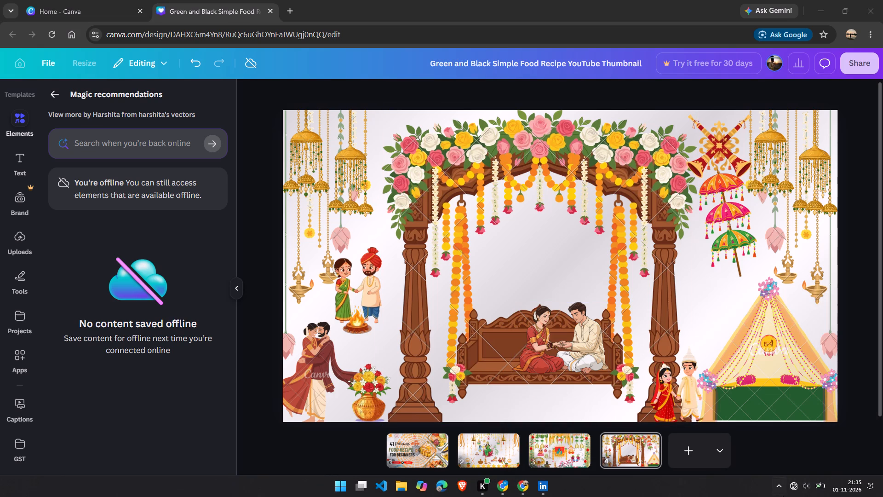
Find the Wi-Fi network Kanha in the Windows network list, connect to it, and return to the Canva design.
left_click(800, 482)
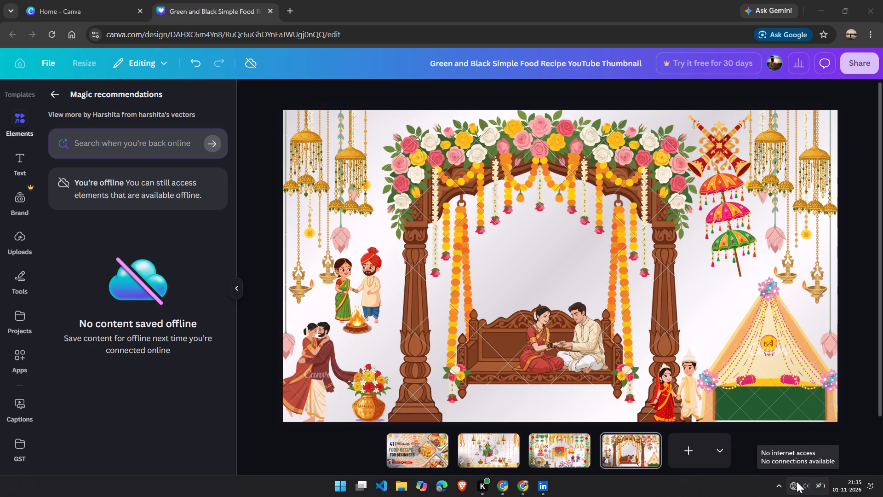
left_click(789, 481)
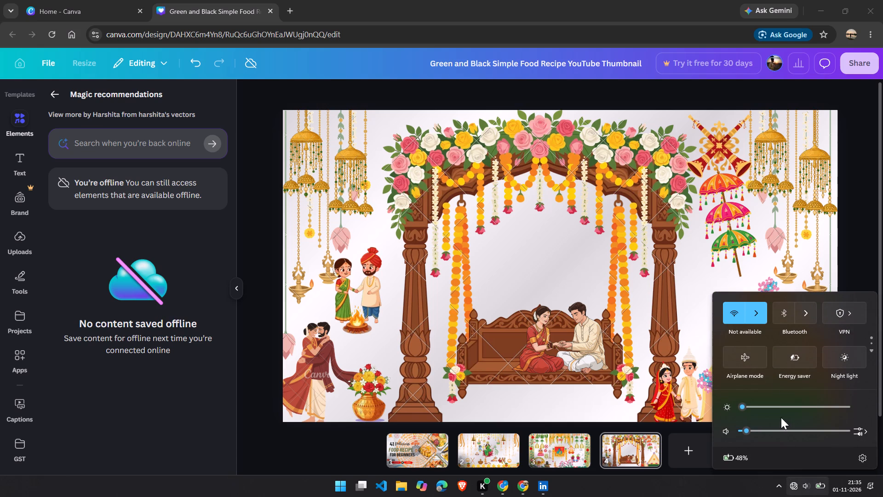
left_click(755, 317)
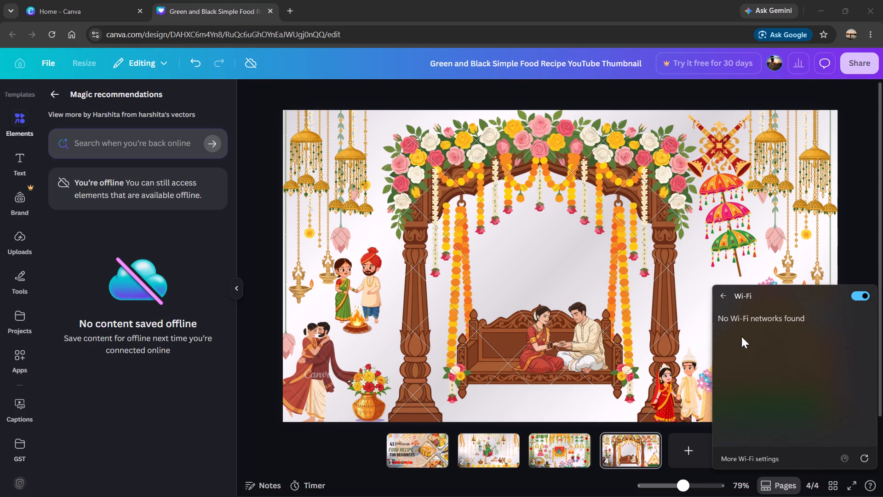
left_click(726, 288)
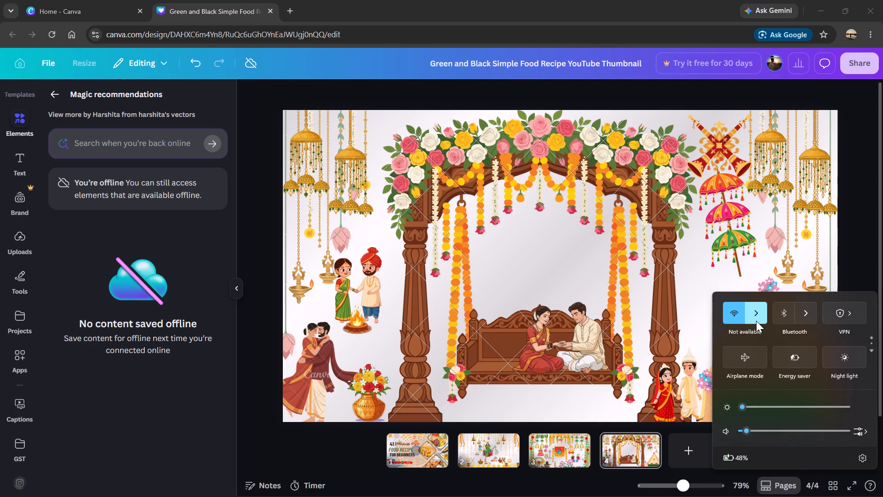
left_click(756, 321)
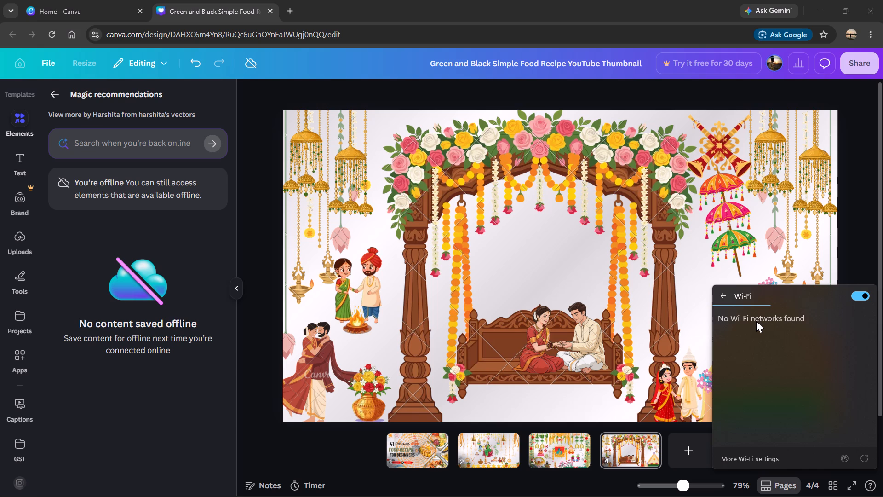
left_click(720, 298)
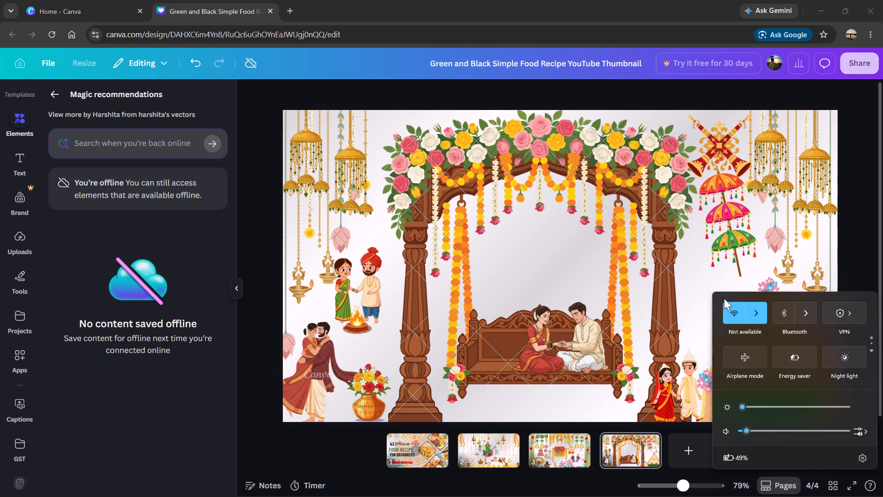
left_click(764, 311)
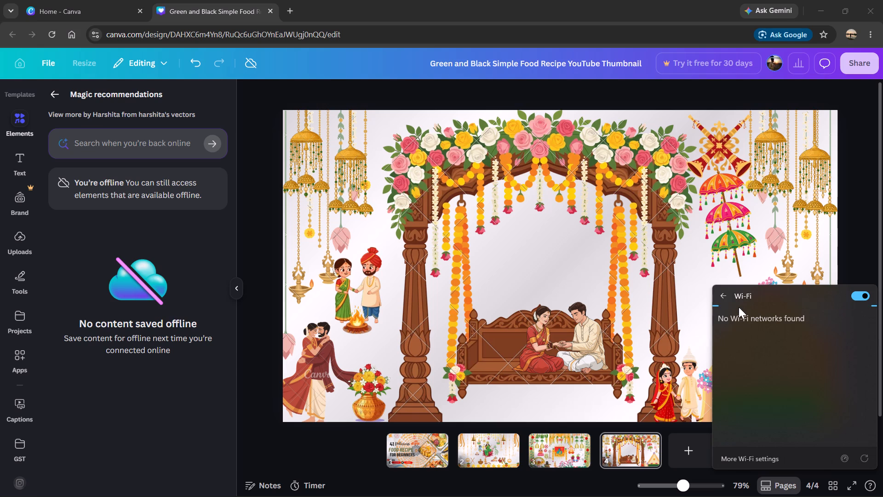
left_click(719, 301)
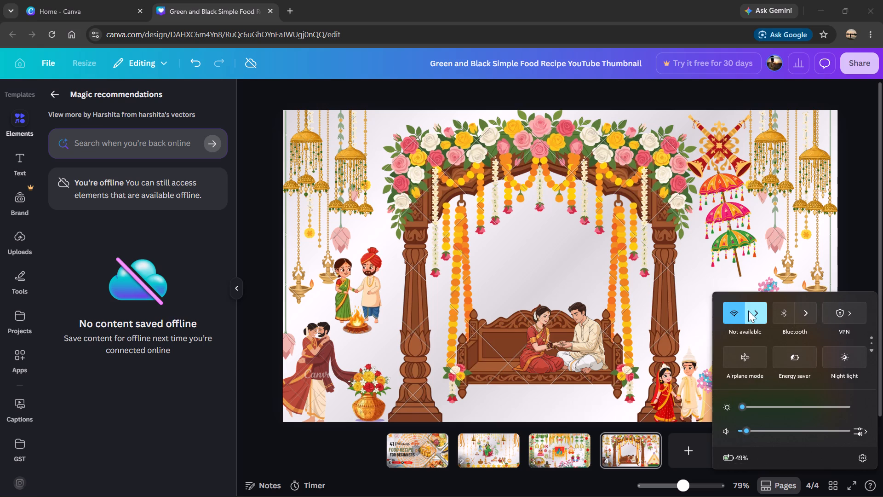
left_click(759, 317)
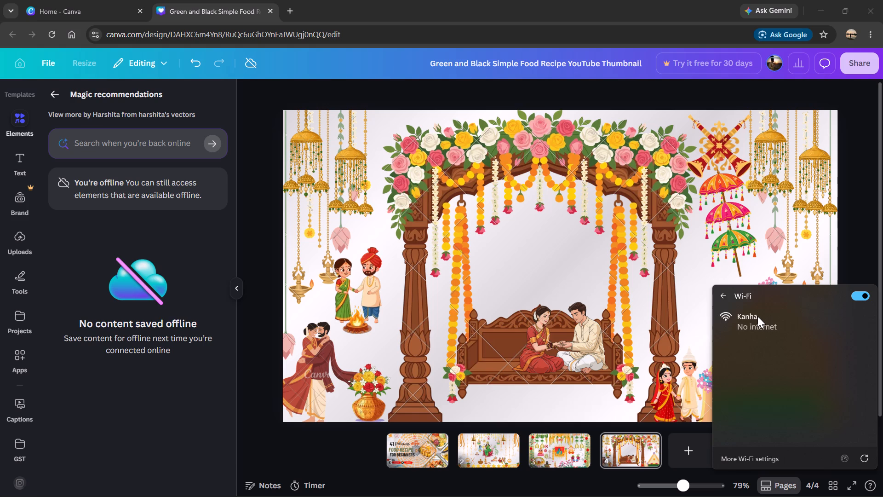
left_click(757, 316)
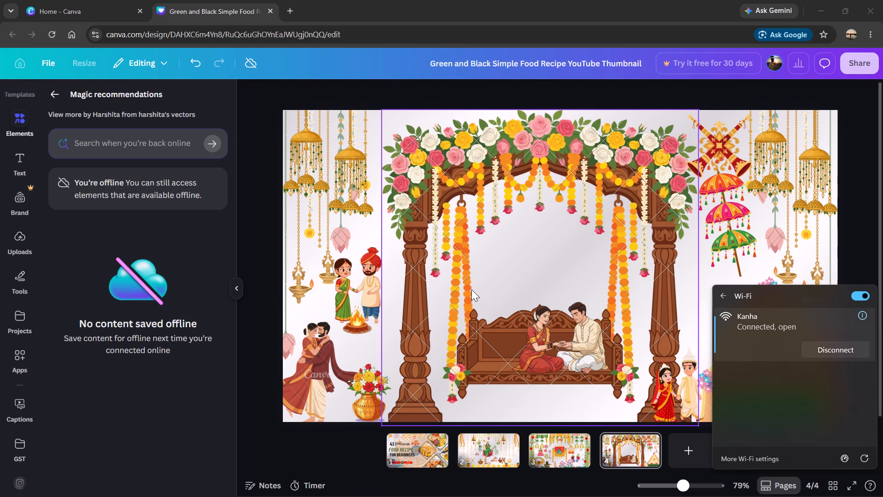
left_click(234, 212)
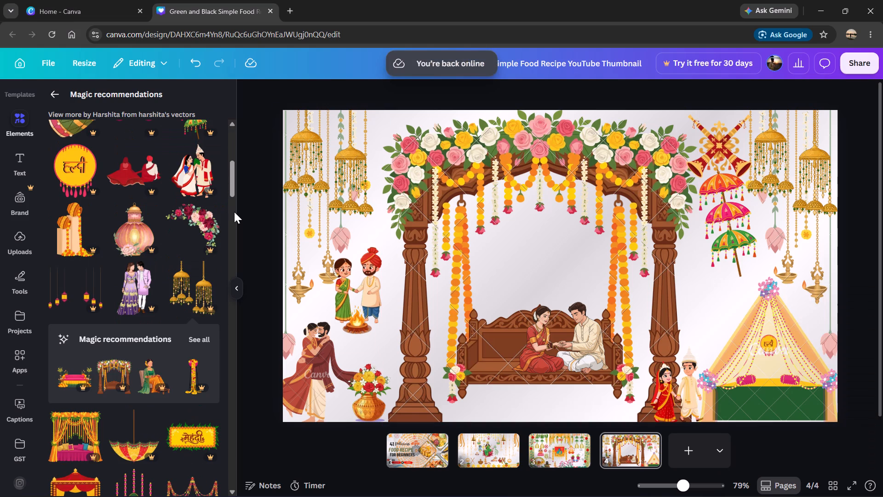
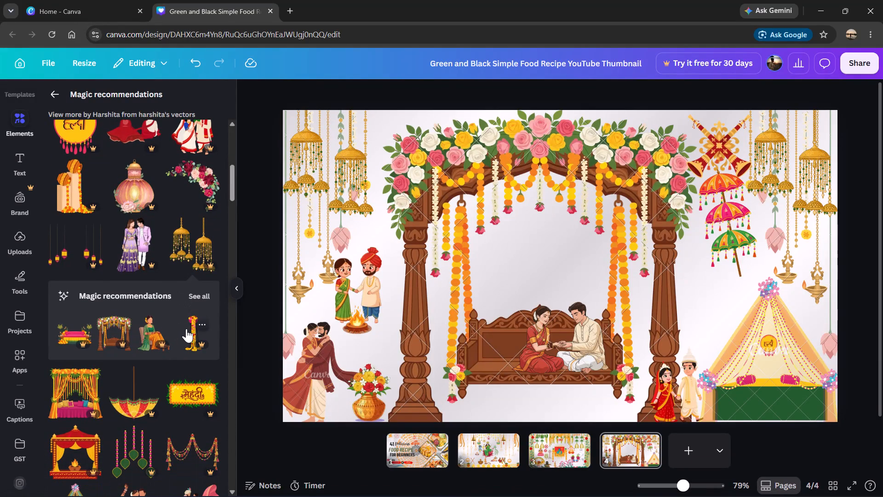
Add the marigold-draped flower stand from the recommendations, shrink it, and place it beside the swing's right pillar, above the bride and groom.
left_click(186, 329)
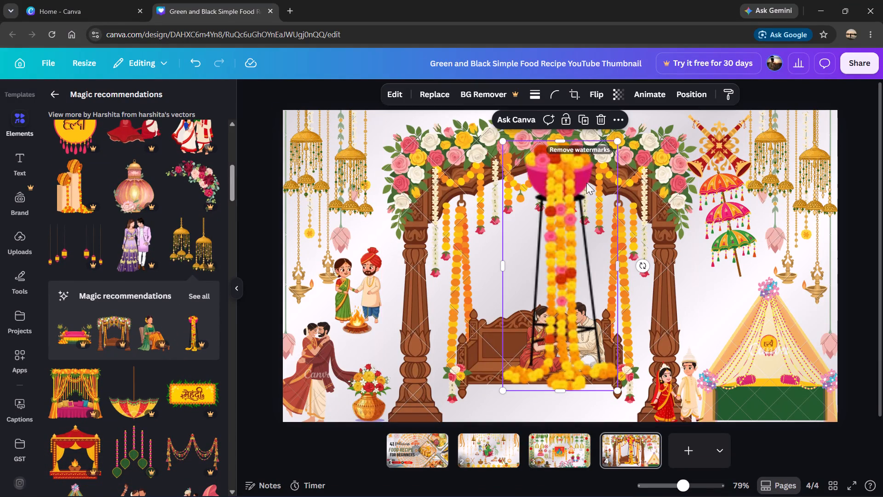
left_click_drag(616, 140, 555, 276)
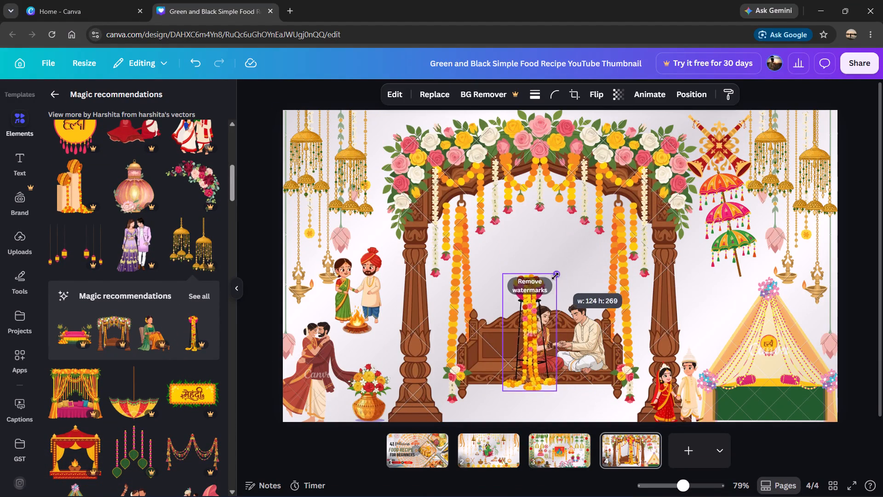
left_click_drag(555, 276, 550, 291)
left_click_drag(522, 341, 726, 311)
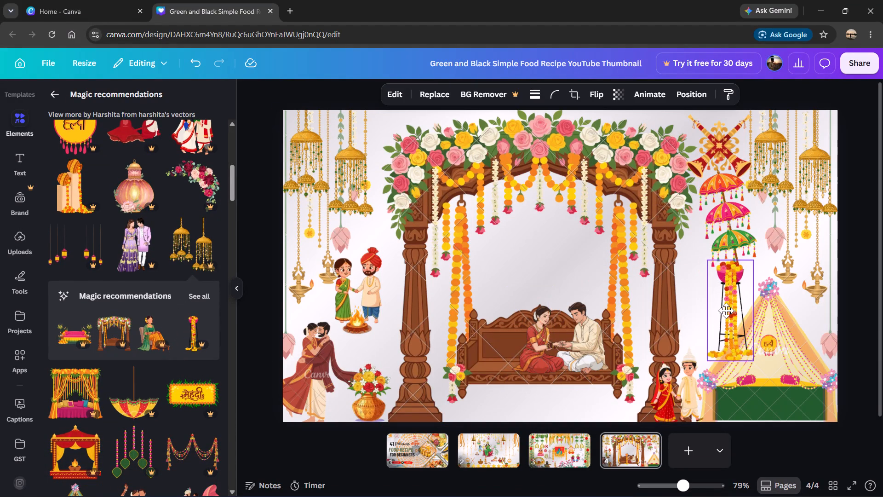
left_click_drag(726, 311, 695, 289)
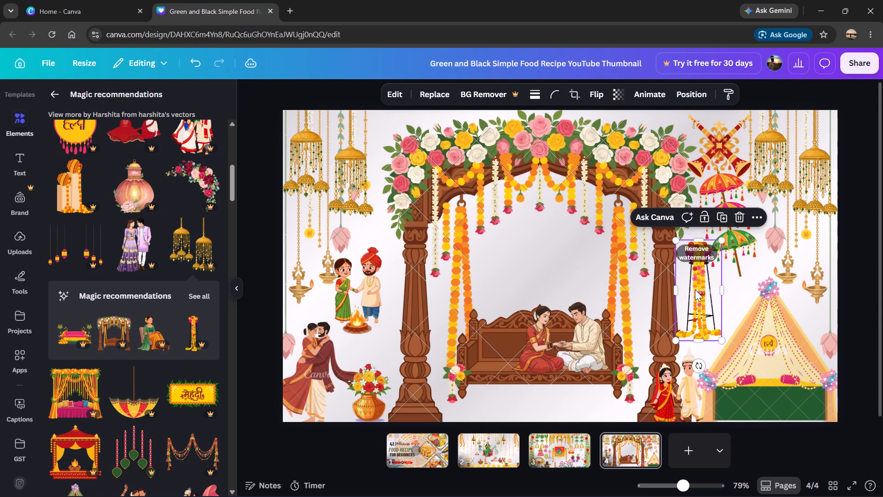
left_click(860, 346)
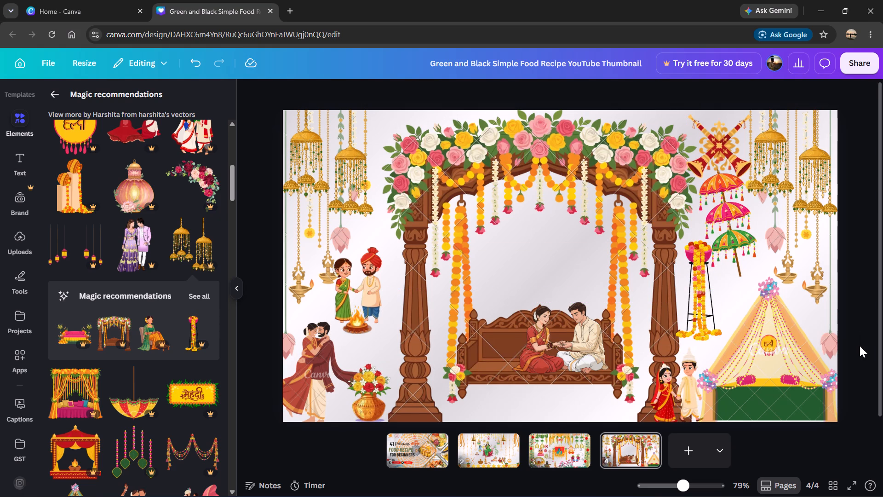
Browse further through the magic recommendations for another wedding decoration to add to page 4.
scroll(227, 373, "down", 2)
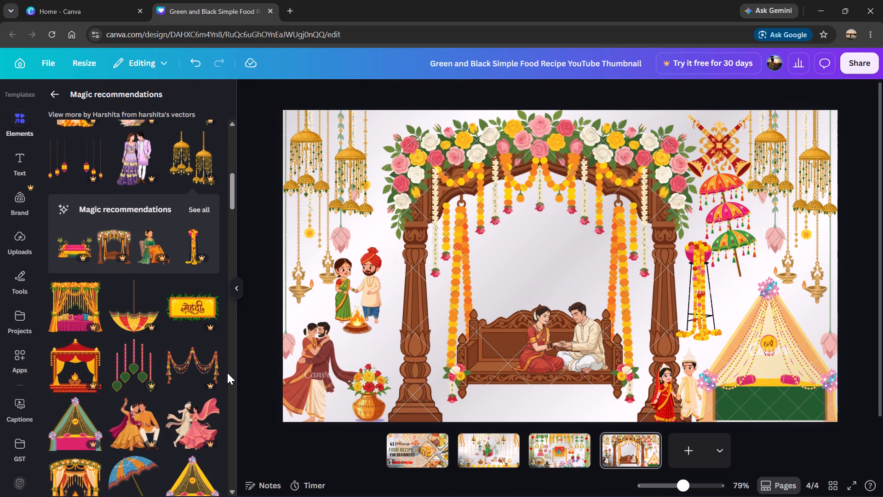
scroll(146, 351, "down", 3)
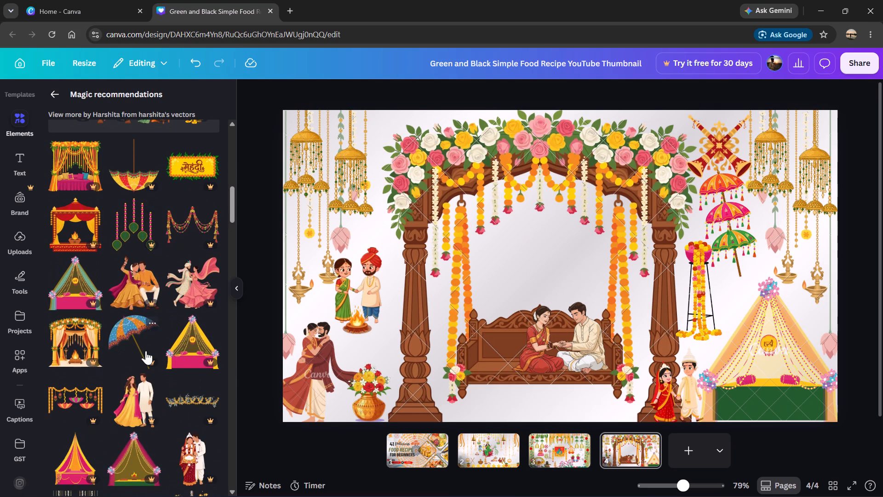
scroll(146, 351, "down", 2)
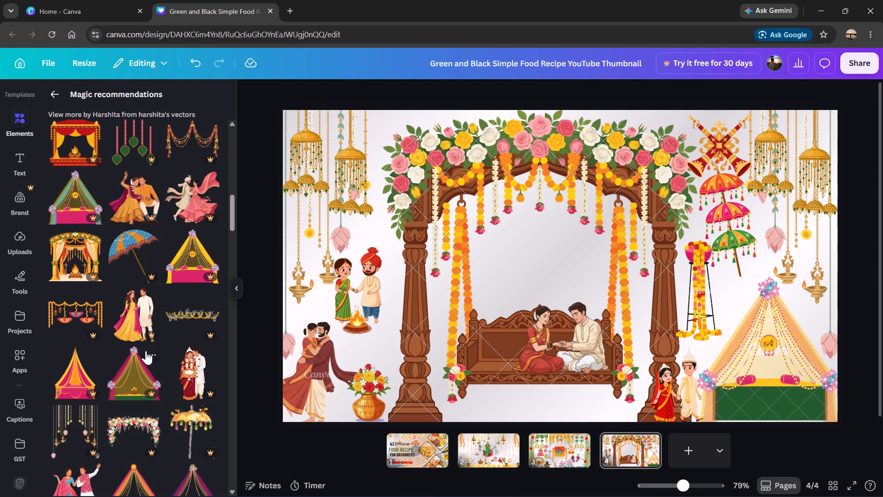
Add the blue and pink tasselled lantern from the recommendations to page 4, shrink it, and hang it centred beneath the swing's flower arch.
scroll(155, 165, "down", 2)
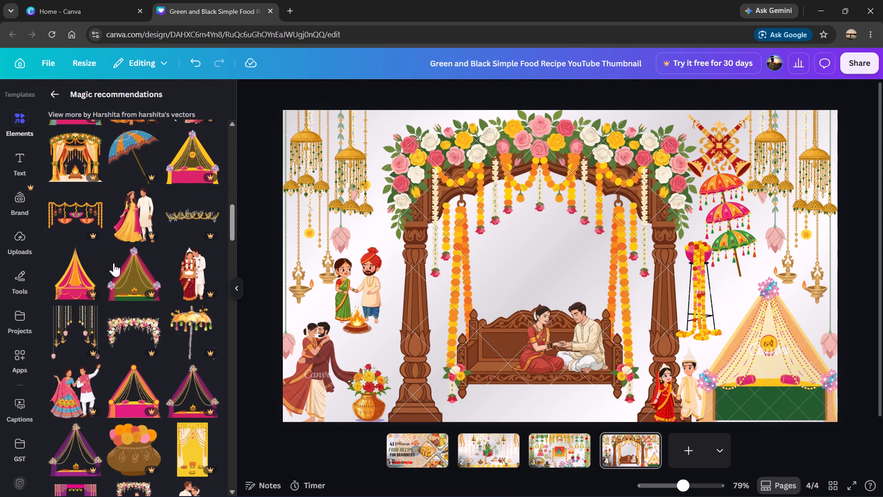
scroll(103, 286, "down", 4)
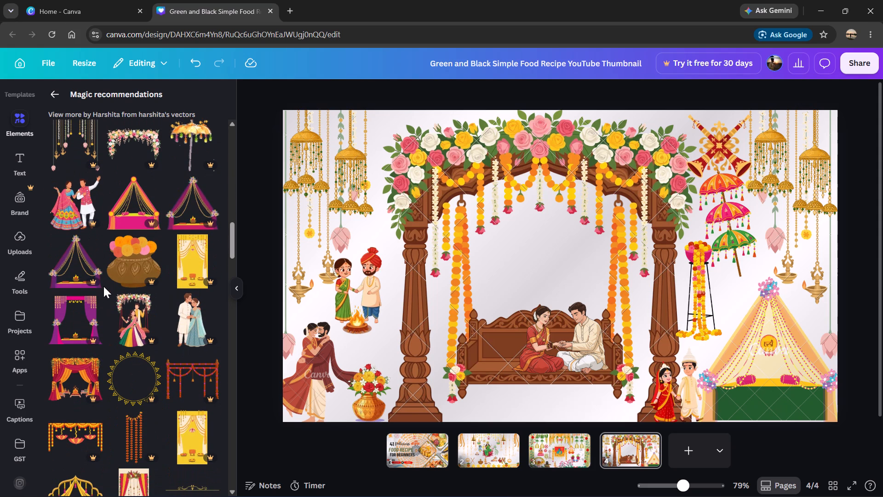
scroll(103, 286, "down", 5)
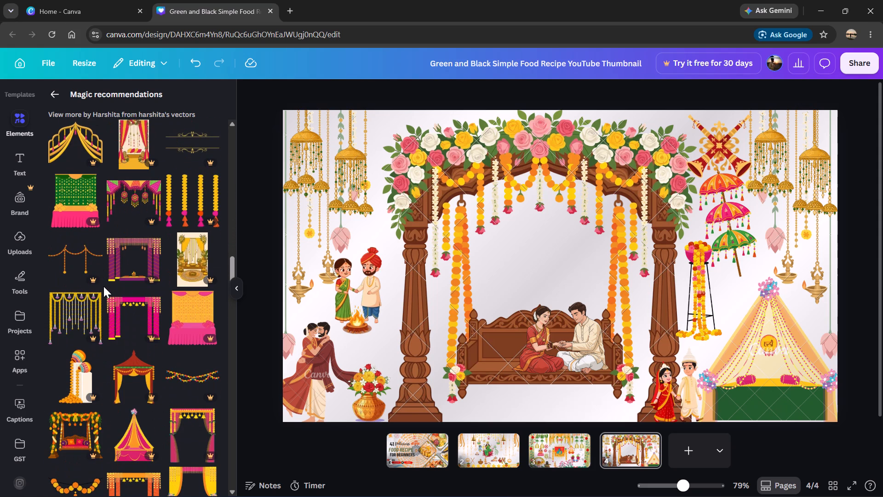
scroll(103, 286, "down", 4)
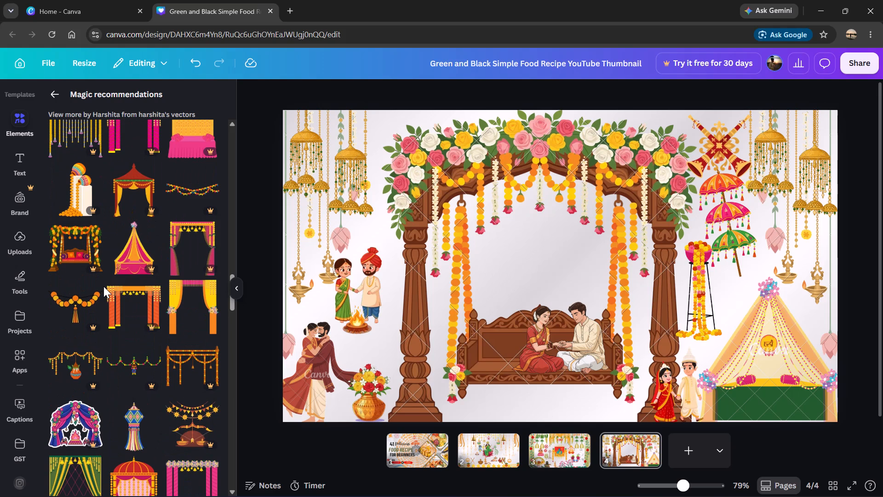
scroll(103, 286, "down", 3)
left_click(131, 290)
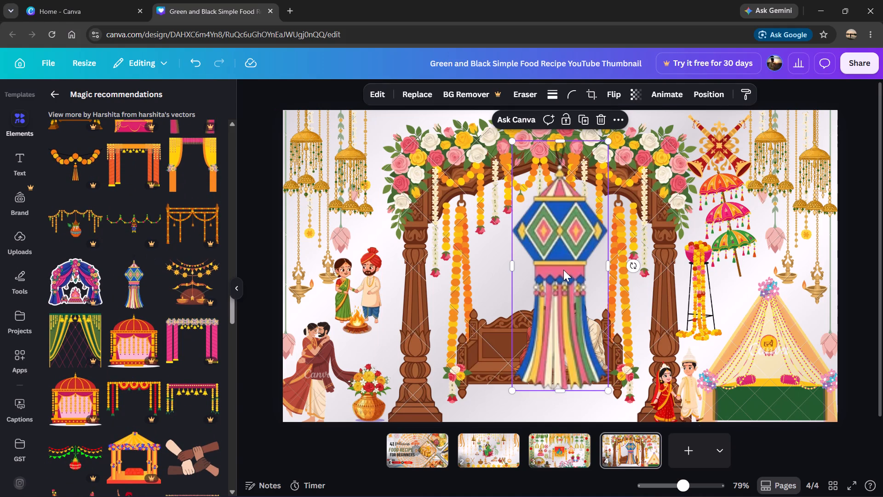
left_click_drag(604, 142, 553, 290)
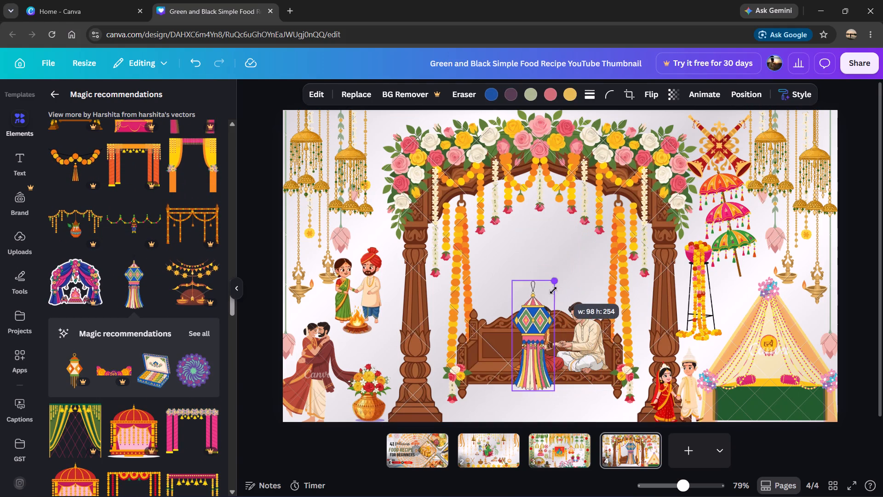
left_click_drag(553, 290, 551, 299)
left_click_drag(521, 344, 531, 285)
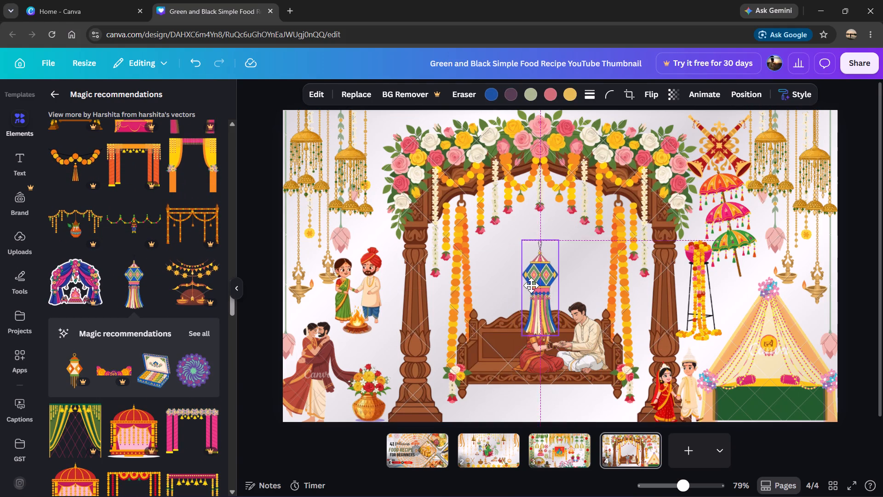
left_click_drag(531, 285, 529, 209)
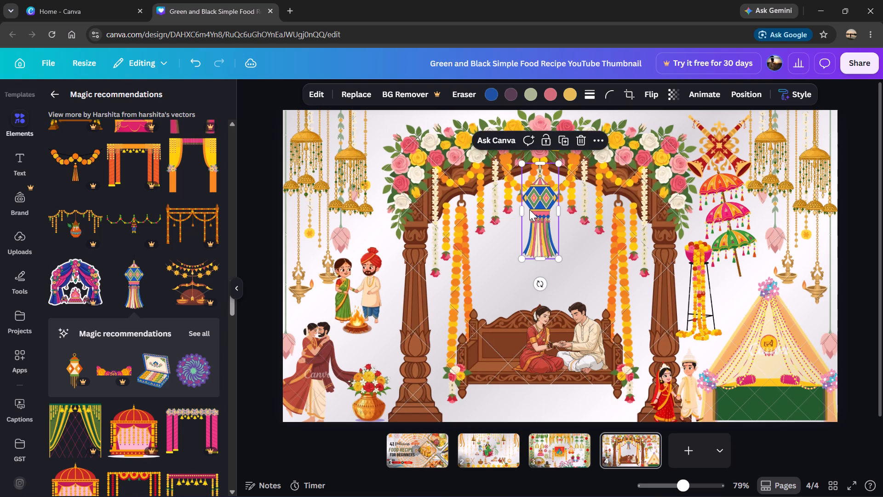
left_click(855, 295)
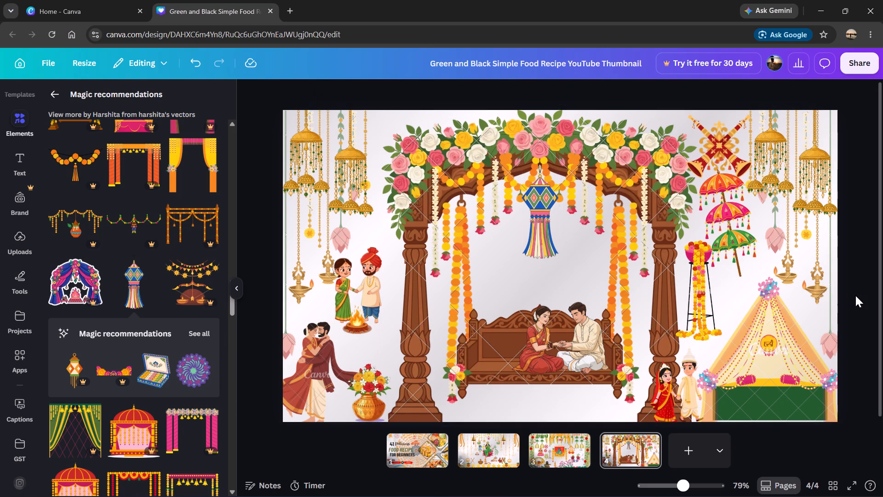
Add the pink wheel-shaped hanging ornament with bells from the lantern's full magic recommendations, shrink it, and place it over the tent.
scroll(192, 354, "down", 3)
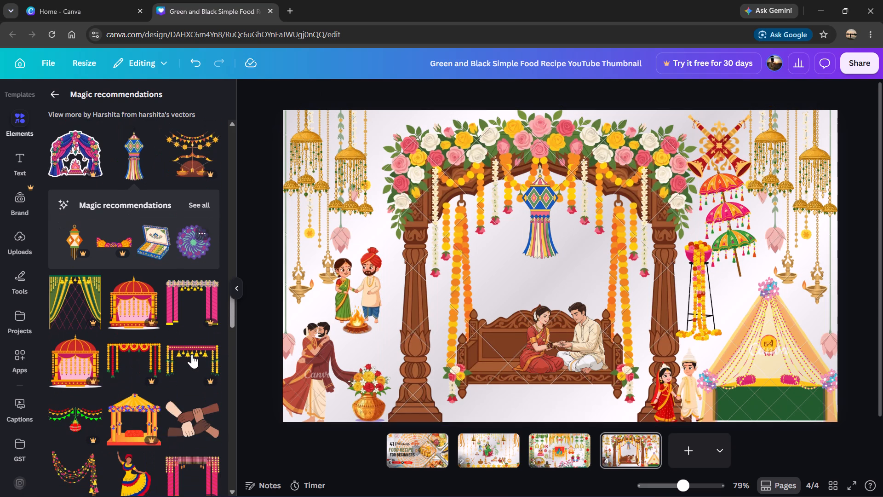
left_click(206, 200)
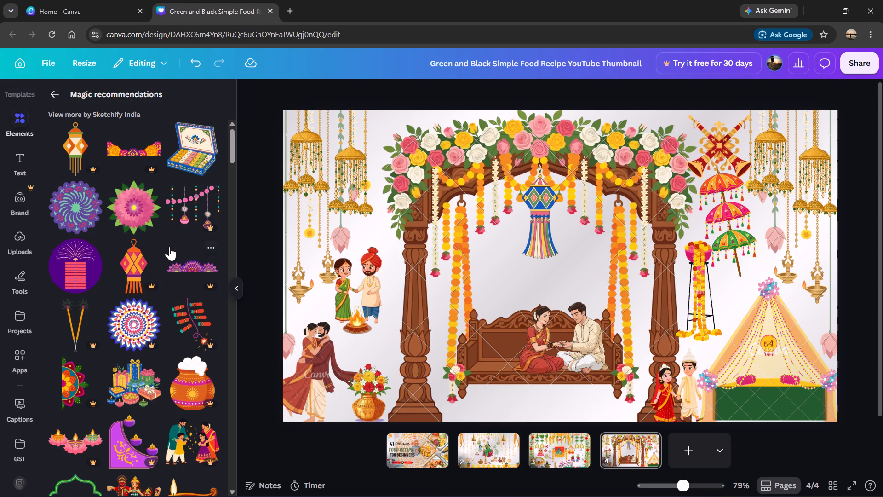
scroll(147, 310, "down", 2)
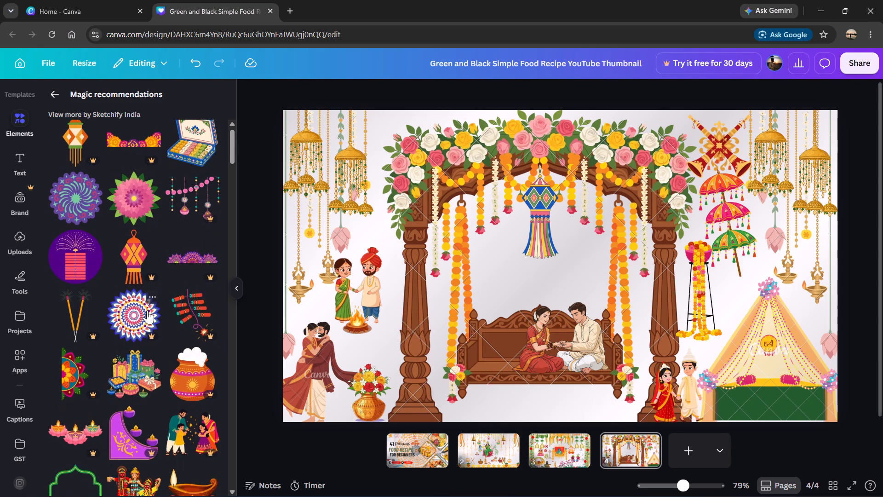
scroll(147, 310, "down", 5)
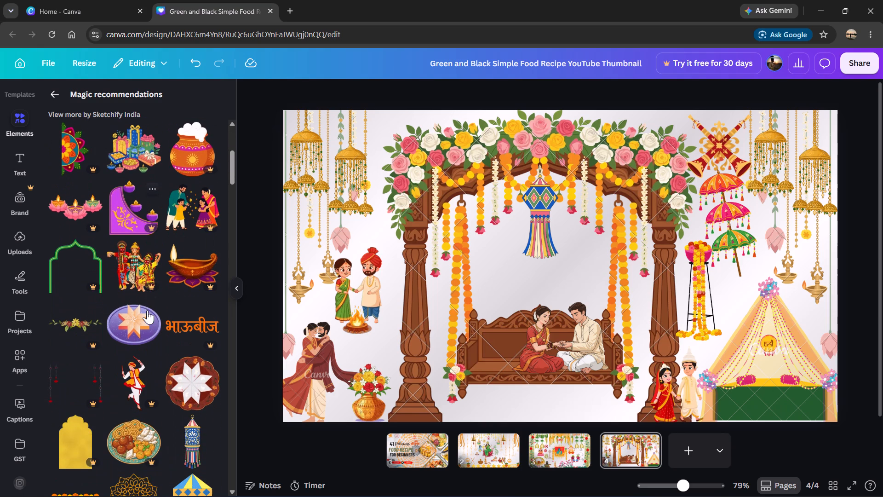
scroll(165, 424, "down", 3)
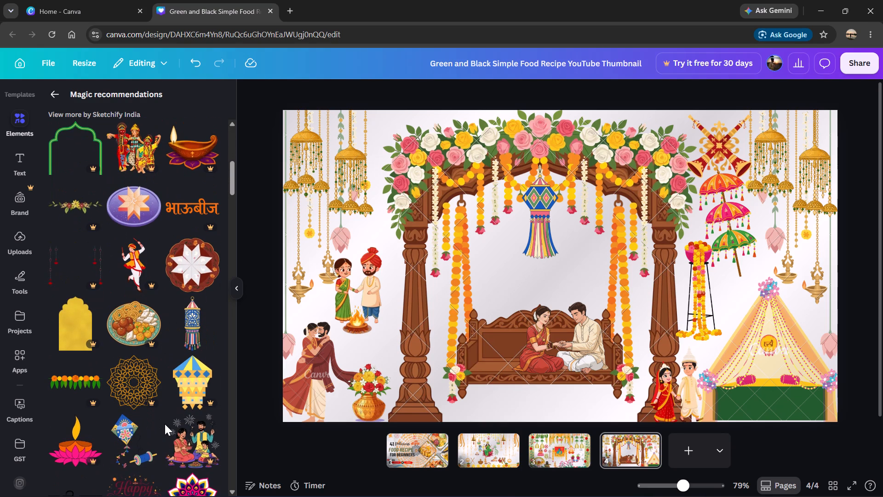
scroll(165, 424, "down", 4)
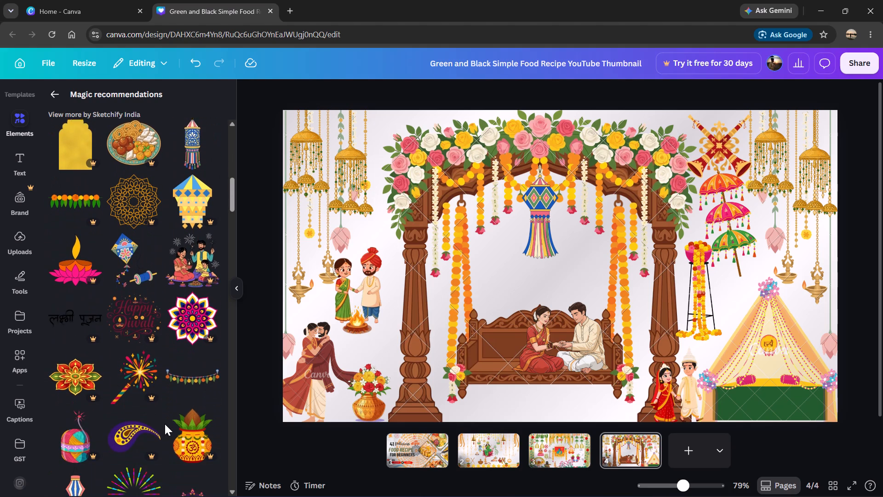
scroll(165, 424, "down", 1)
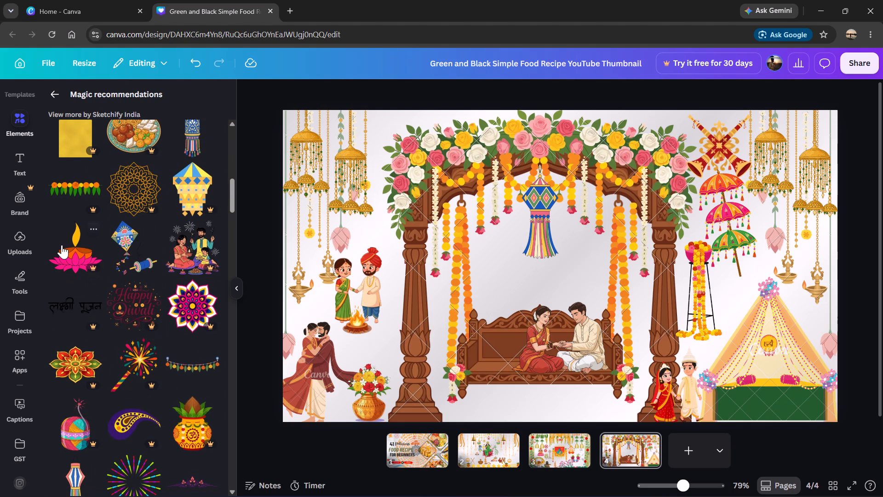
scroll(127, 412, "down", 3)
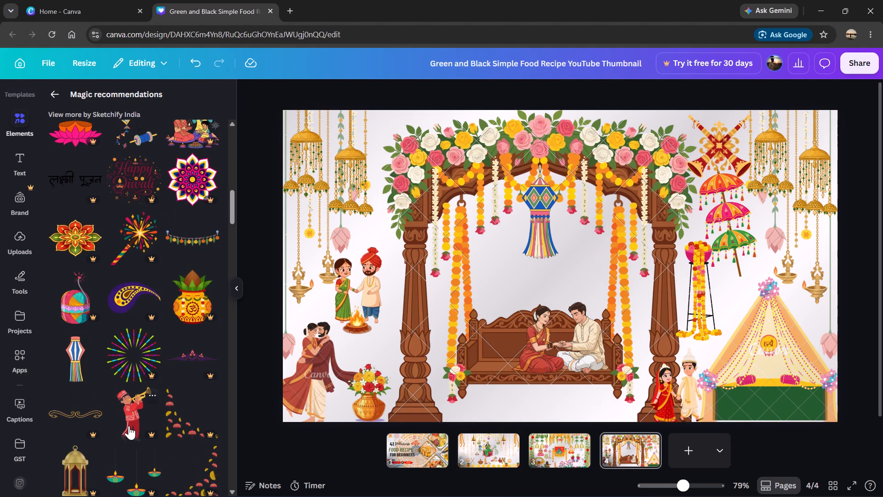
scroll(129, 426, "down", 6)
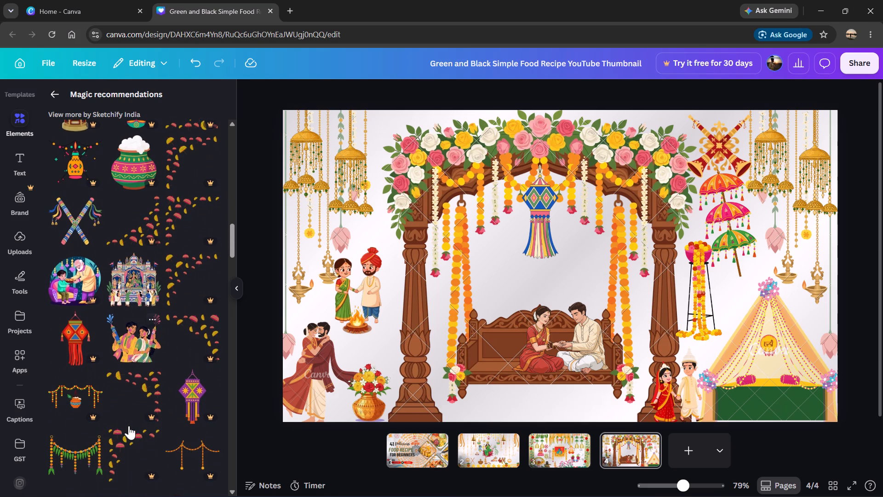
scroll(129, 426, "down", 6)
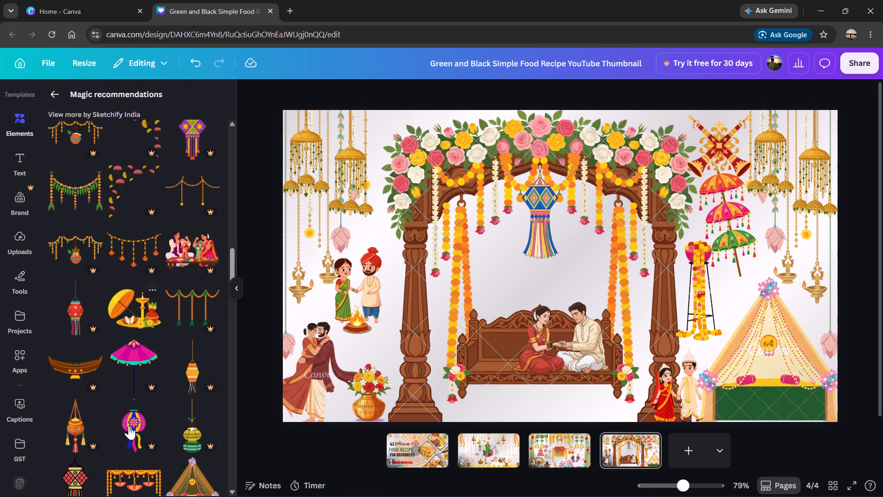
scroll(129, 426, "down", 7)
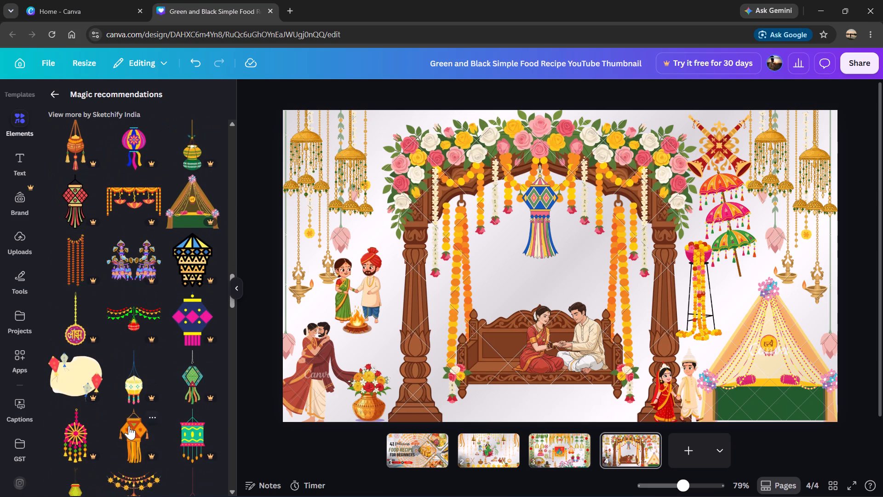
scroll(129, 426, "down", 4)
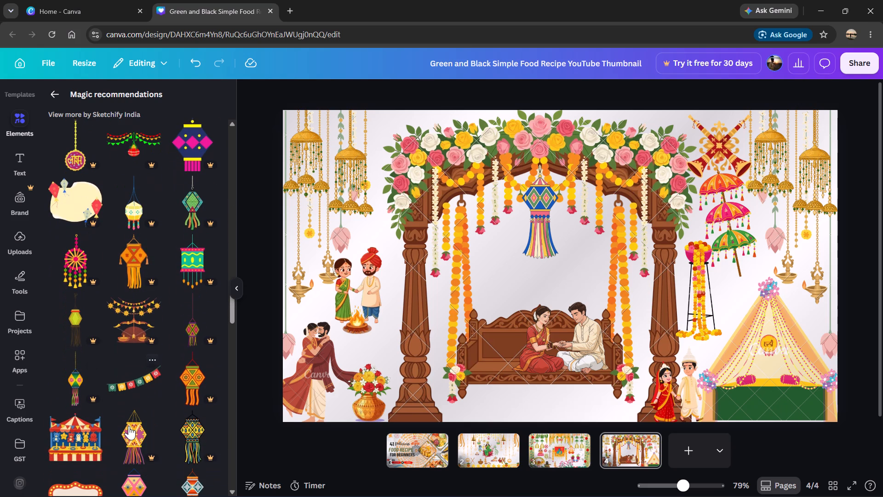
scroll(129, 426, "down", 2)
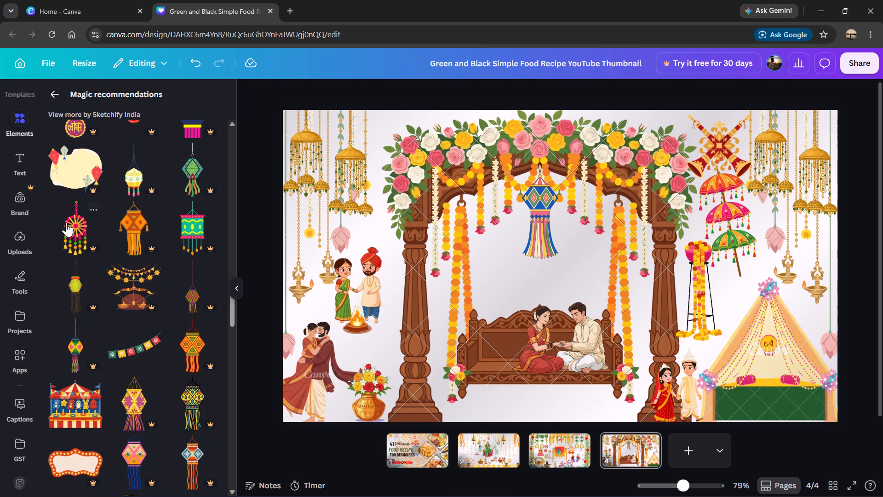
left_click(66, 223)
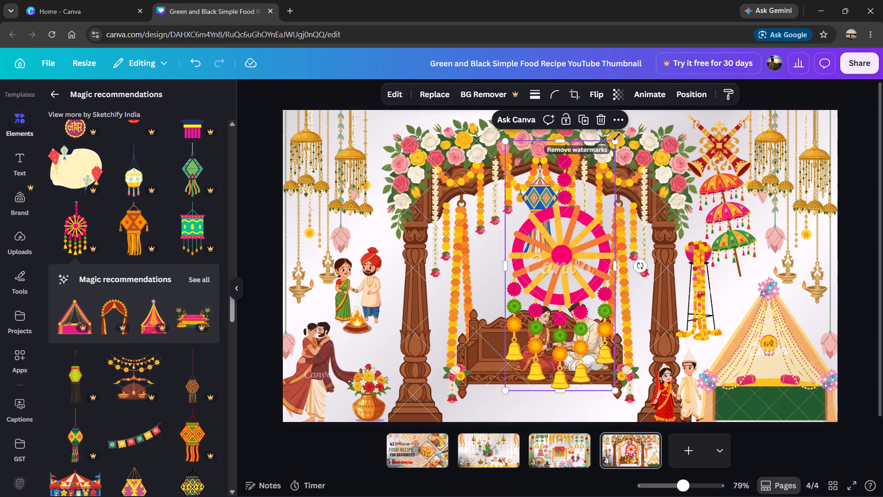
left_click_drag(615, 141, 561, 301)
left_click_drag(522, 355, 781, 317)
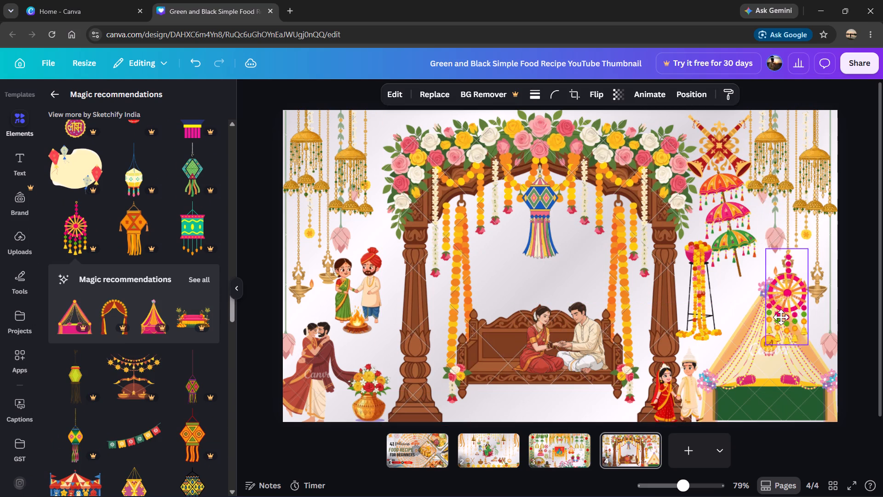
left_click_drag(781, 317, 764, 359)
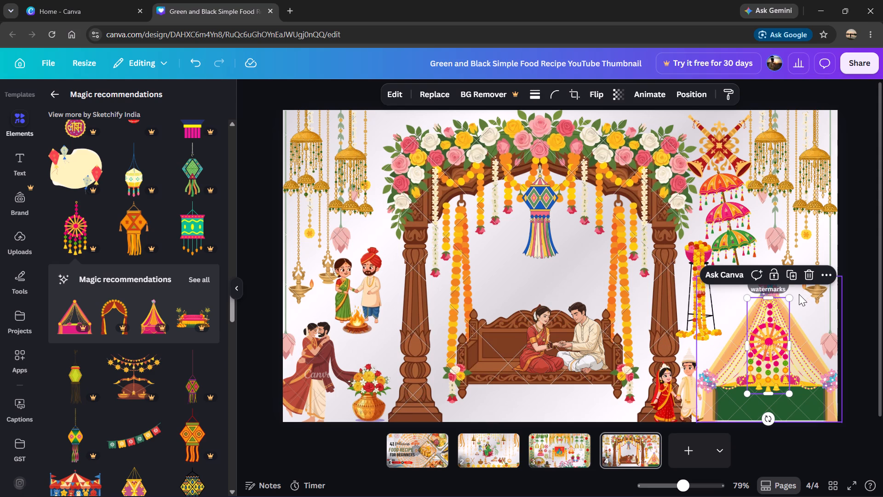
Shrink the wheel ornament further and hang it at the tent's peak, just above the round emblem.
left_click_drag(793, 300, 768, 356)
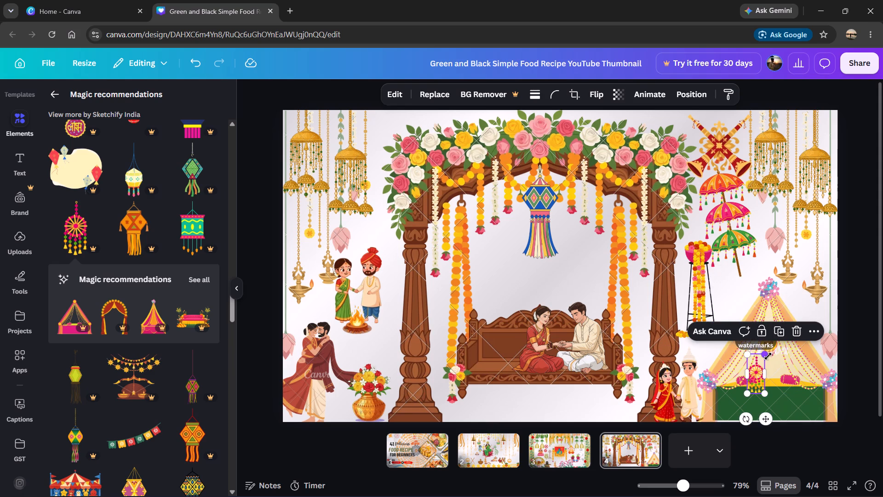
left_click_drag(745, 378, 758, 347)
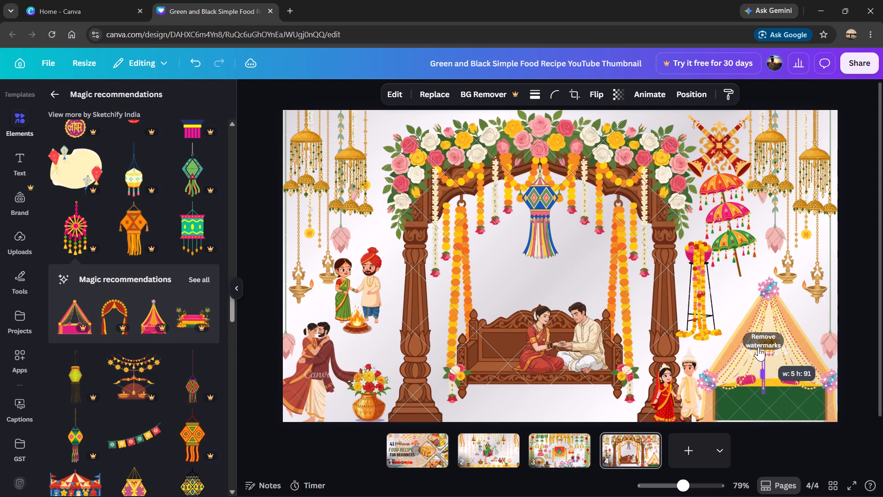
left_click_drag(758, 347, 742, 353)
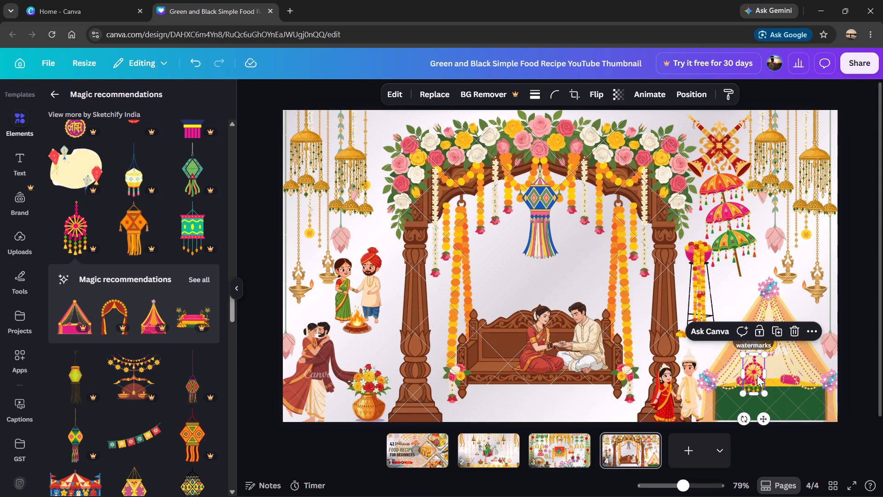
left_click_drag(757, 375, 771, 315)
left_click(871, 335)
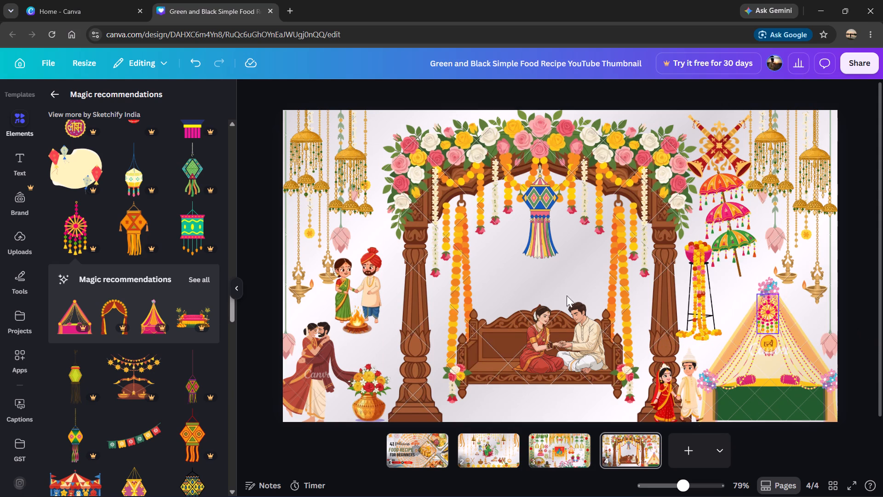
Open the full magic recommendations for the wheel ornament and browse them for more wedding decorations.
scroll(192, 315, "down", 1)
left_click(202, 211)
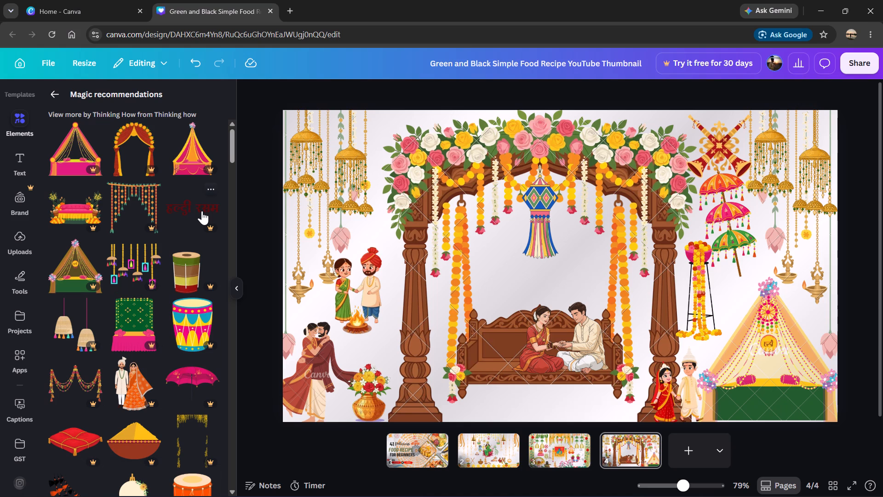
scroll(120, 256, "down", 1)
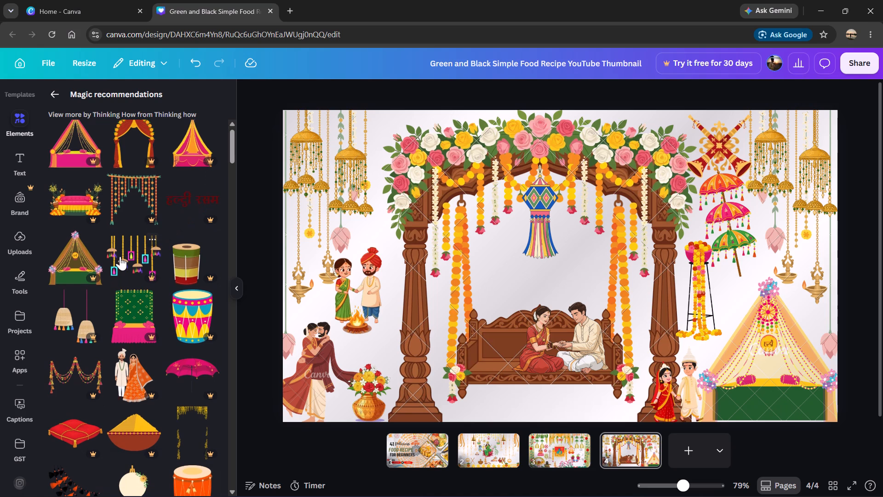
scroll(120, 256, "down", 1)
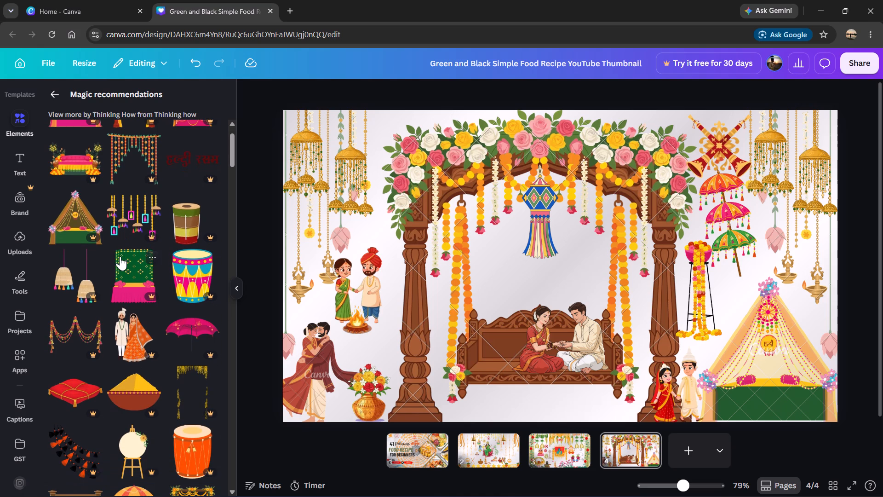
scroll(120, 256, "down", 2)
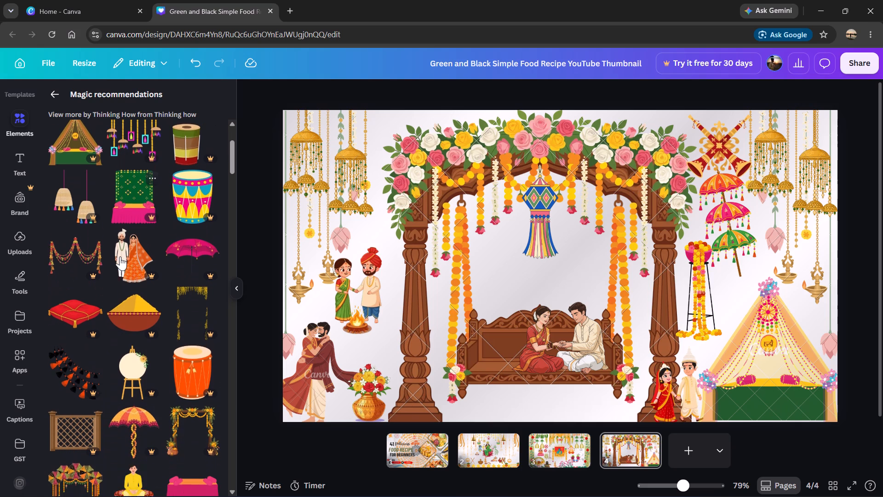
scroll(120, 256, "down", 3)
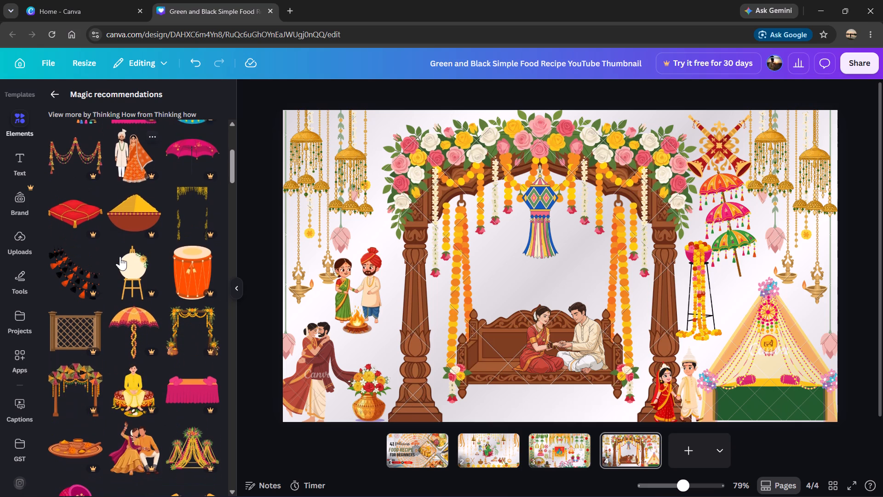
scroll(120, 256, "down", 2)
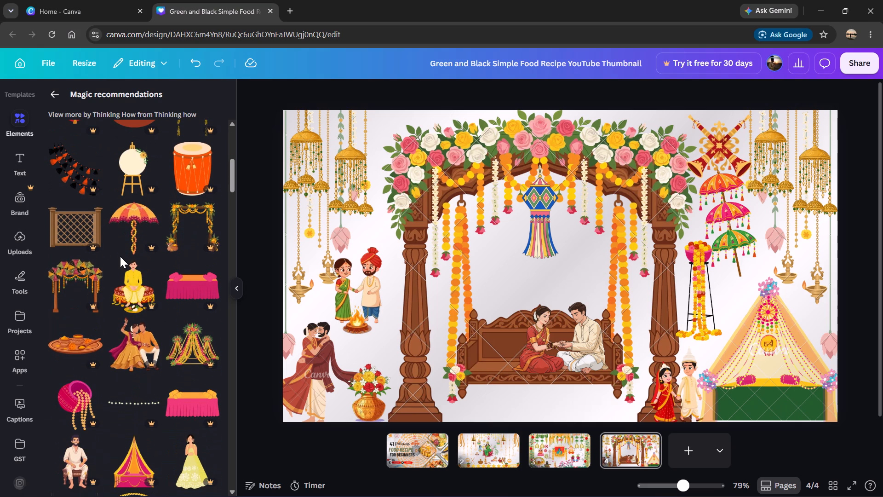
scroll(206, 364, "down", 2)
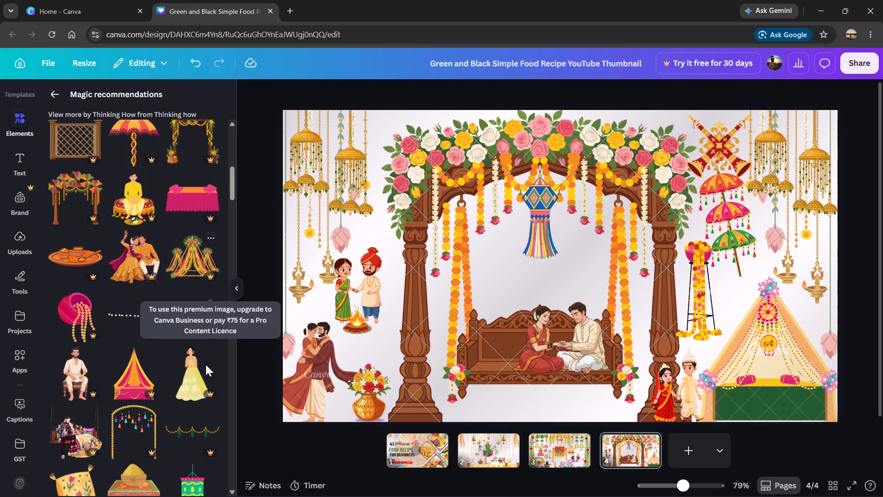
scroll(206, 364, "down", 2)
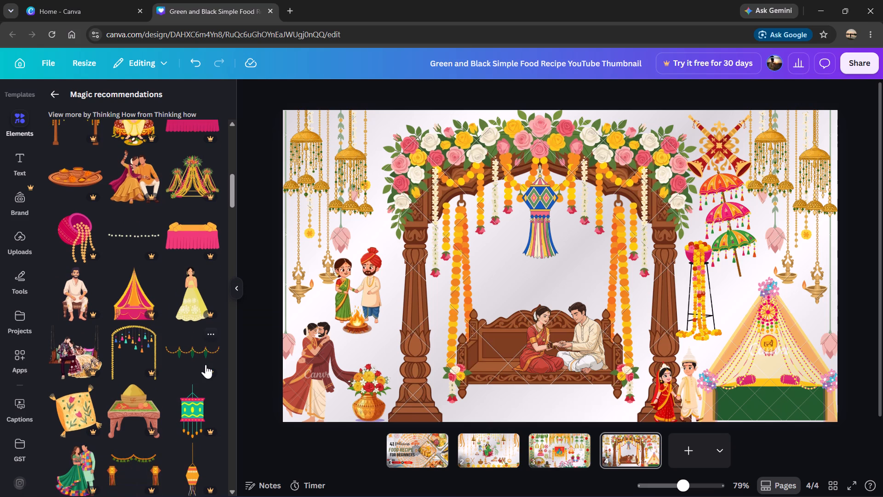
scroll(206, 364, "down", 5)
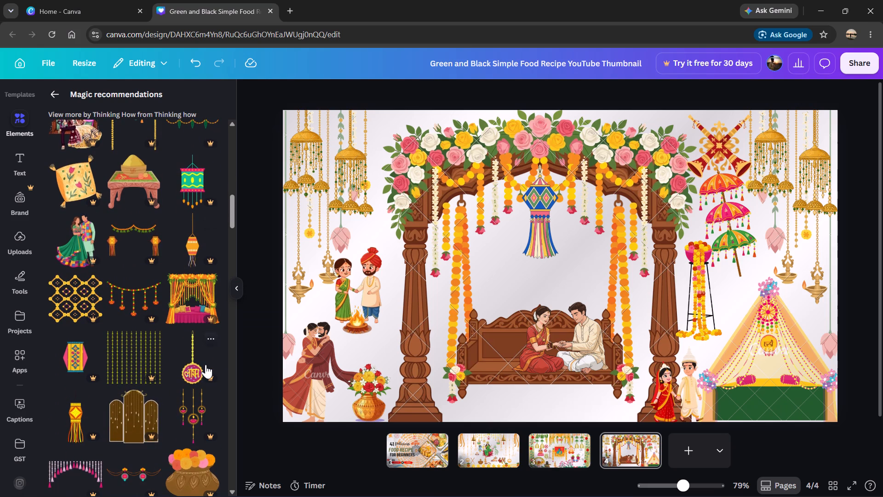
scroll(206, 364, "down", 2)
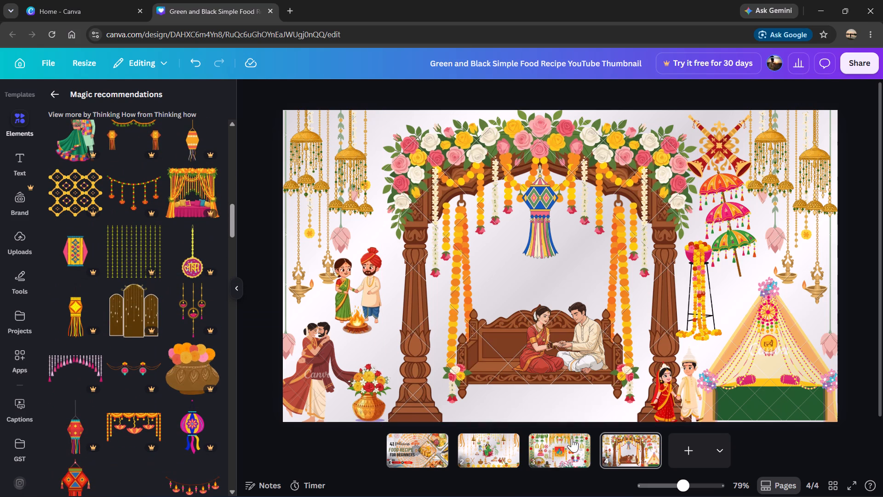
Add a new page after page 4.
left_click(698, 452)
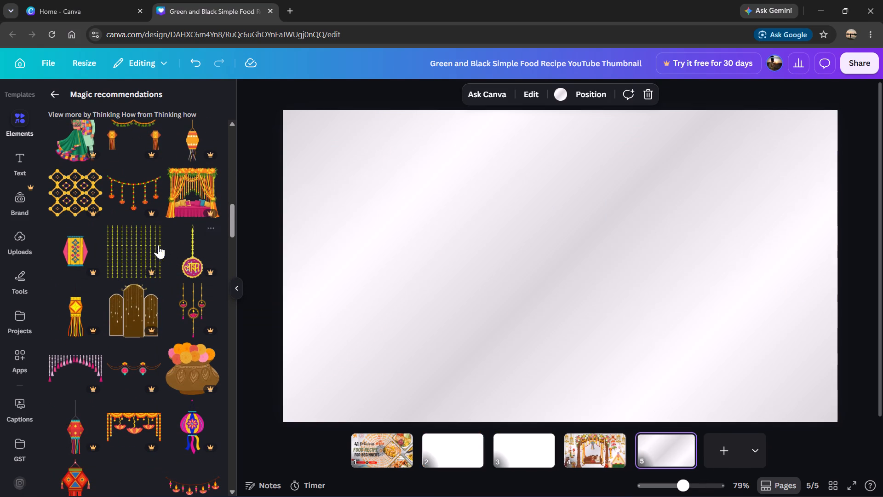
Add the yellow flower-string curtain to page 5, enlarge it to the full page height, and move it over the page's right side.
left_click(147, 239)
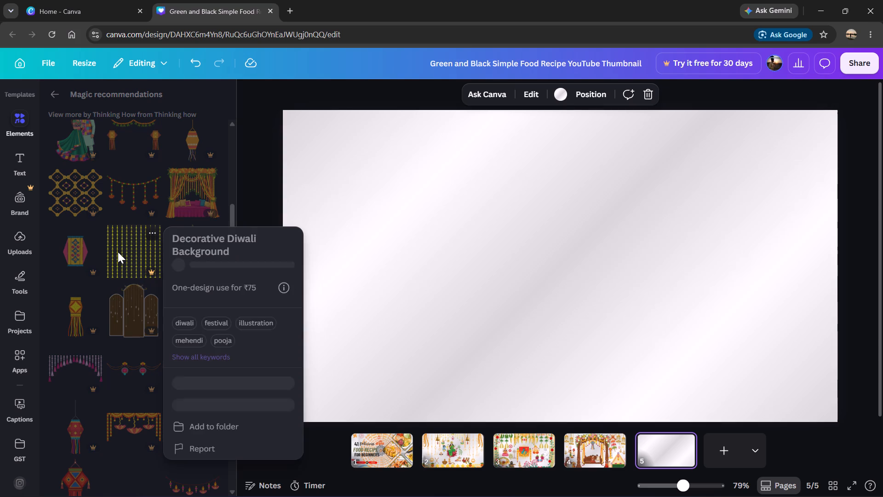
left_click(118, 248)
left_click(118, 248)
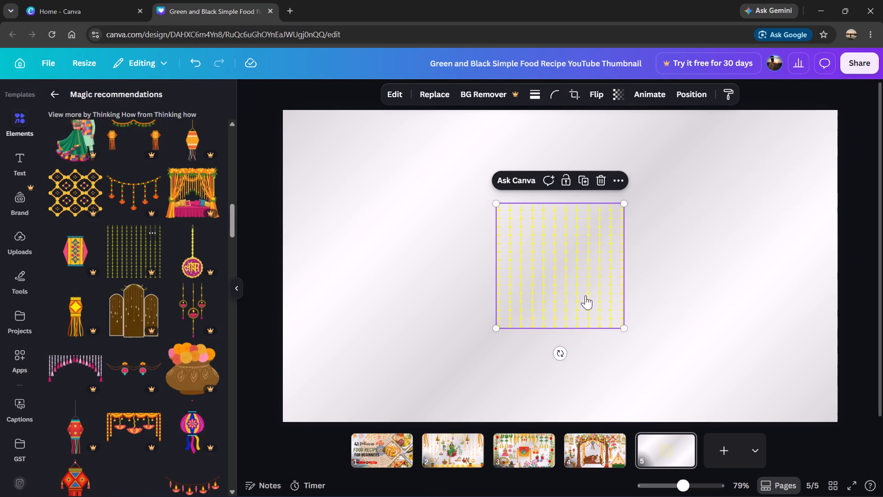
left_click_drag(588, 301, 371, 211)
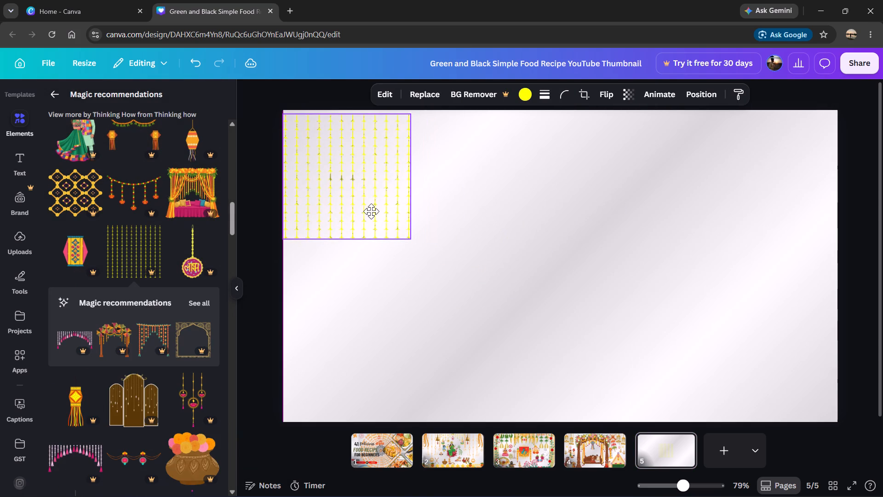
left_click_drag(371, 211, 376, 206)
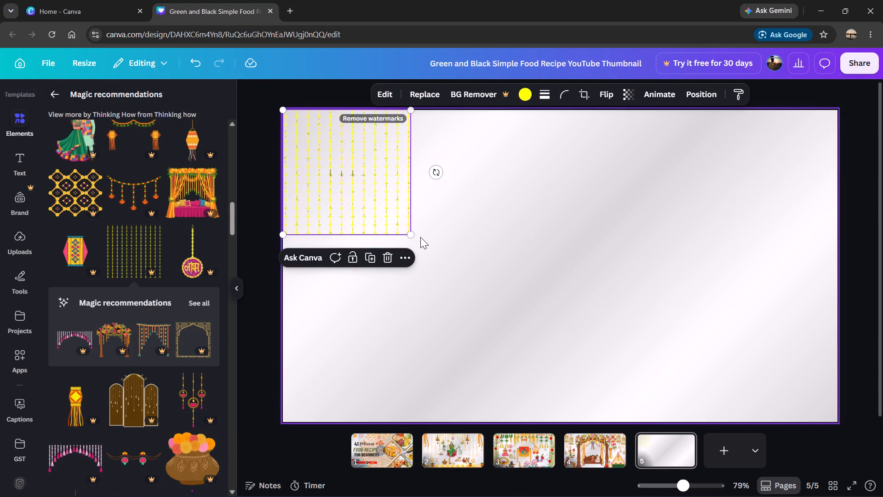
left_click_drag(413, 237, 476, 352)
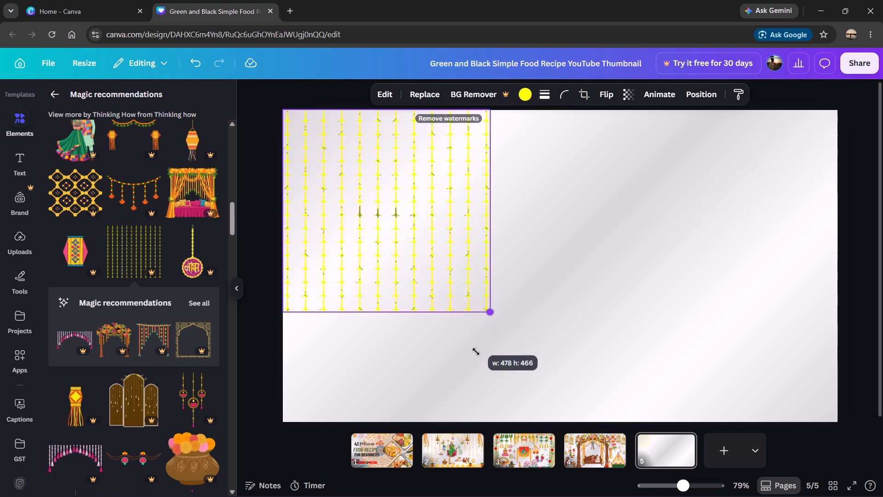
left_click_drag(476, 352, 743, 412)
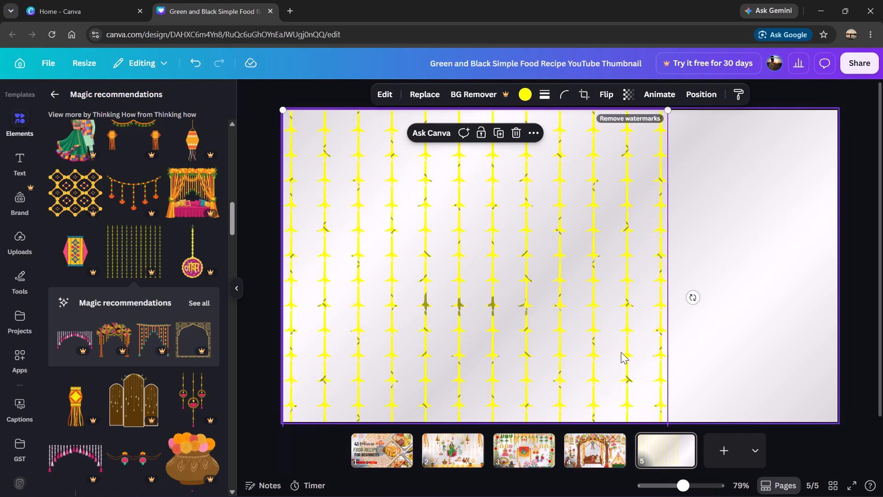
left_click_drag(583, 340, 775, 335)
left_click(775, 335)
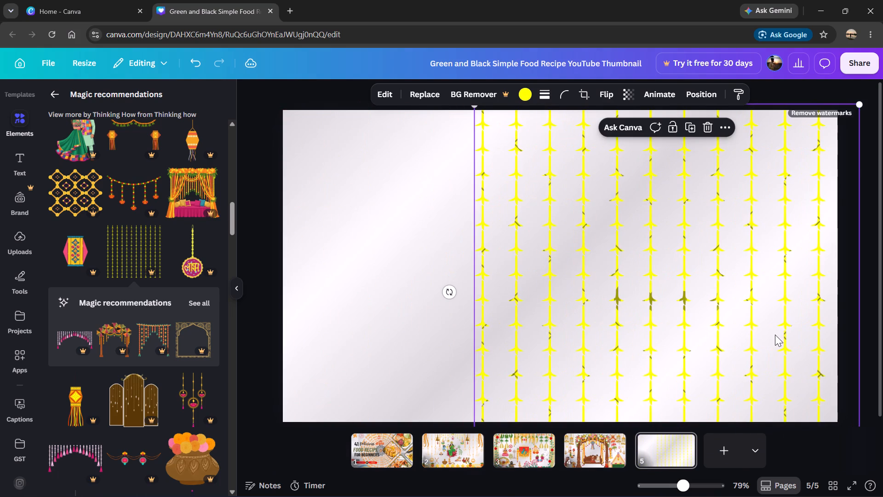
left_click(775, 335)
Duplicate the yellow curtain and align the copy over the page's left side so its strings overlap the original's evenly.
key("ctrl+c")
key("ctrl+v")
left_click_drag(775, 335, 546, 312)
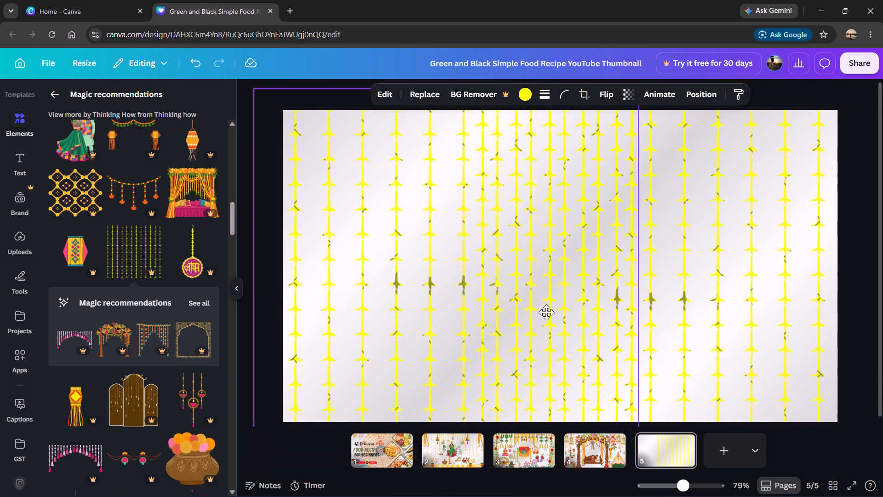
left_click_drag(546, 312, 537, 318)
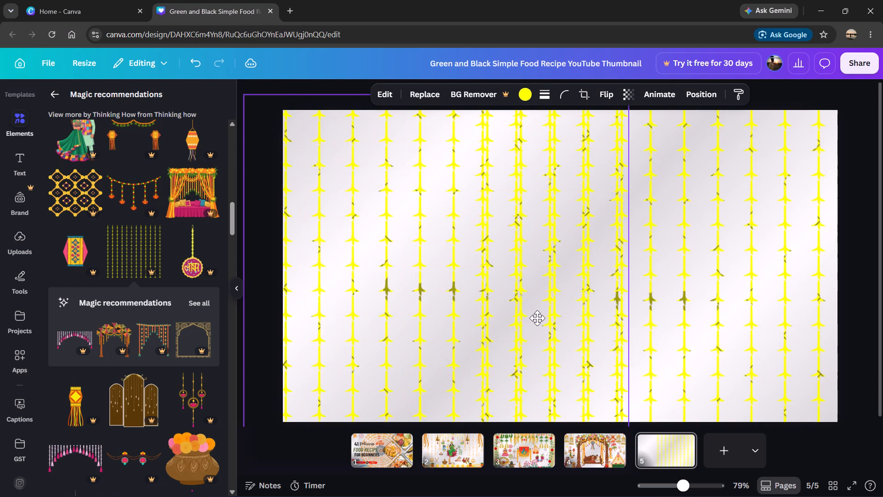
left_click_drag(537, 318, 535, 318)
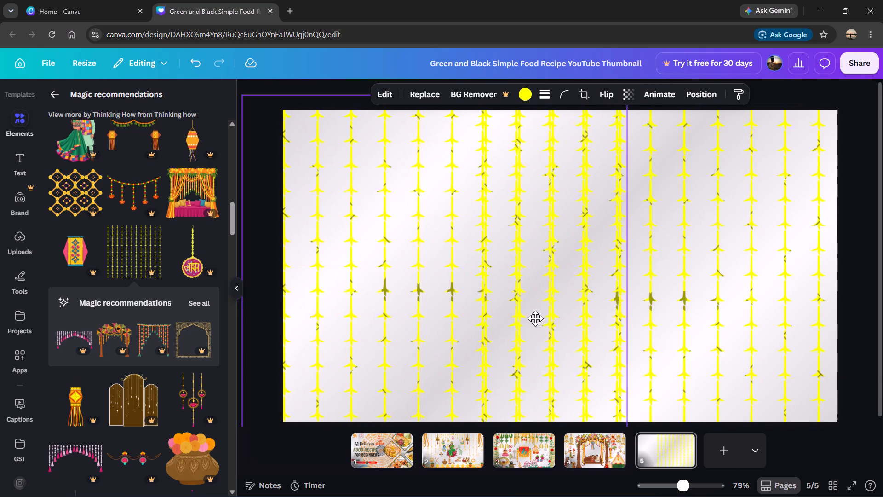
left_click_drag(535, 318, 533, 330)
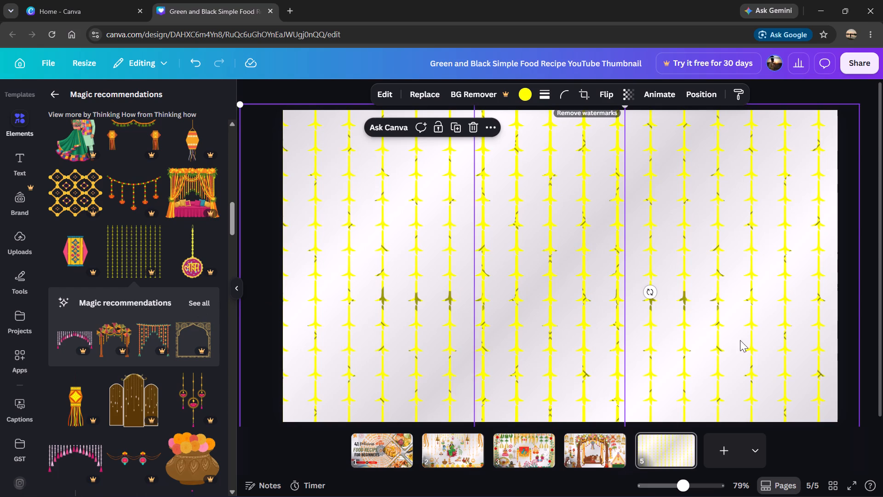
left_click(861, 396)
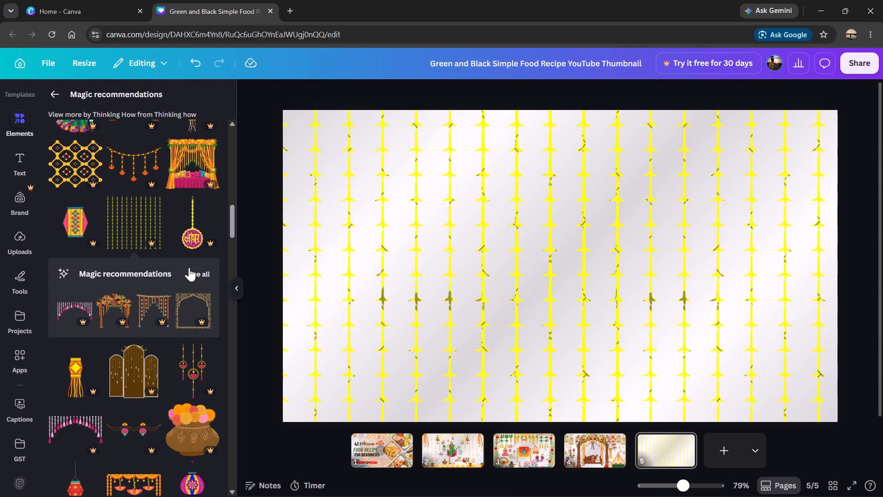
Add the arched pink tassel garland from the yellow curtain's full magic recommendations and fit it into page 5's top-left corner.
left_click(189, 267)
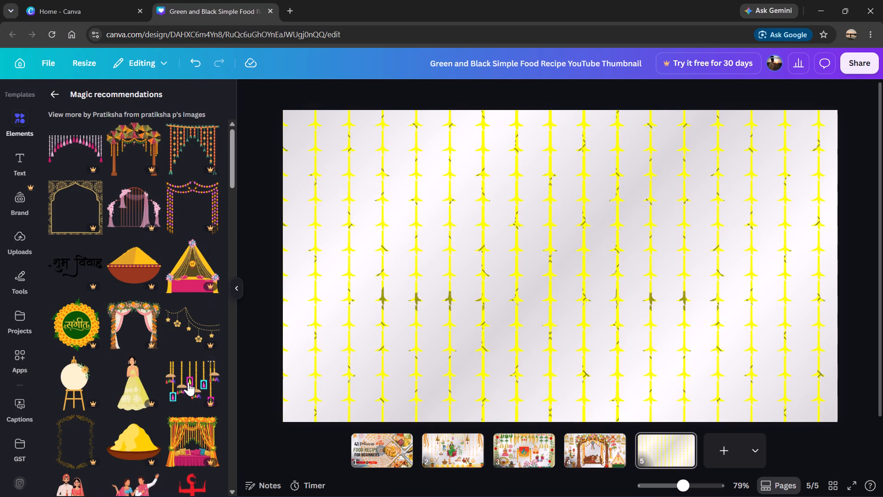
scroll(188, 382, "down", 1)
scroll(188, 382, "up", 2)
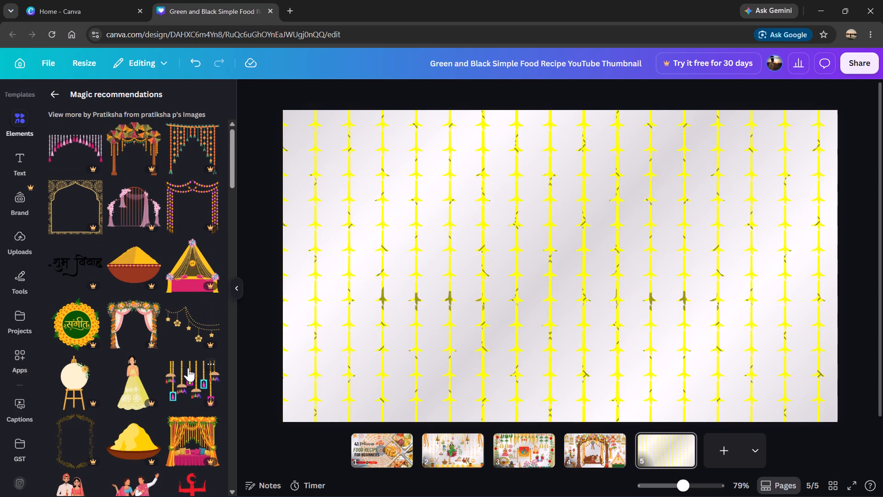
left_click(73, 143)
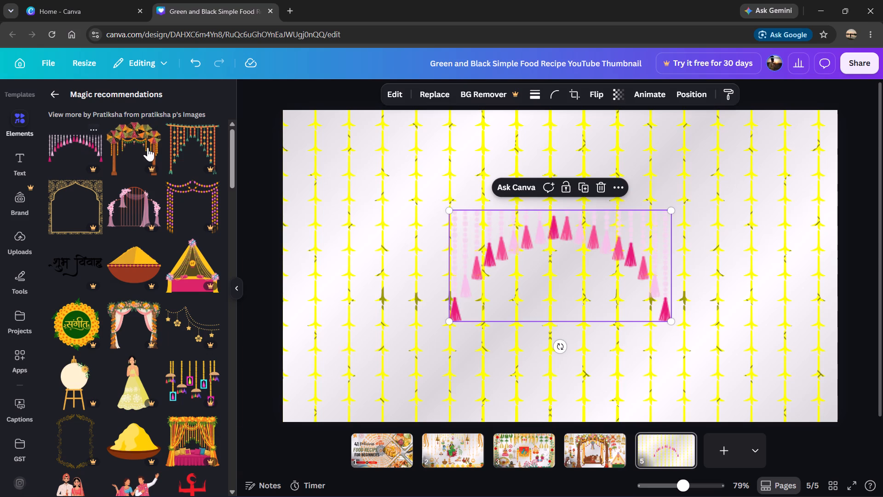
left_click_drag(503, 272, 524, 196)
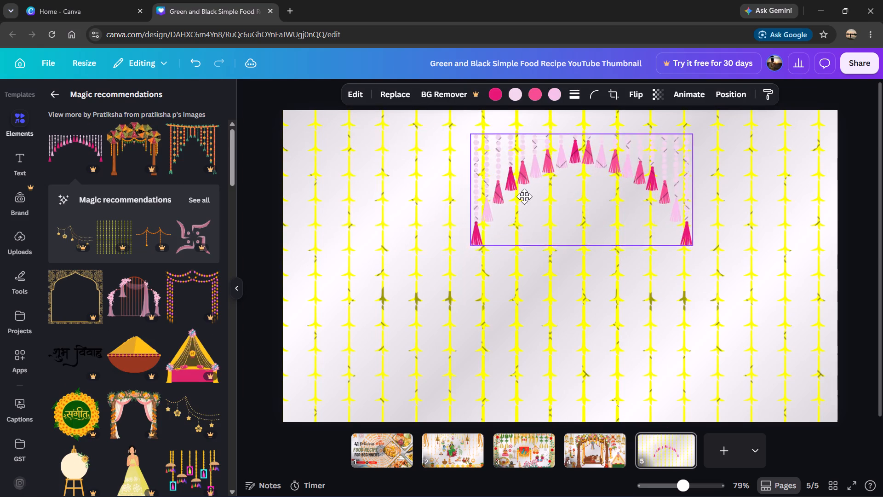
left_click_drag(524, 196, 335, 173)
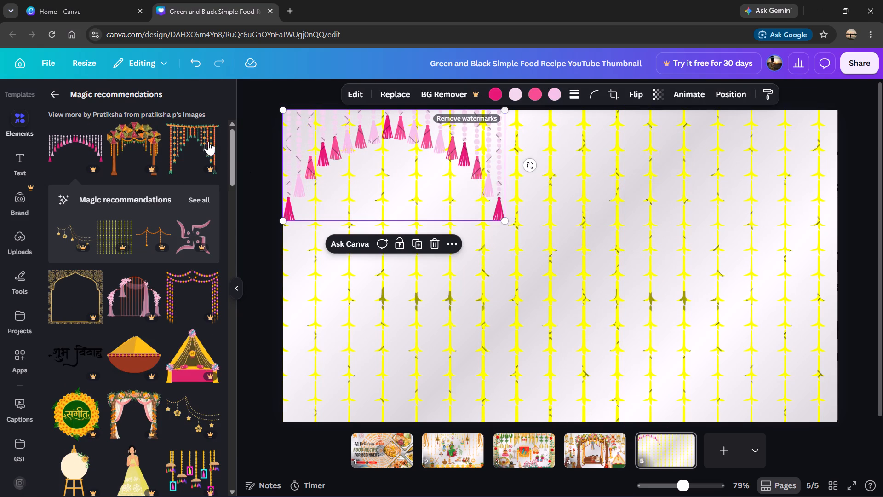
Add the umbrella-topped mandap to page 5, shrink it, and place it in the page's bottom-left corner.
left_click(133, 132)
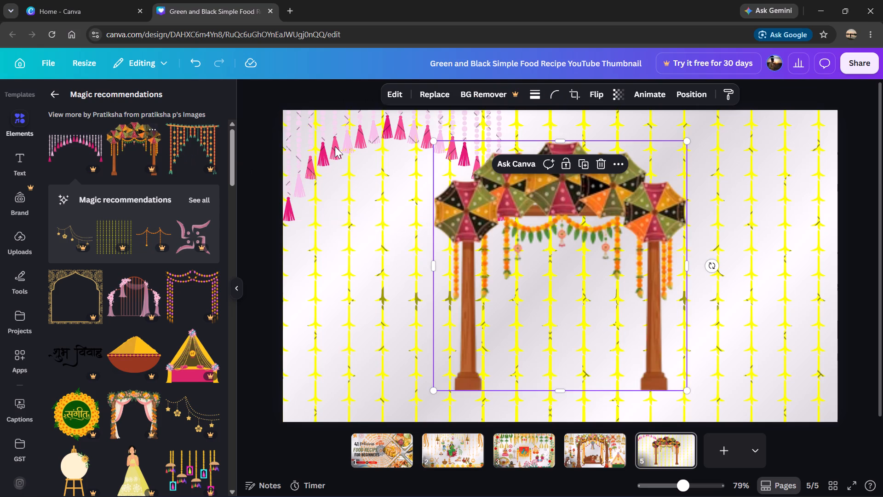
left_click_drag(575, 220, 740, 248)
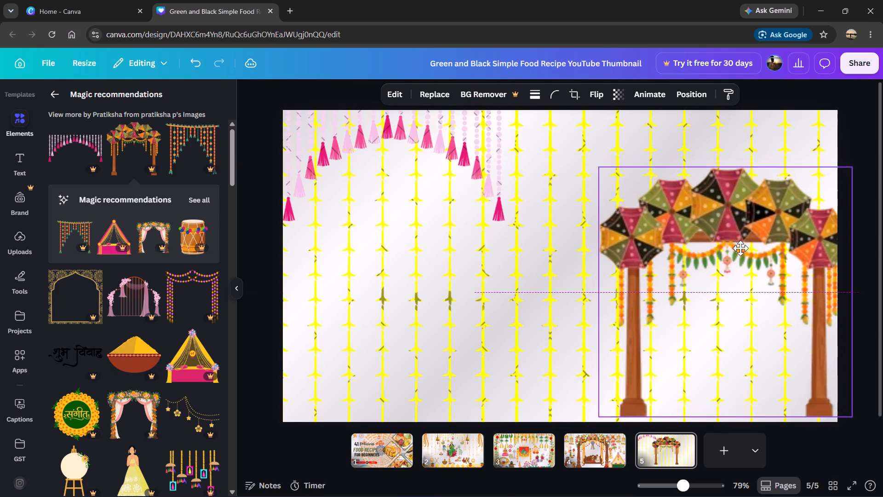
left_click_drag(740, 248, 739, 254)
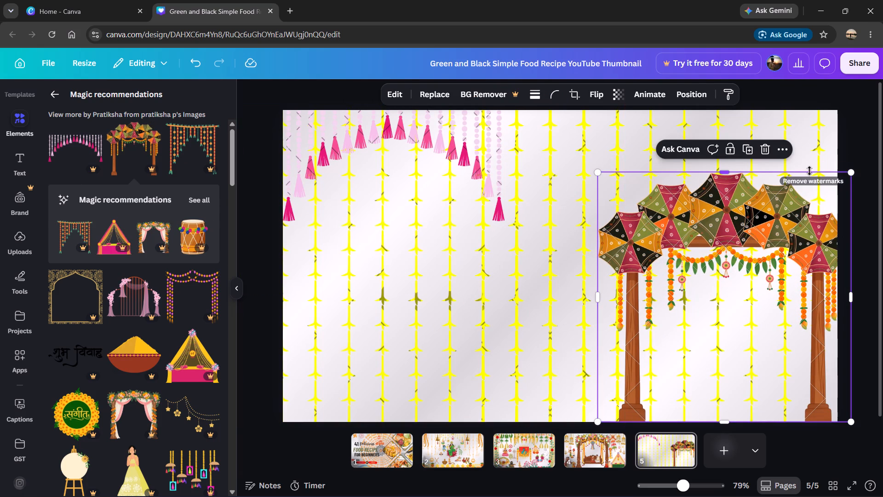
left_click_drag(852, 171, 791, 246)
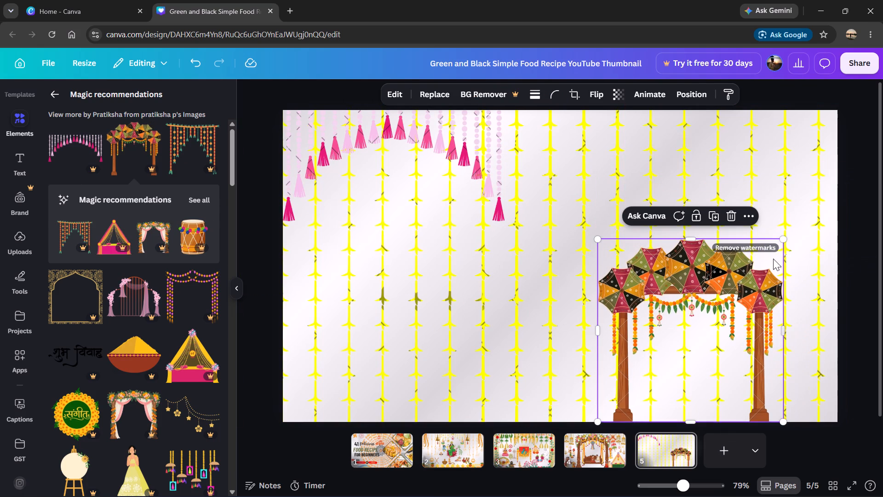
left_click_drag(750, 274, 444, 268)
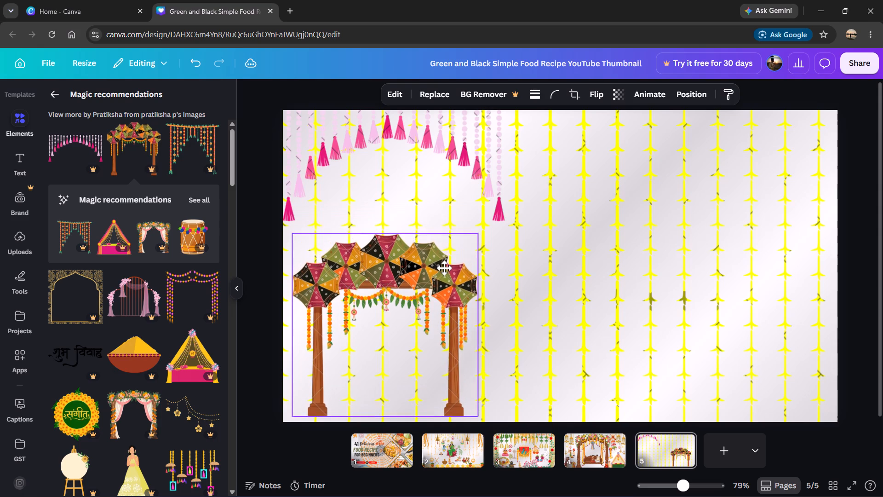
left_click_drag(444, 268, 444, 275)
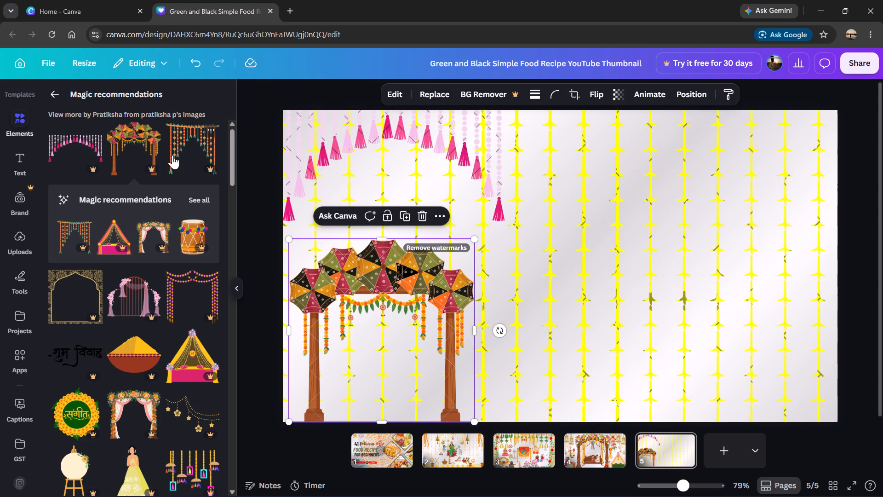
Add the orange marigold hanging garland to page 5, shrink it, and fit it into the page's top-right corner.
left_click(172, 155)
left_click_drag(682, 224, 822, 216)
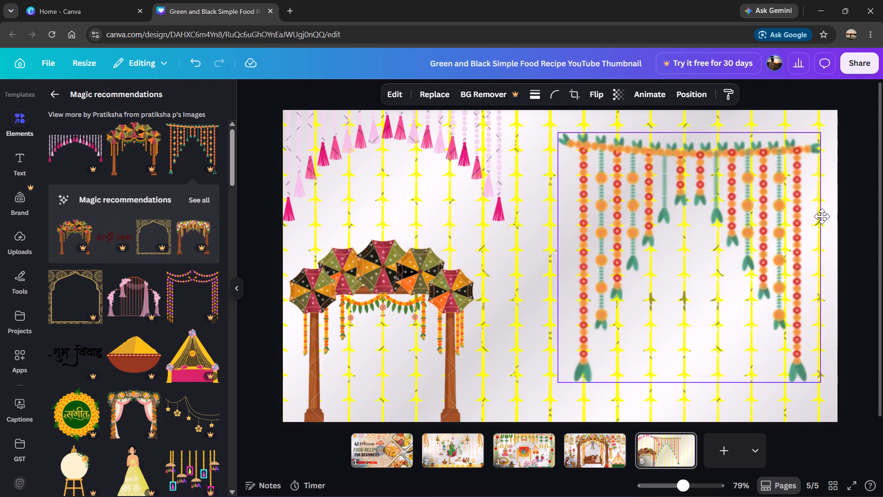
left_click_drag(822, 216, 829, 196)
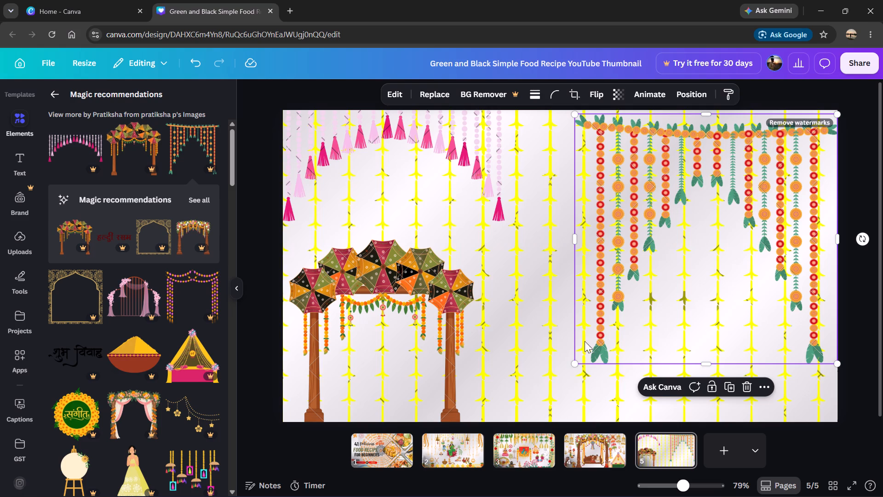
left_click_drag(575, 363, 532, 399)
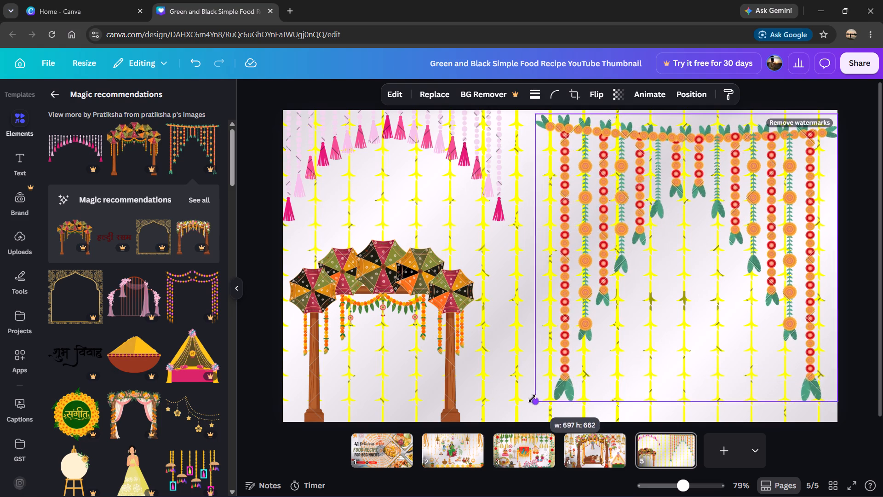
left_click_drag(532, 399, 649, 262)
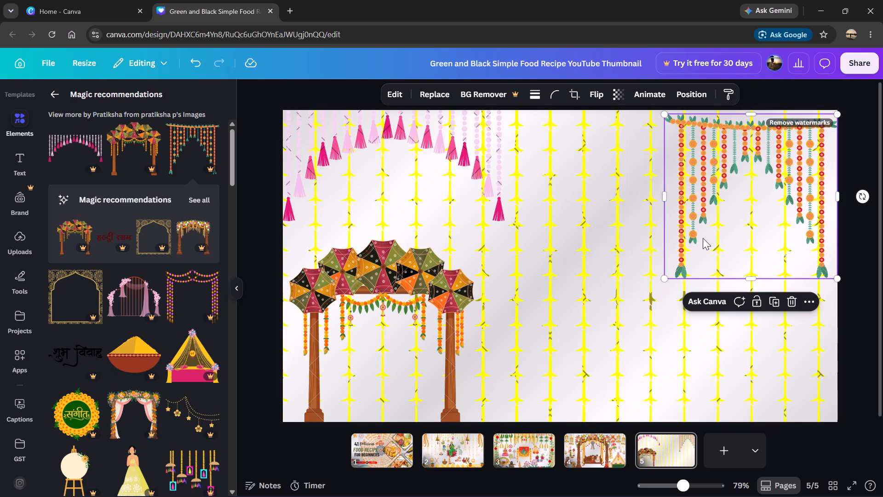
left_click_drag(703, 238, 708, 226)
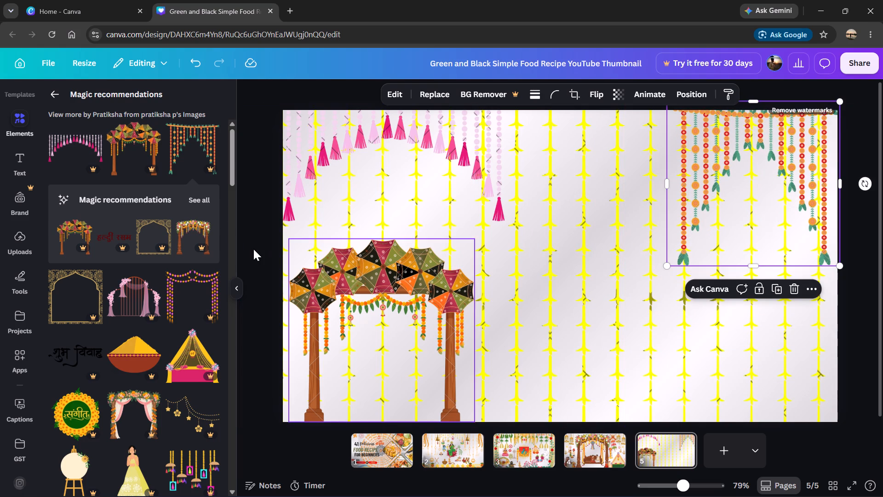
Add the flowered wooden archway from the marigold garland's magic recommendations, shrink it, and place it in page 5's bottom-right corner below the garland.
left_click(195, 231)
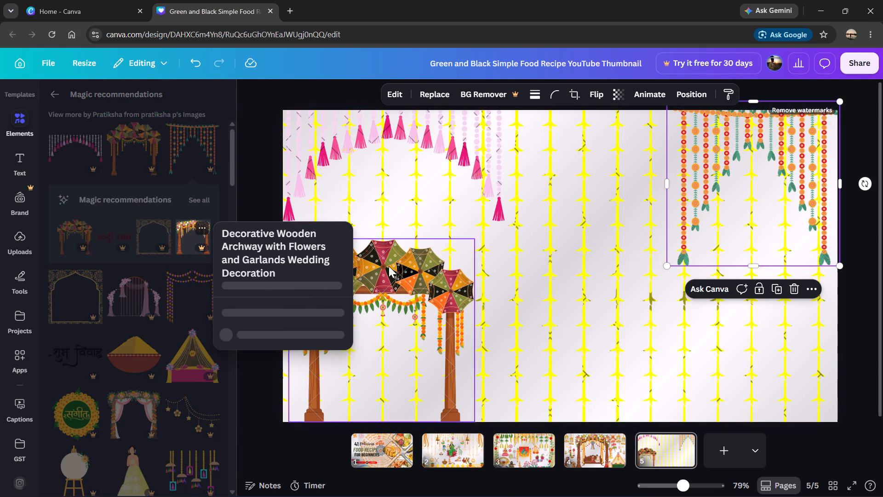
left_click(188, 243)
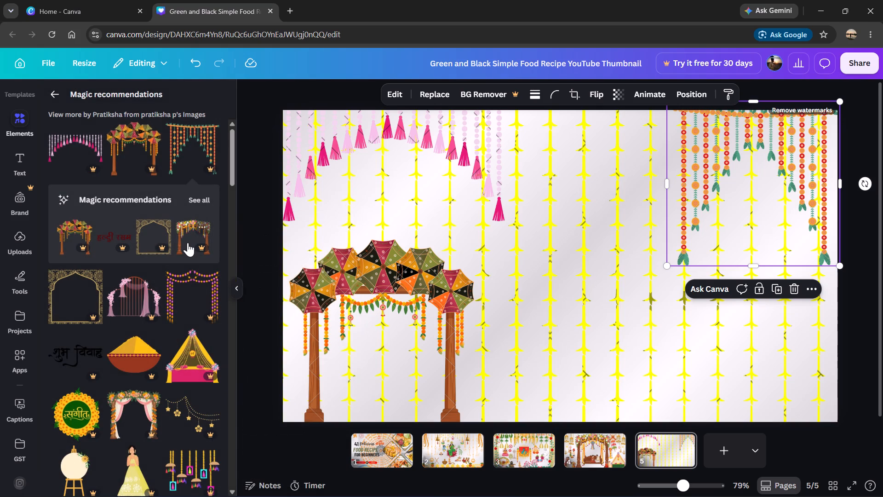
left_click(188, 243)
left_click_drag(551, 277, 700, 320)
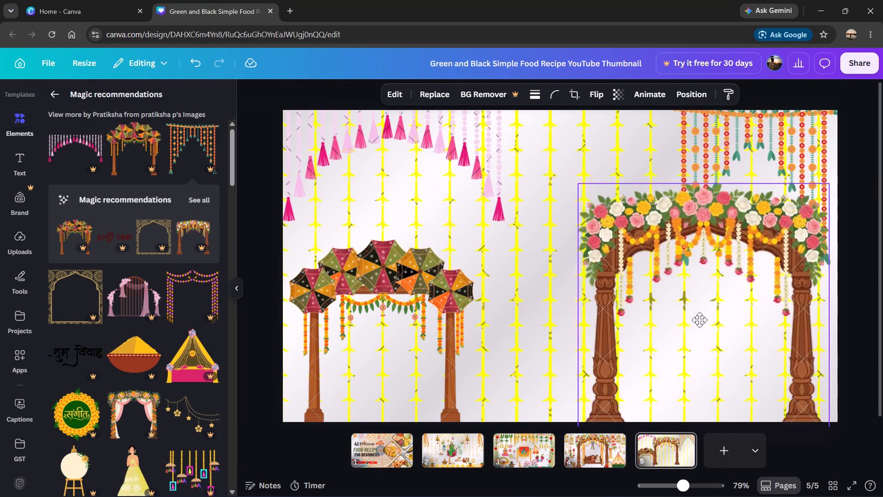
left_click_drag(700, 320, 703, 320)
left_click_drag(840, 185, 733, 266)
left_click_drag(669, 318, 752, 282)
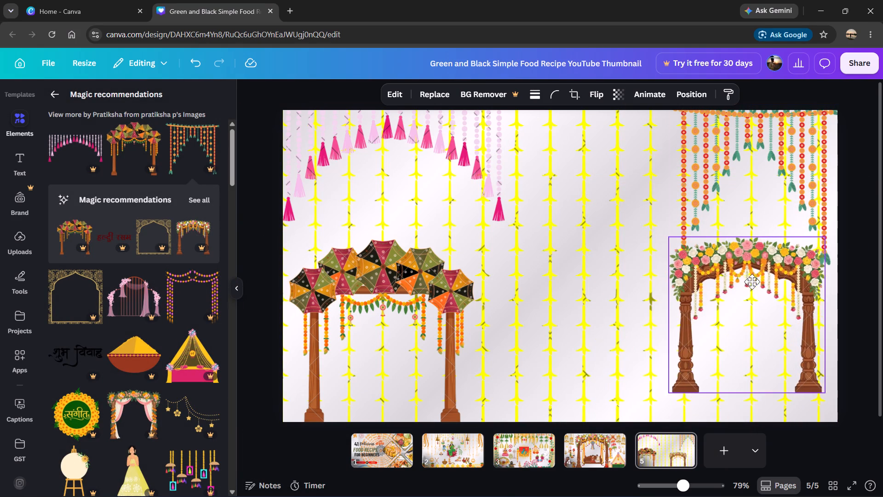
left_click_drag(752, 282, 751, 306)
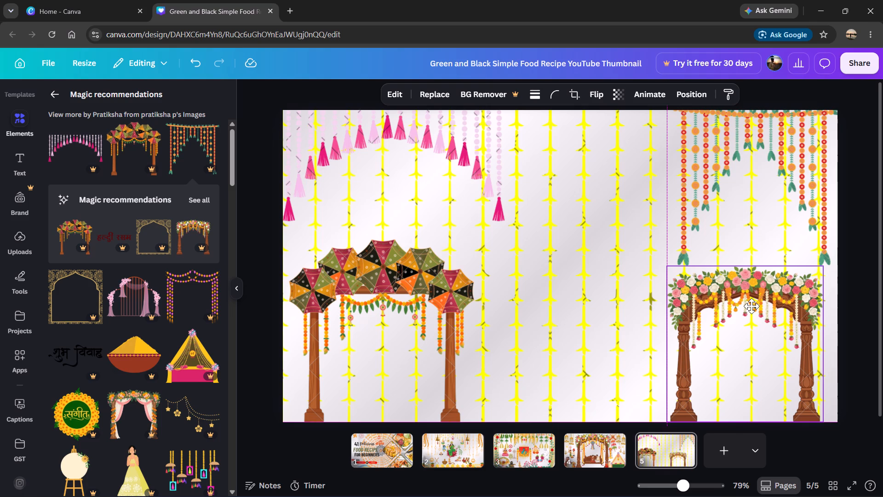
left_click_drag(751, 306, 754, 306)
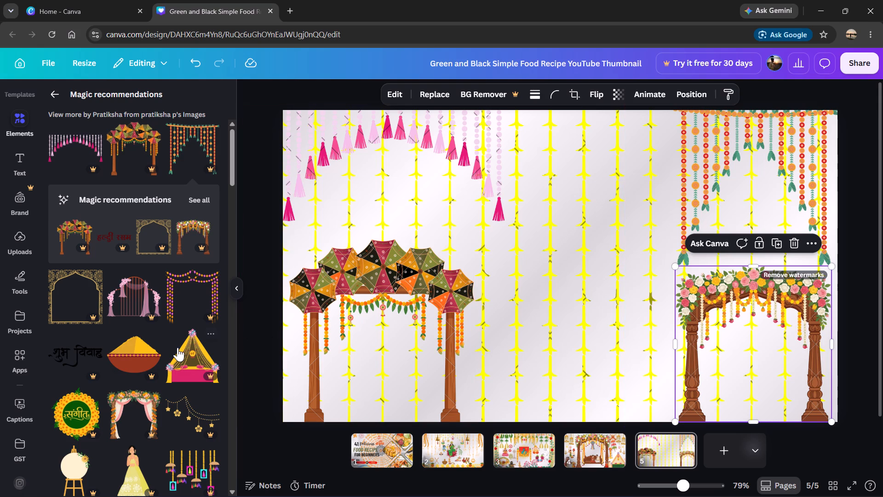
Add the pink draped floral gate and place it at page 5's top edge between the pink tassel and marigold garlands.
left_click(120, 295)
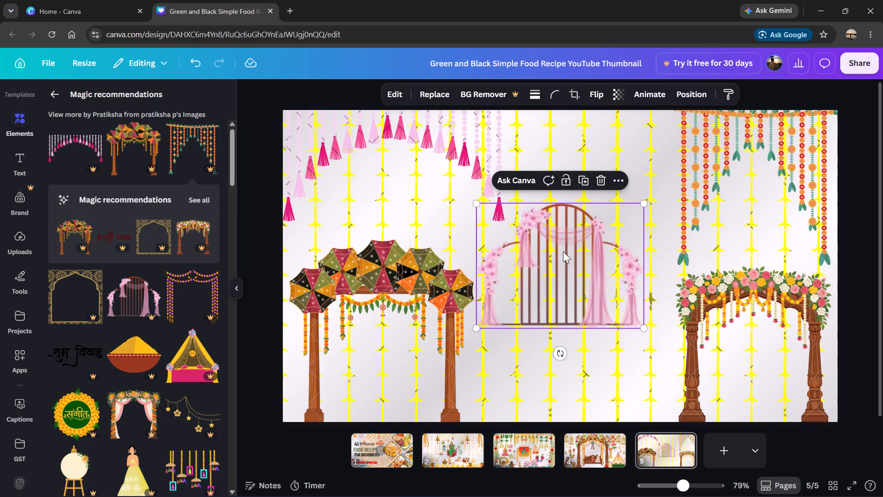
left_click_drag(577, 264, 606, 166)
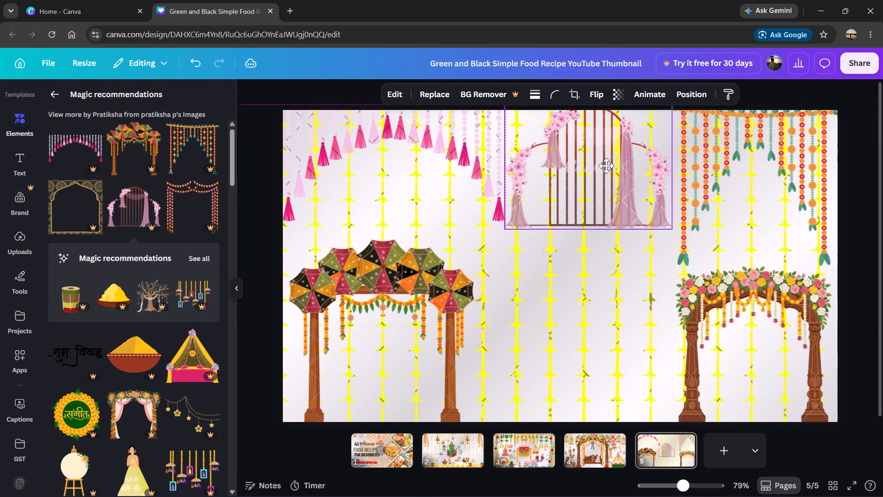
left_click_drag(606, 166, 611, 170)
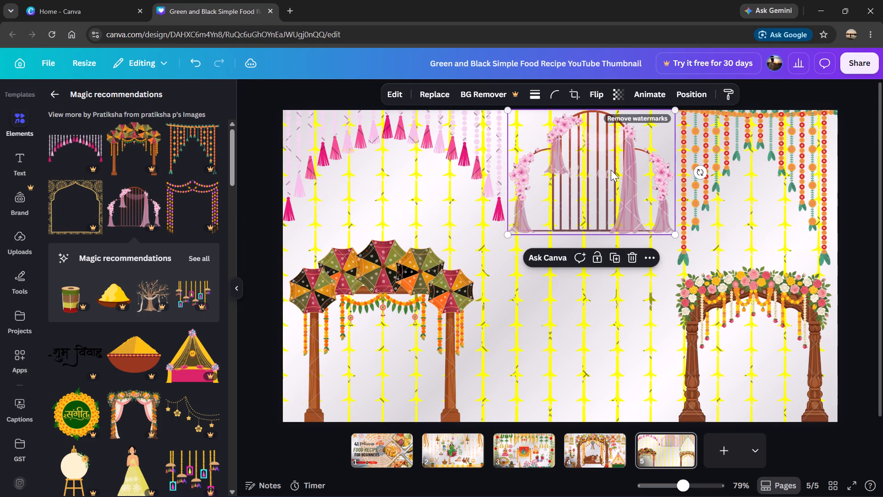
Add the gold string garland with hanging flowers and place it over the pink tassel garland at page 5's top left.
scroll(197, 305, "down", 2)
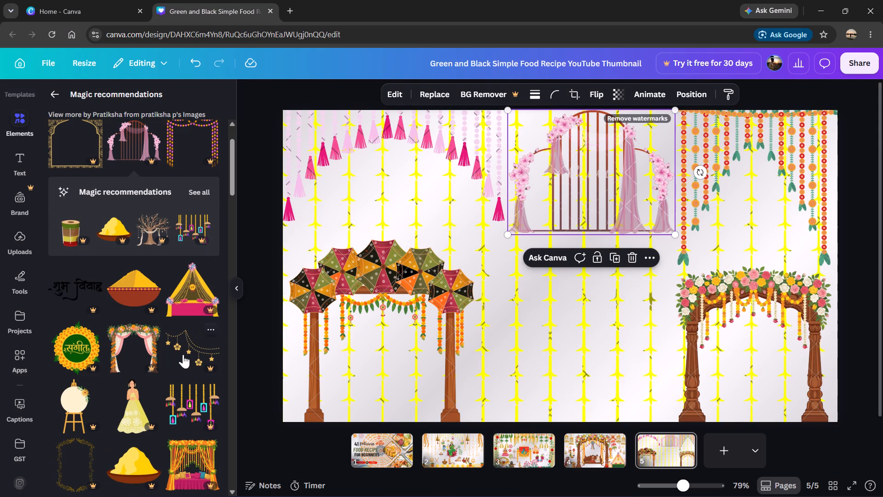
left_click(181, 359)
left_click_drag(562, 315, 415, 237)
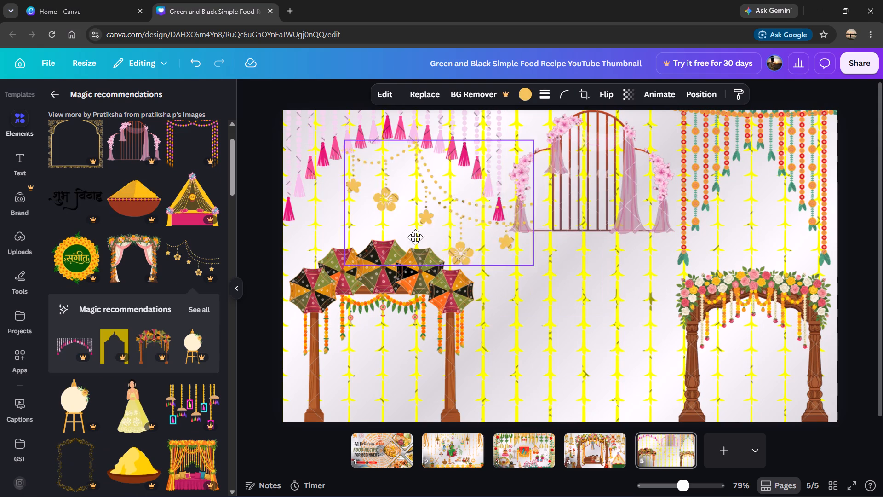
left_click_drag(415, 237, 387, 220)
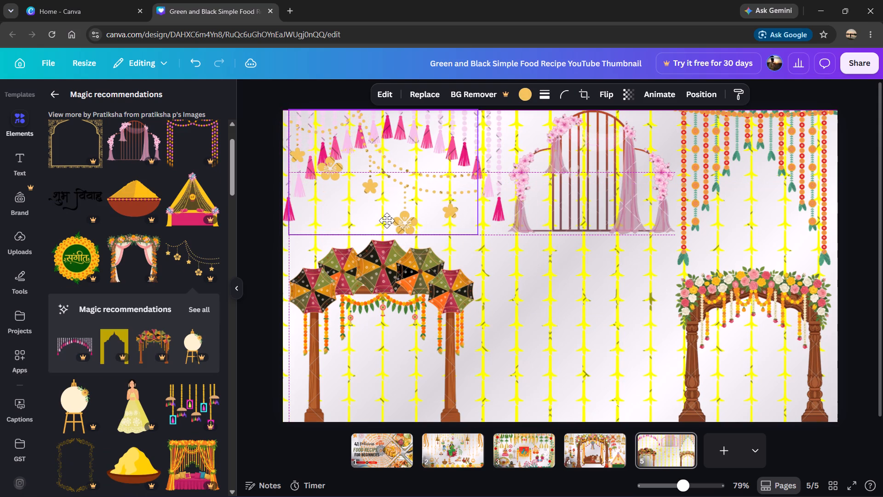
left_click_drag(387, 220, 386, 220)
Find the seated couple in yellow and orange outfits, add it to page 5, shrink it, and move it under the umbrella mandap.
left_click(230, 324)
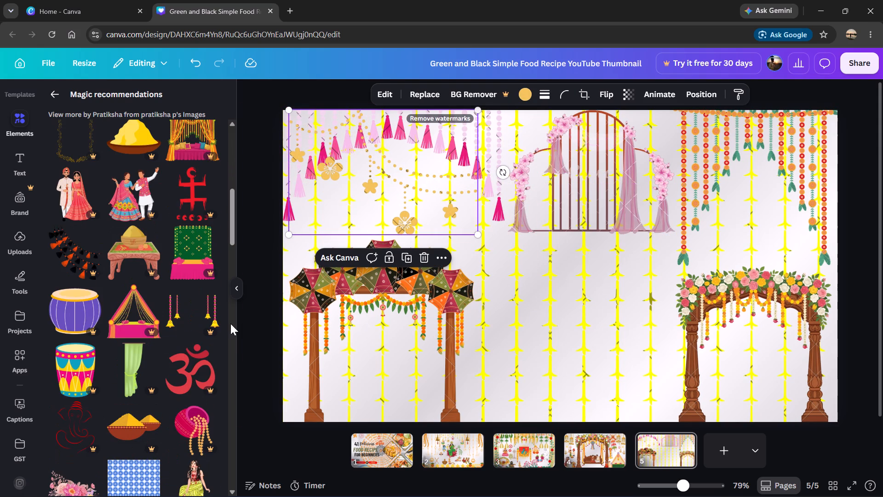
scroll(187, 376, "down", 2)
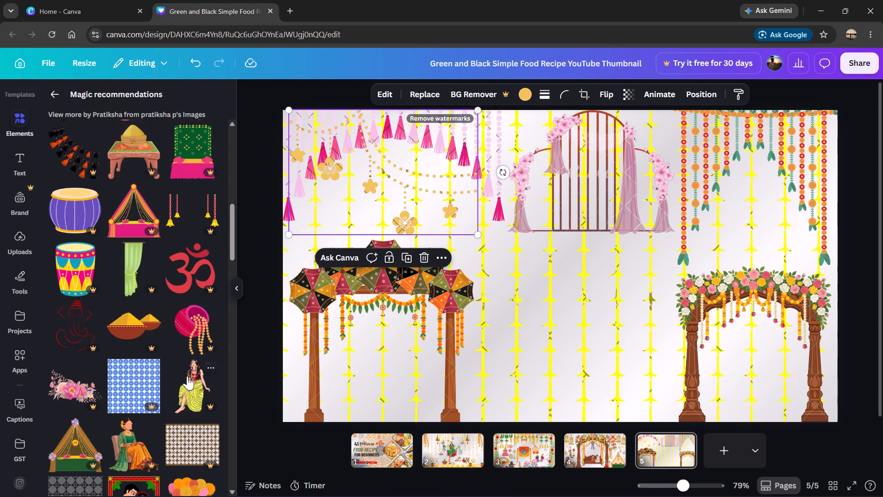
scroll(187, 376, "down", 4)
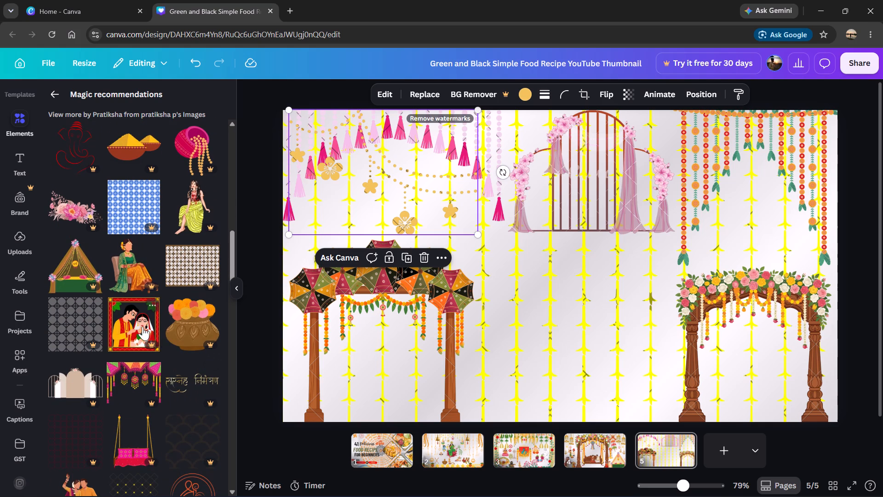
scroll(138, 329, "down", 2)
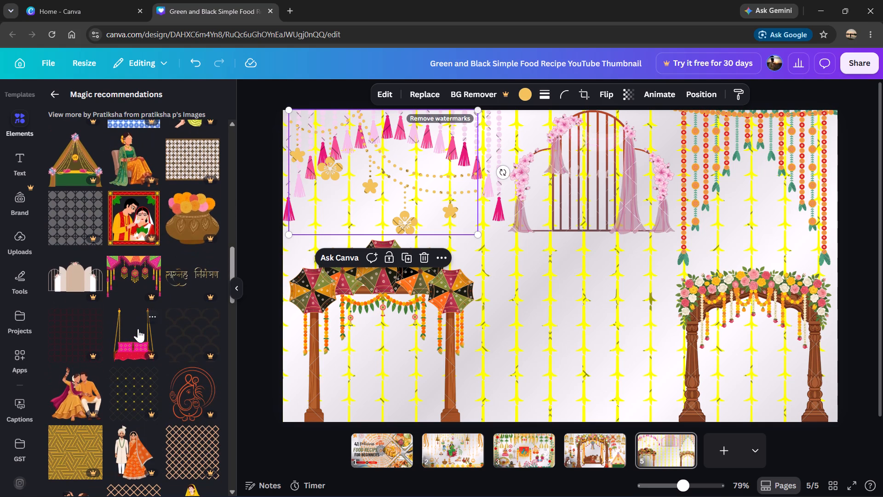
scroll(138, 329, "down", 1)
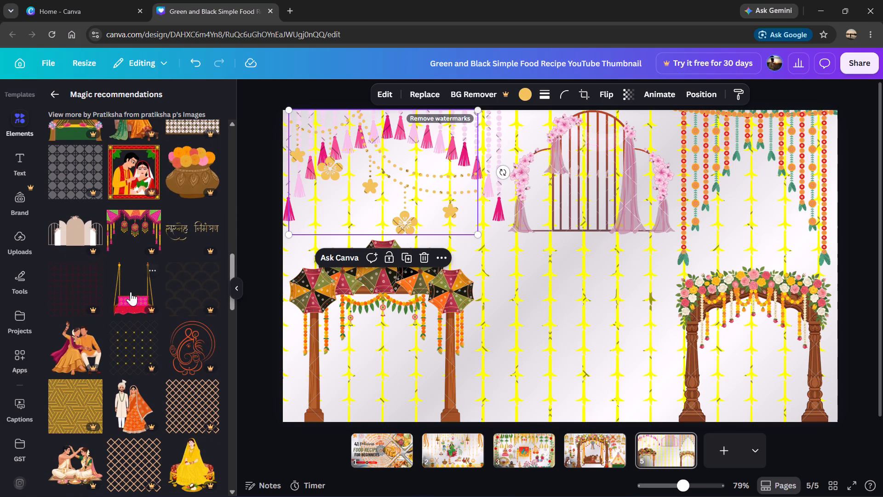
scroll(131, 292, "down", 1)
left_click(61, 306)
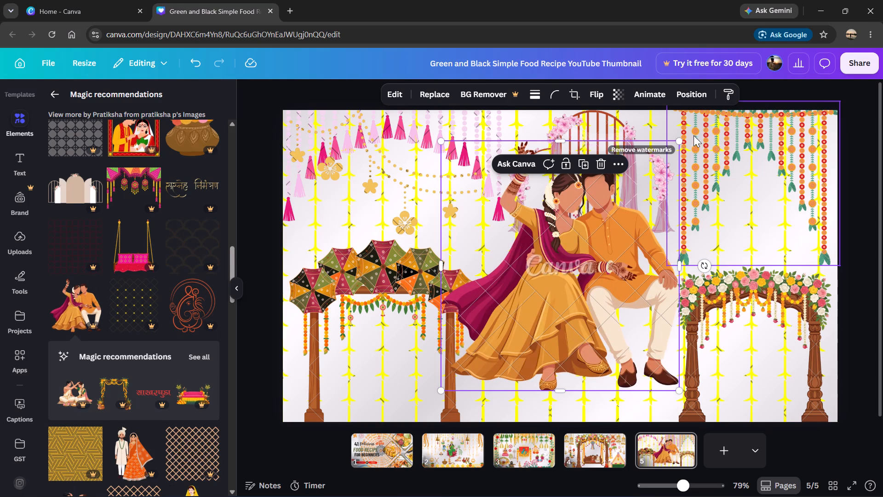
left_click_drag(681, 141, 579, 253)
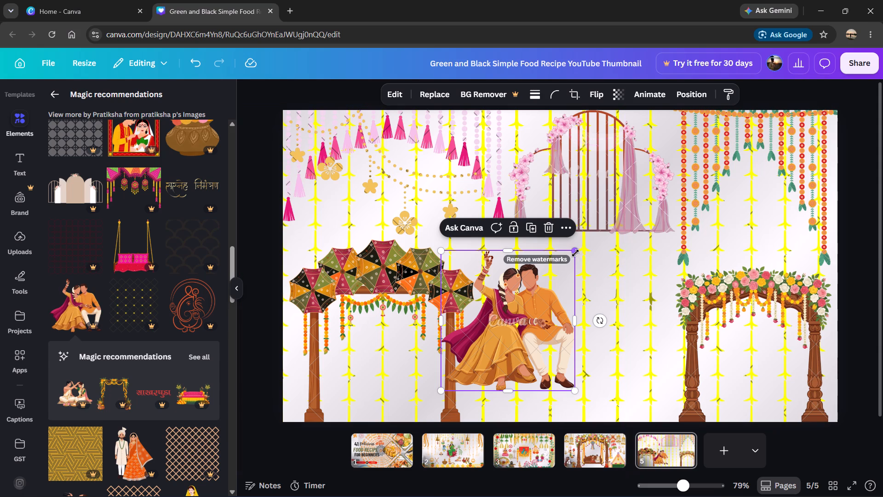
left_click_drag(575, 253, 556, 277)
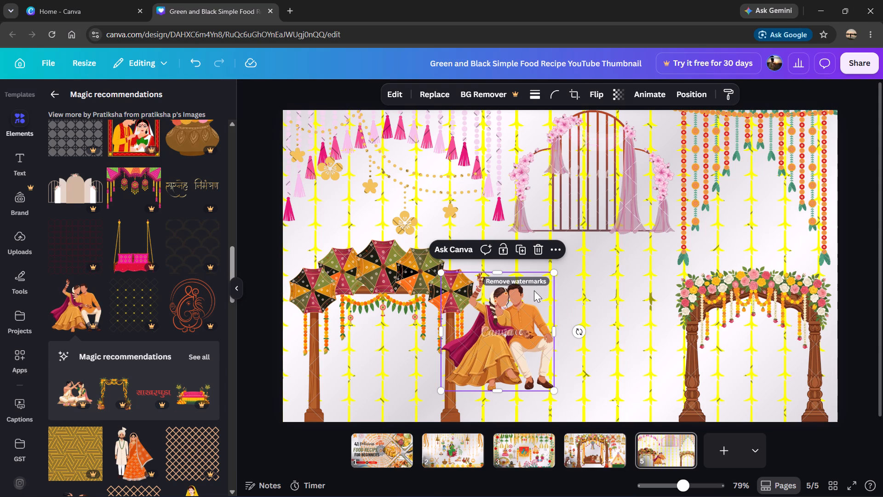
left_click_drag(516, 328, 391, 372)
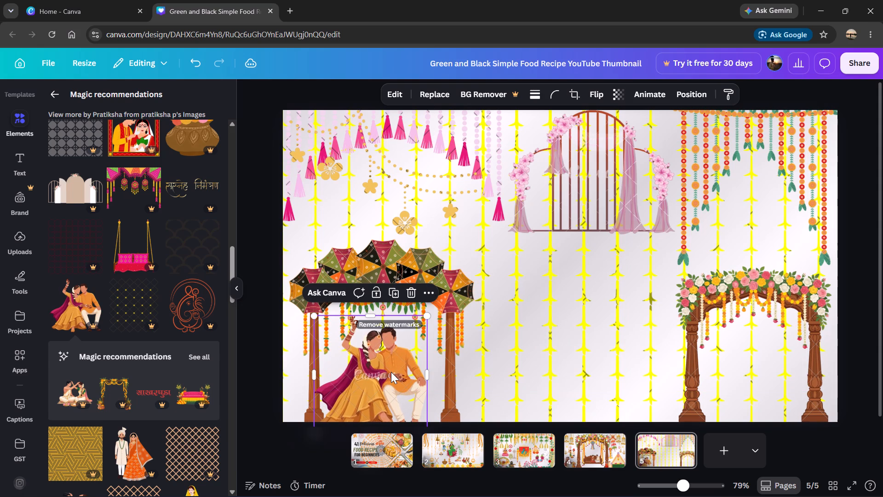
Shrink the seated couple in yellow and orange further and center it between the umbrella mandap's pillars at page 5's bottom edge.
left_click_drag(430, 308, 420, 326)
key("ctrl+z")
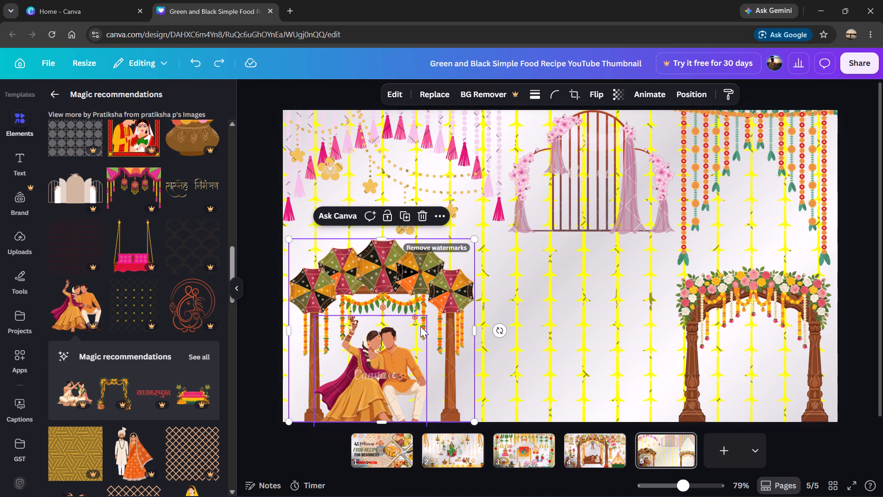
left_click(407, 332)
left_click_drag(426, 316, 413, 331)
left_click_drag(381, 375, 384, 375)
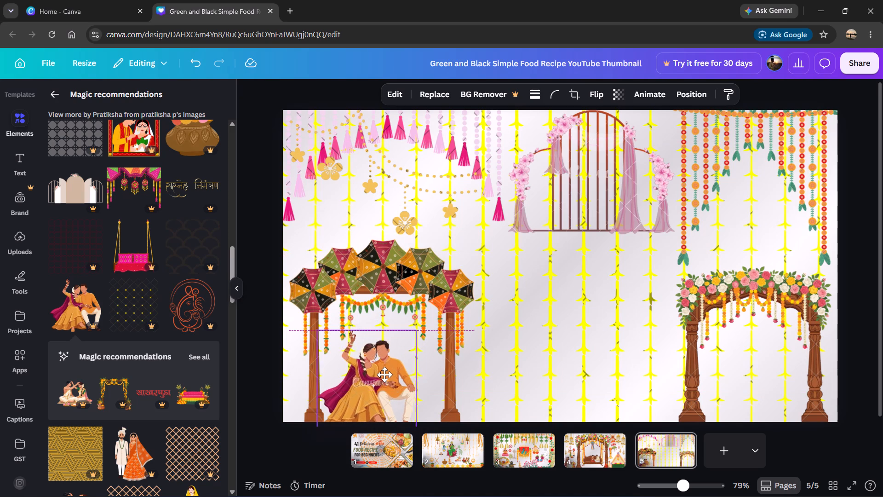
left_click_drag(384, 375, 399, 372)
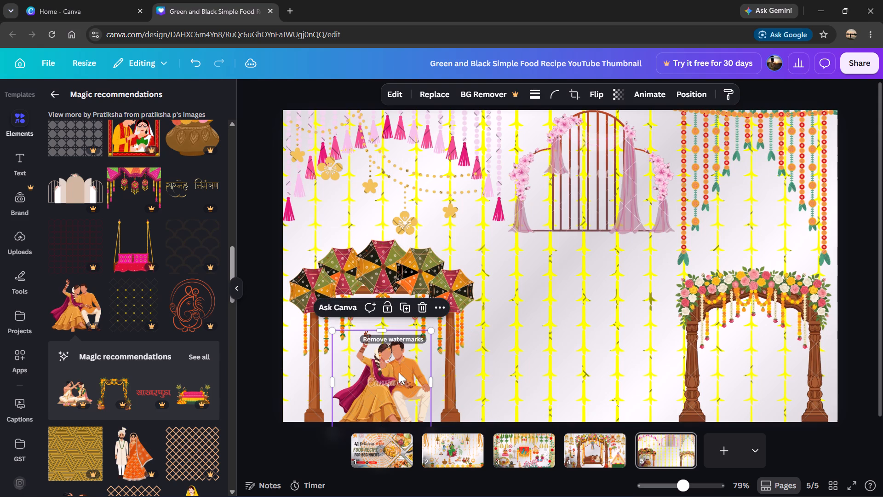
Add the standing groom in cream and bride in red lehenga to page 5, shrink it, and place it under the flowered wooden archway.
scroll(114, 281, "up", 5)
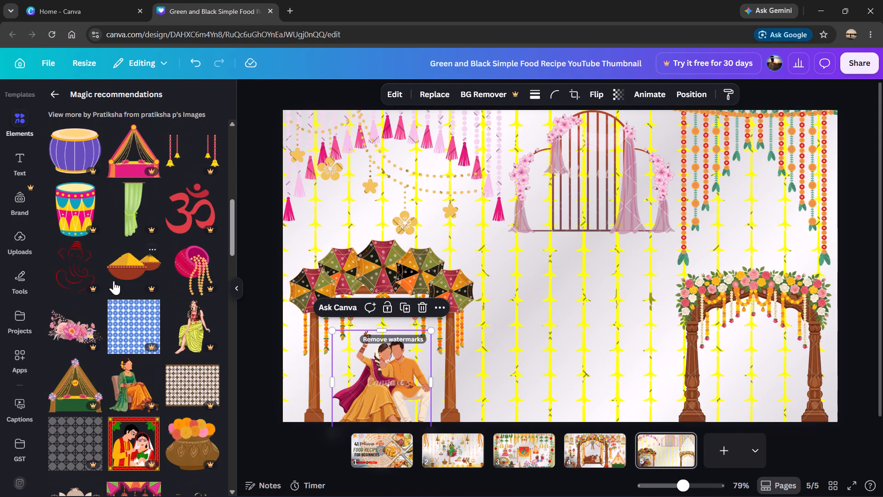
scroll(114, 281, "up", 4)
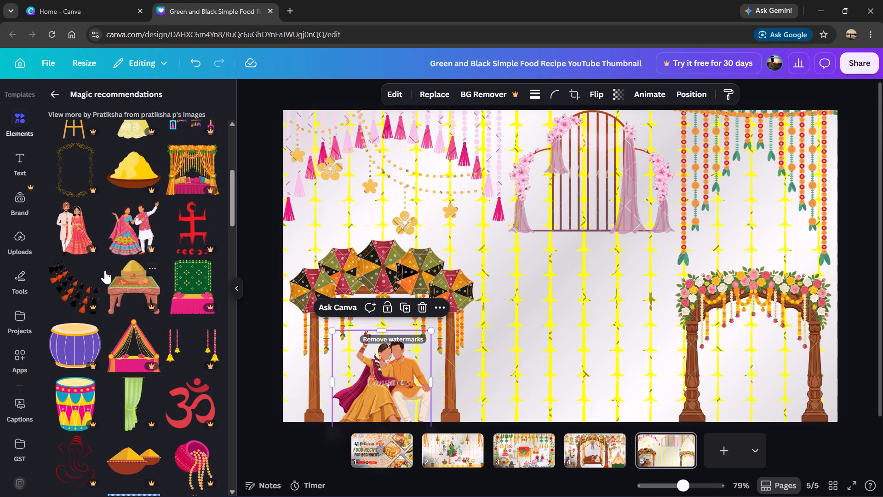
left_click(69, 237)
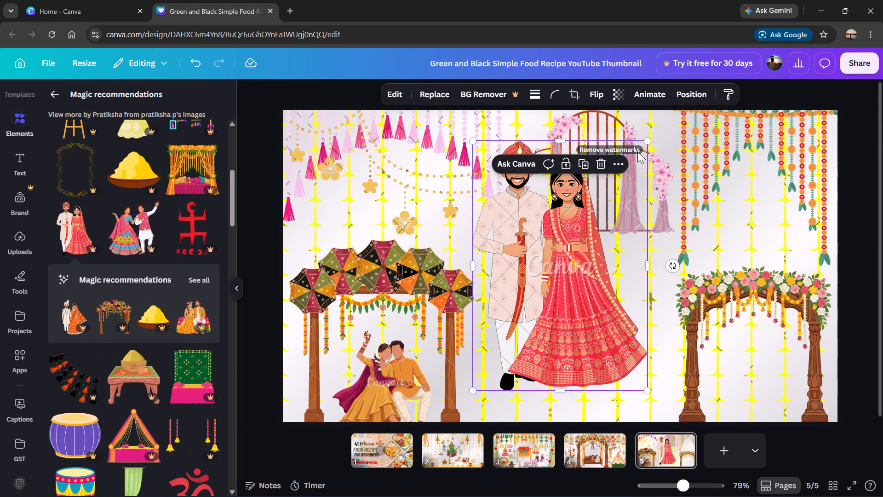
left_click_drag(647, 144, 576, 294)
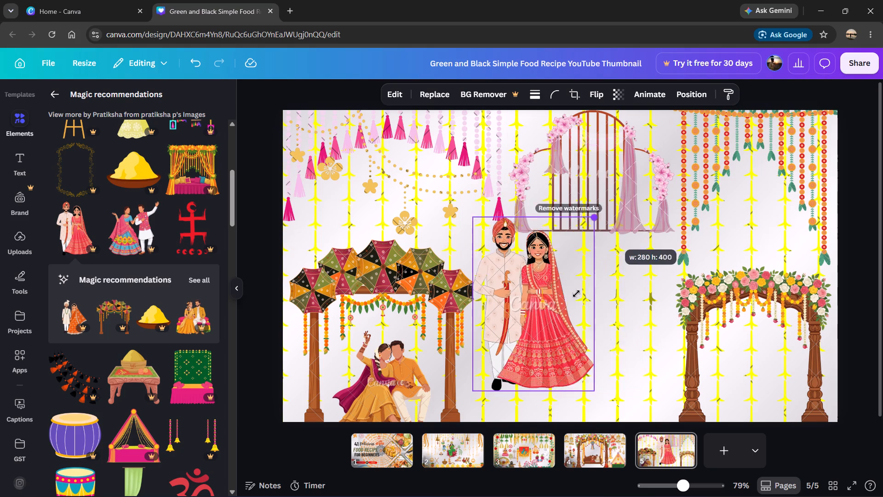
left_click_drag(576, 294, 566, 314)
left_click_drag(514, 358, 775, 390)
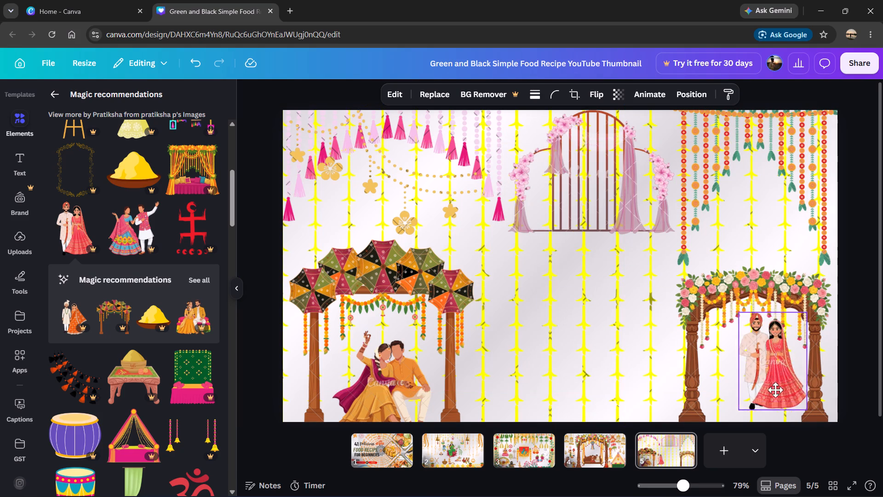
left_click_drag(775, 390, 765, 384)
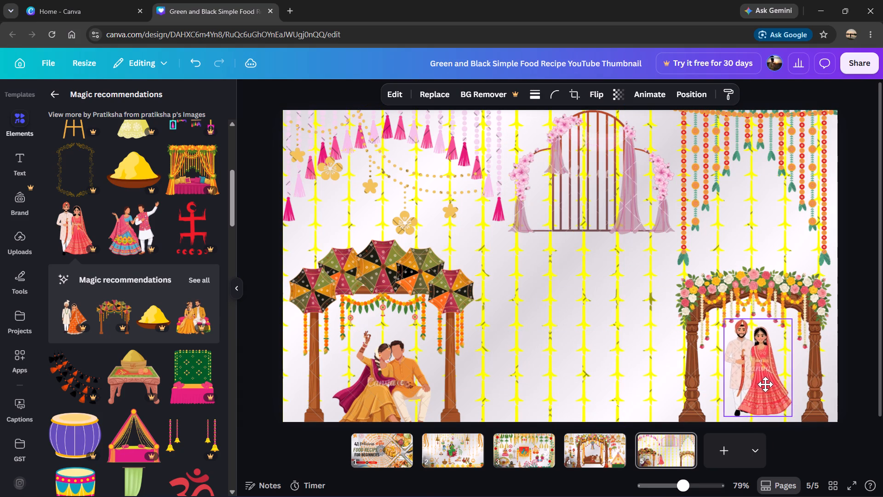
left_click_drag(765, 384, 763, 389)
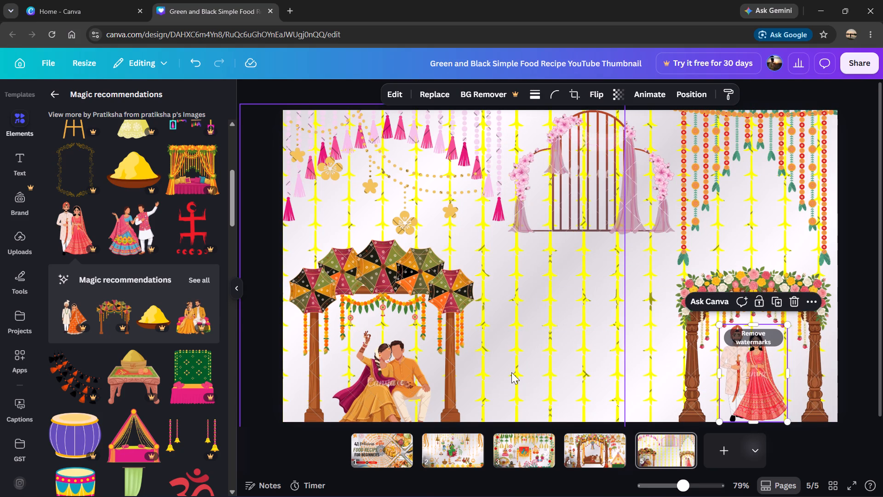
left_click(241, 385)
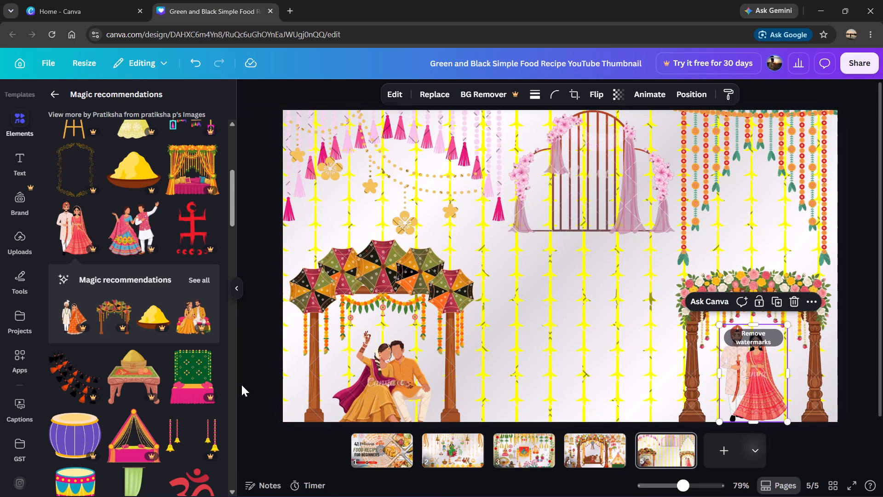
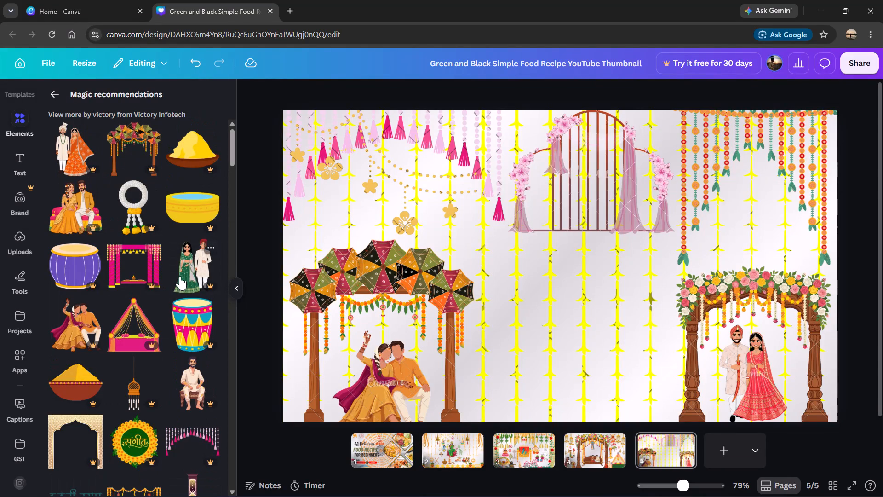
Replace the seated couple under the umbrella mandap with the couple on the pink sofa, shrunk to fit between the pillars.
left_click(376, 399)
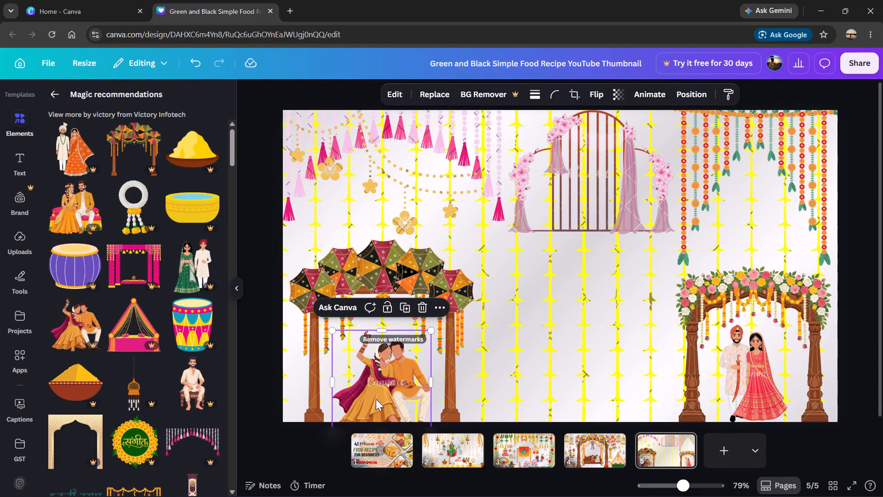
key("Delete")
left_click(67, 191)
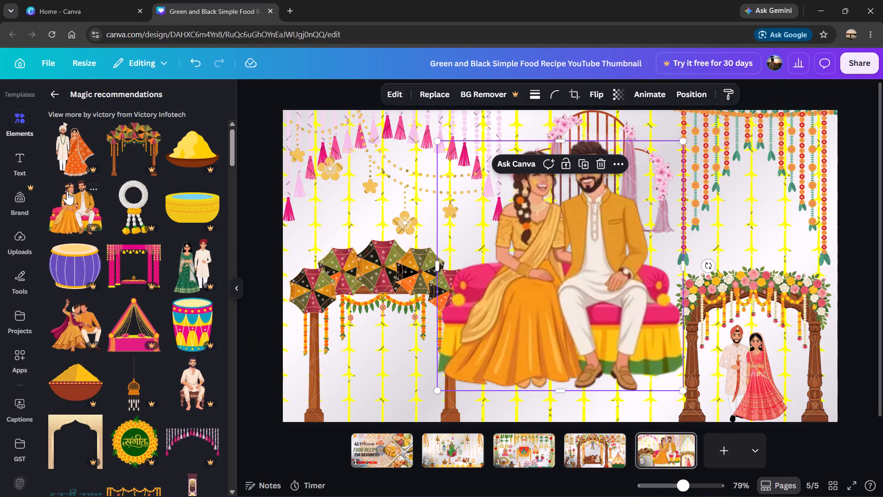
left_click_drag(682, 143, 630, 220)
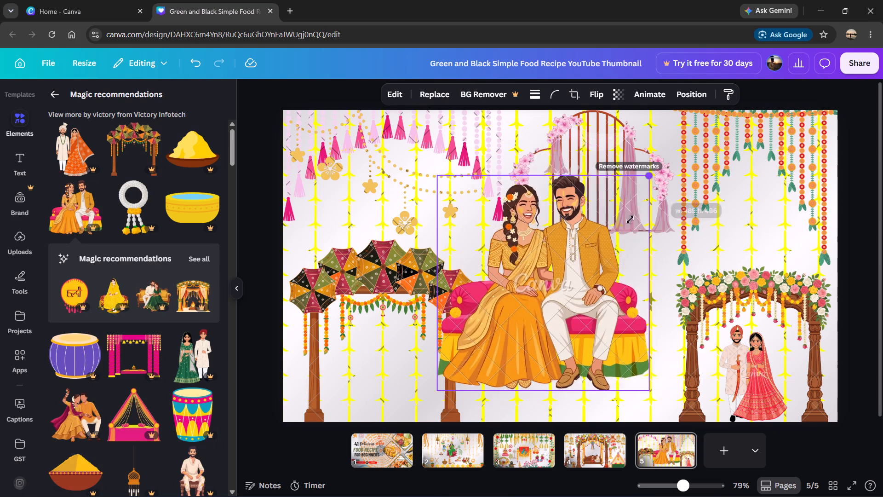
left_click_drag(630, 220, 558, 330)
left_click_drag(493, 369, 430, 389)
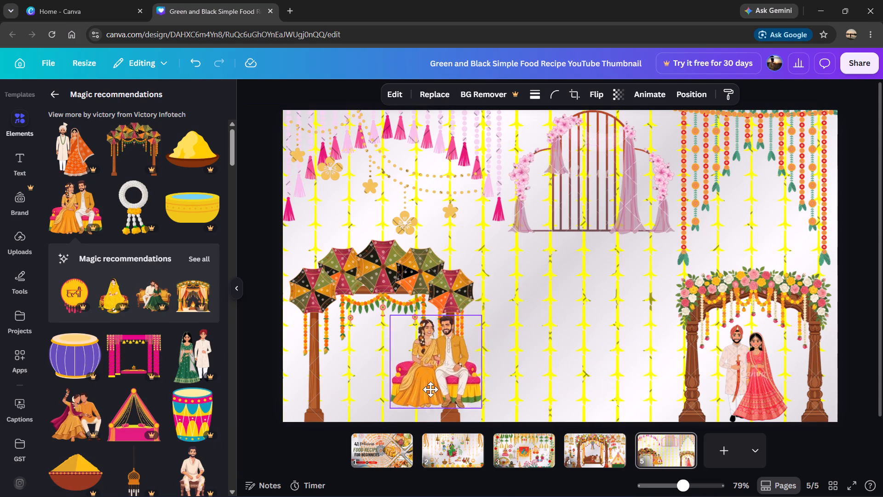
left_click_drag(430, 389, 392, 407)
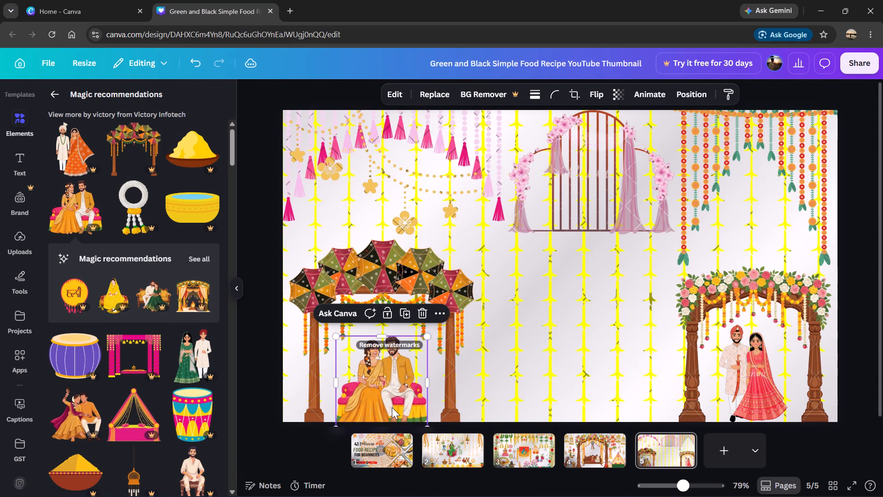
left_click(237, 391)
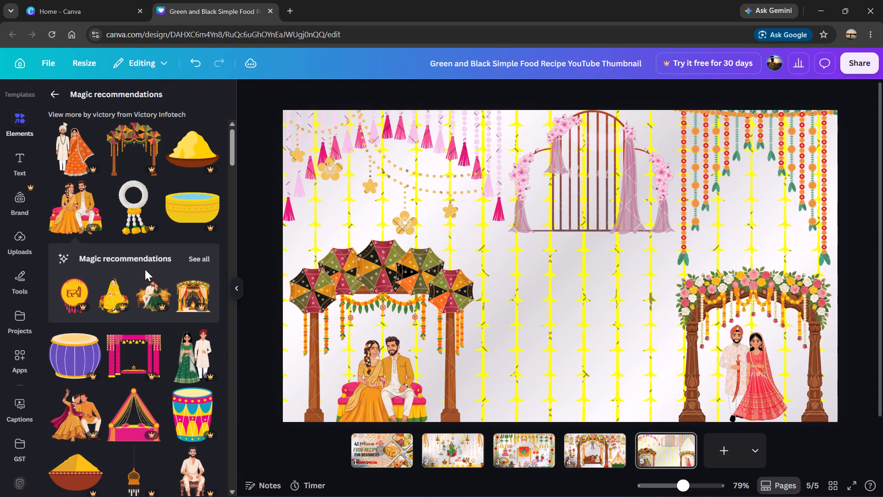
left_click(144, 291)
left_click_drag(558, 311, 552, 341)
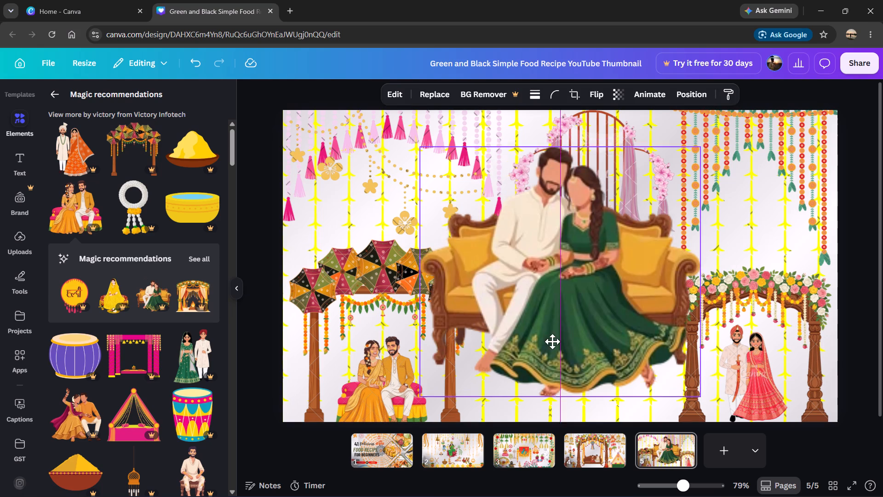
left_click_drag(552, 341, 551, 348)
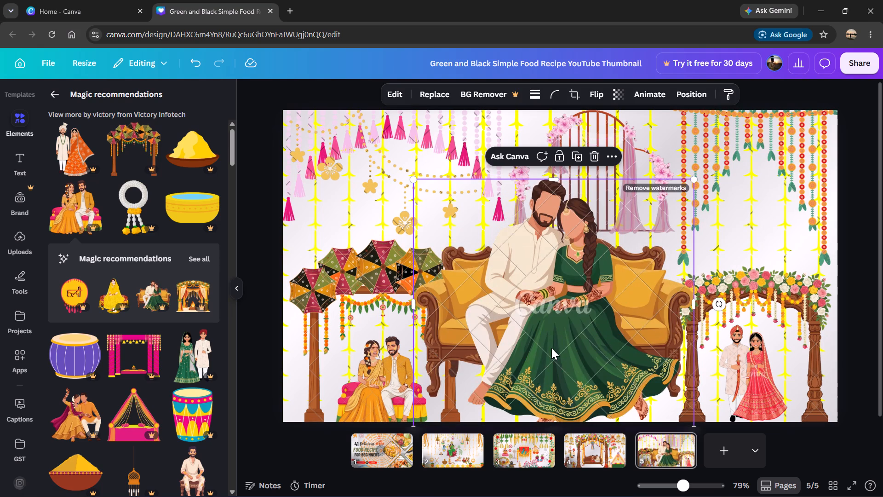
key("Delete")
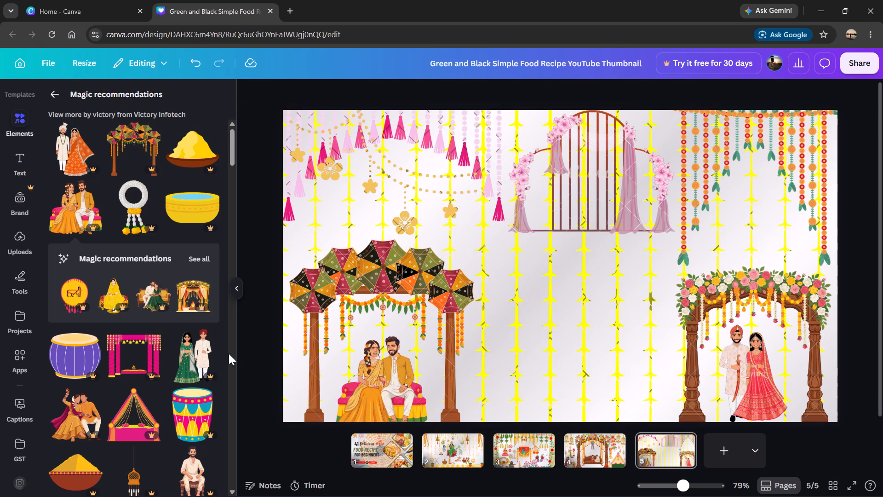
Add the pink draped mandap with bells, enlarge it, and set it on page 5's bottom edge between the umbrella mandap and flowered archway.
left_click(130, 344)
left_click_drag(599, 250, 598, 300)
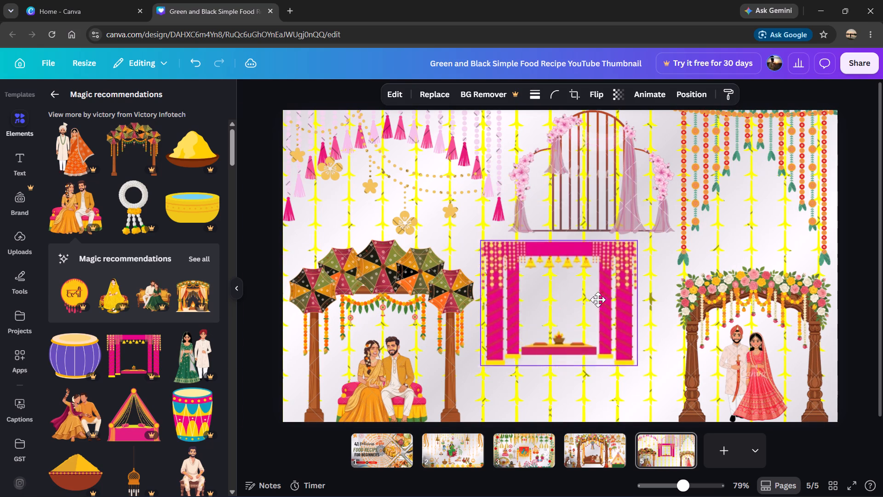
left_click_drag(598, 300, 599, 307)
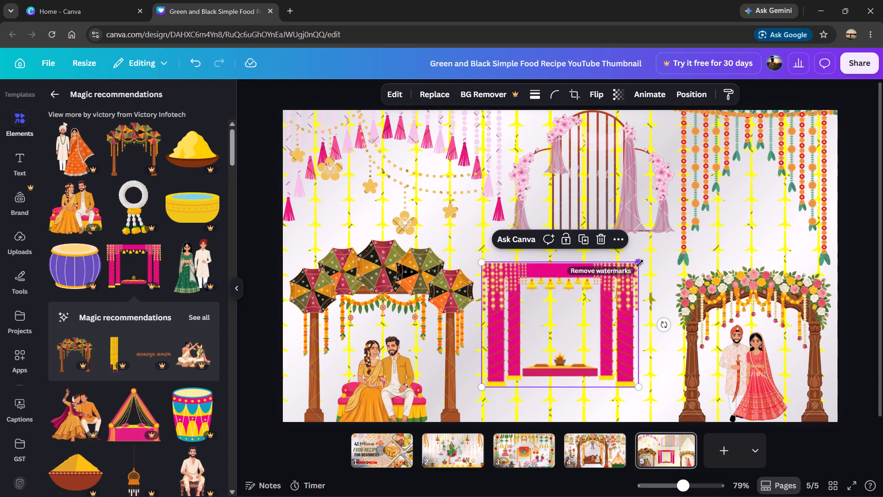
left_click_drag(640, 264, 683, 240)
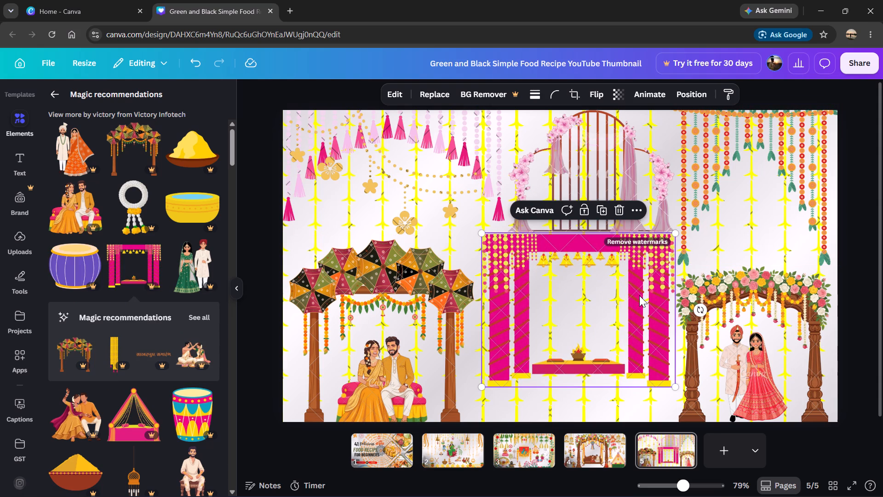
left_click_drag(634, 339, 632, 376)
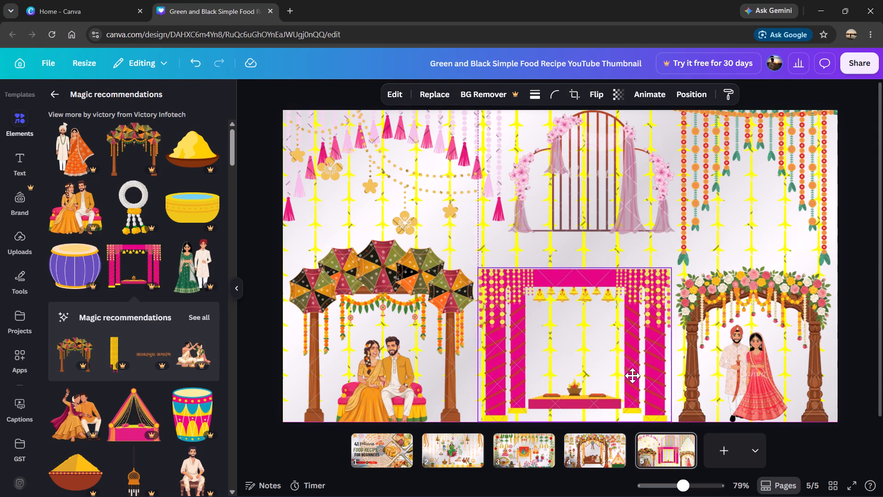
left_click_drag(632, 376, 634, 383)
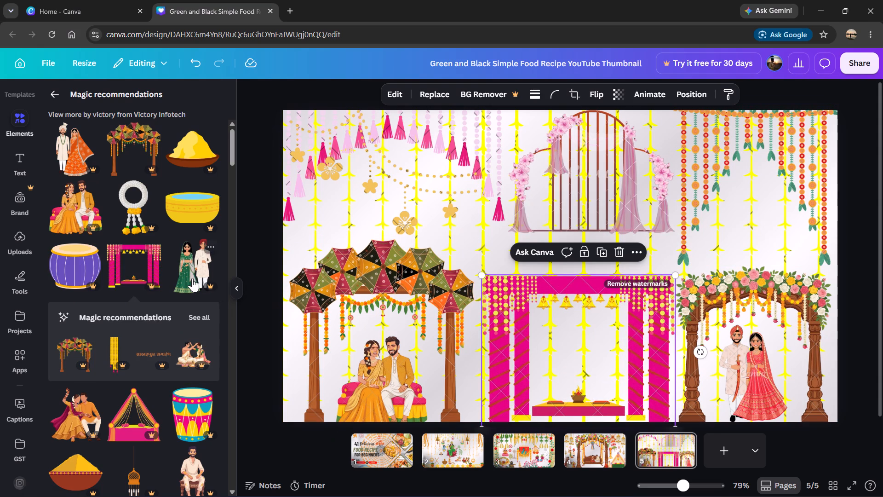
Add the standing bride in green lehenga and groom in cream, shrink them, and place them inside the pink mandap beside the fire pit.
left_click(192, 268)
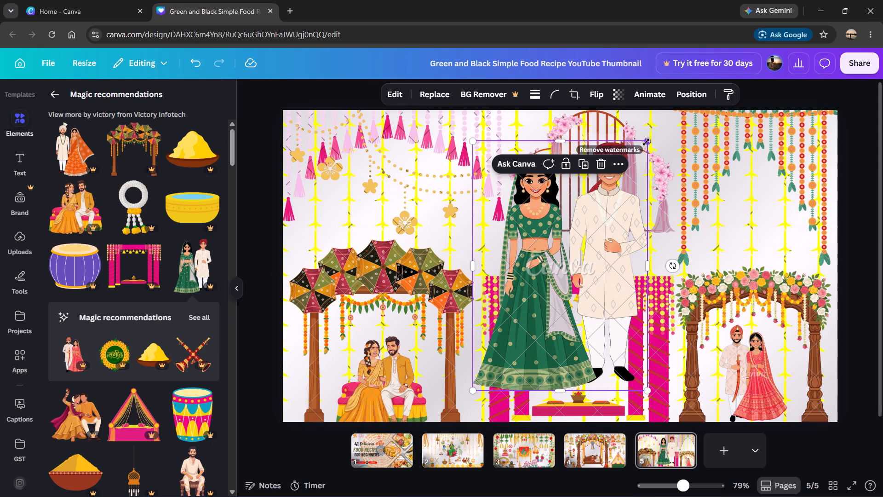
left_click_drag(646, 142, 611, 259)
left_click_drag(566, 312, 587, 307)
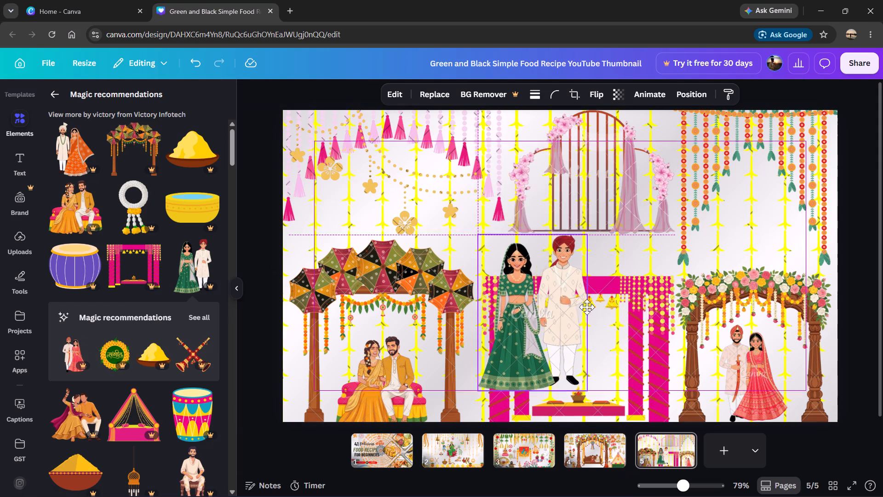
left_click_drag(587, 307, 601, 309)
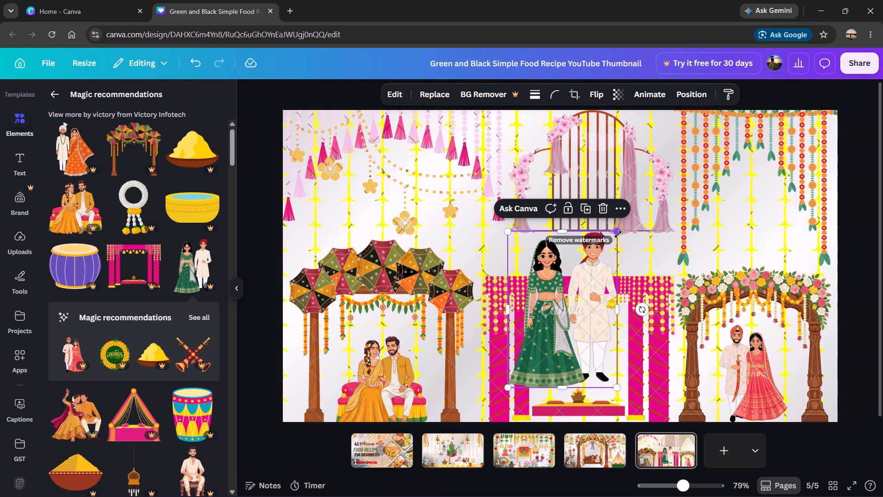
left_click_drag(618, 234, 585, 333)
left_click_drag(533, 356, 579, 356)
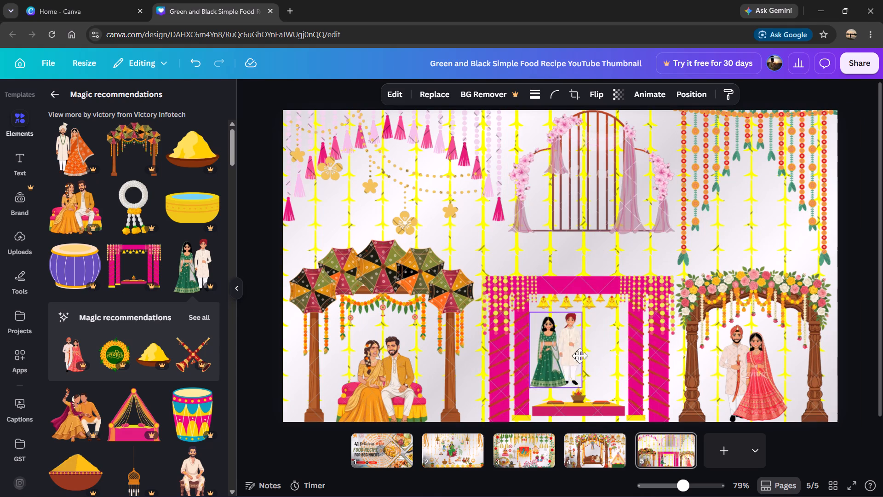
left_click_drag(579, 356, 607, 370)
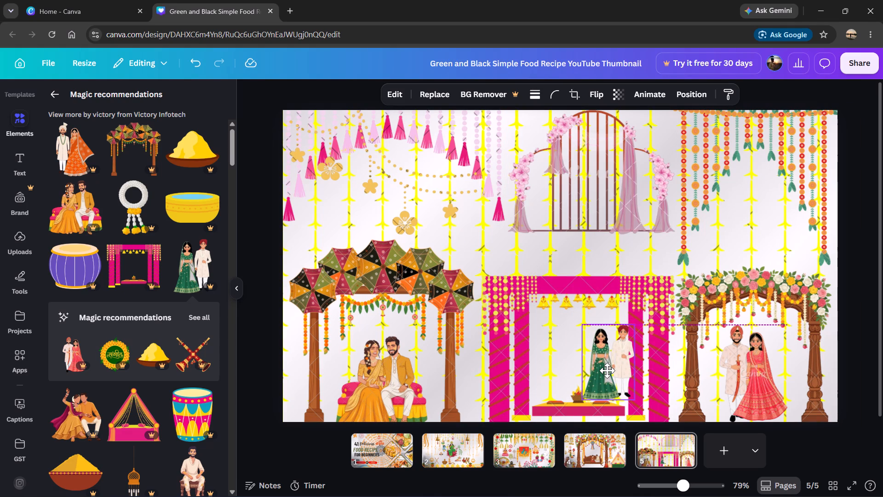
left_click_drag(607, 370, 604, 395)
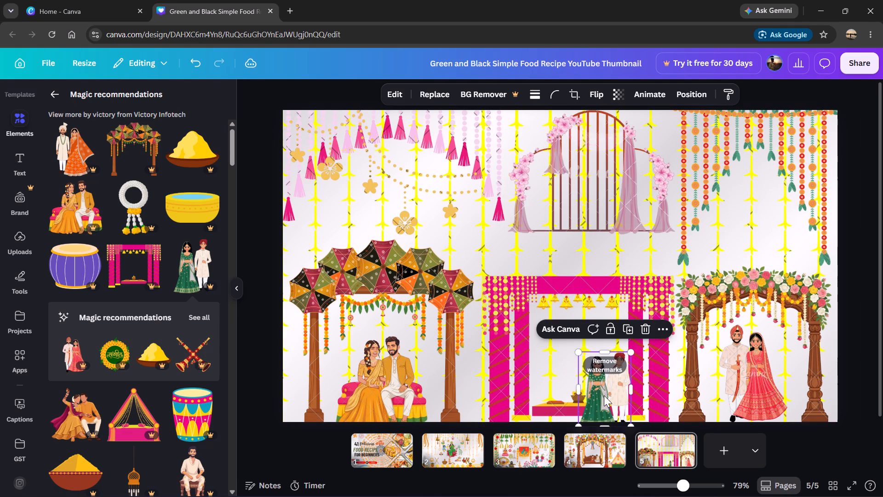
Find the red and blush rose corner spray among the couple's related recommendations, add it, shrink it, and fit it on the pink mandap's top-right corner.
left_click(194, 321)
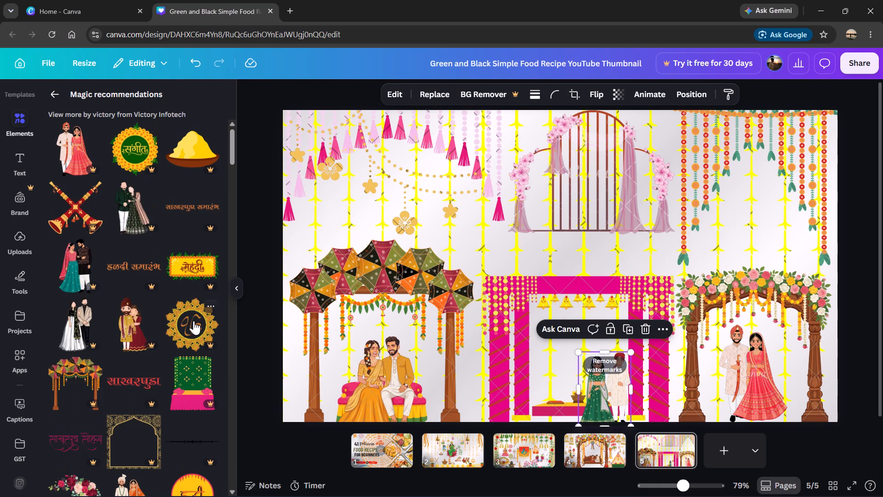
scroll(194, 321, "down", 2)
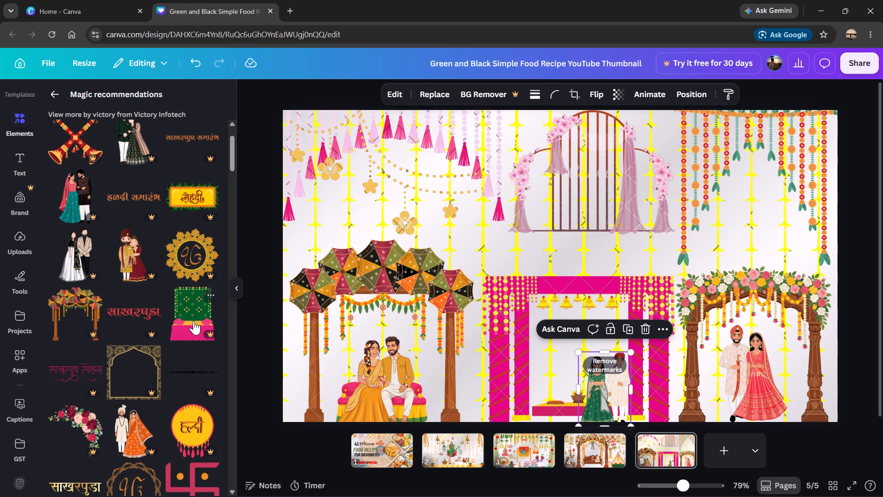
scroll(194, 321, "down", 2)
left_click(68, 343)
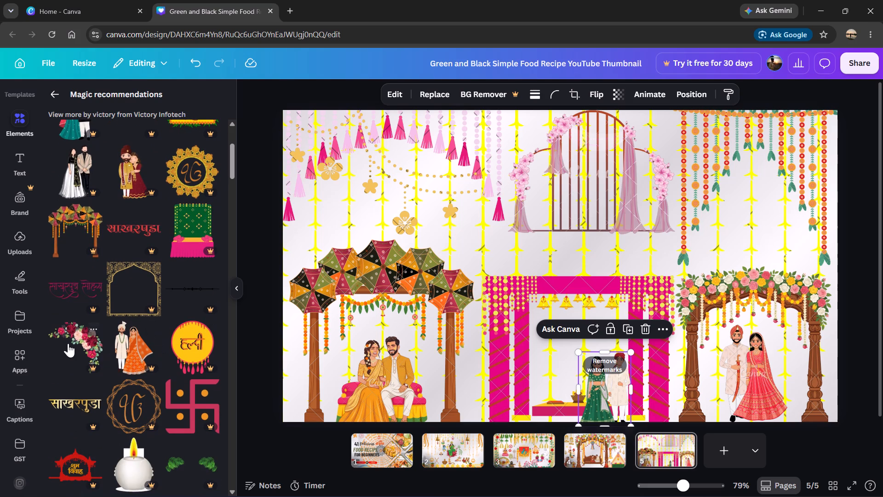
left_click_drag(607, 253, 672, 304)
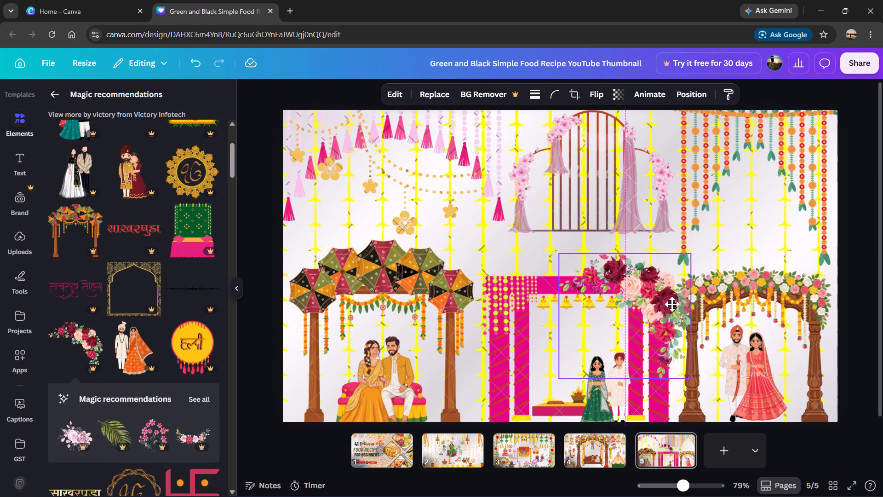
left_click_drag(672, 304, 657, 297)
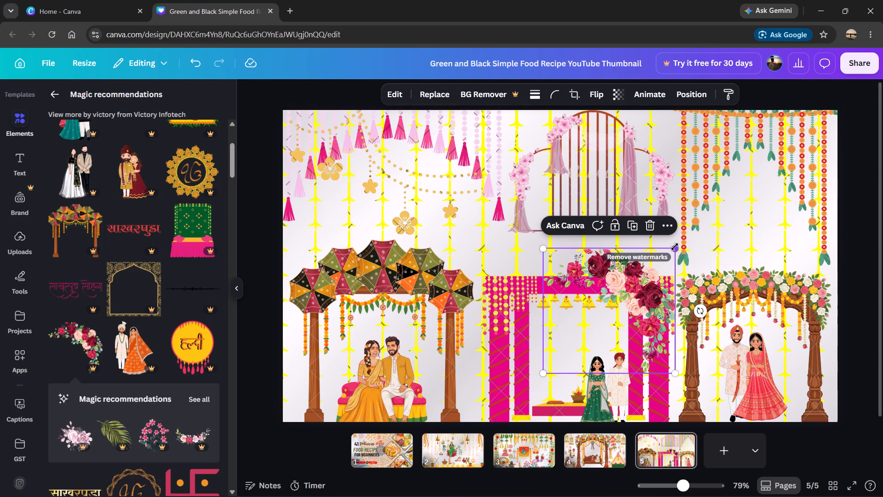
left_click_drag(675, 247, 667, 284)
left_click_drag(623, 301, 648, 304)
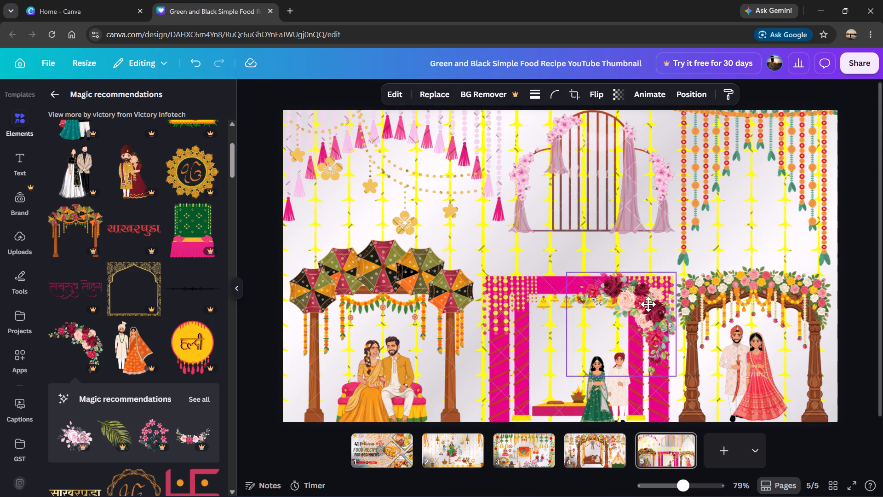
left_click_drag(648, 304, 643, 284)
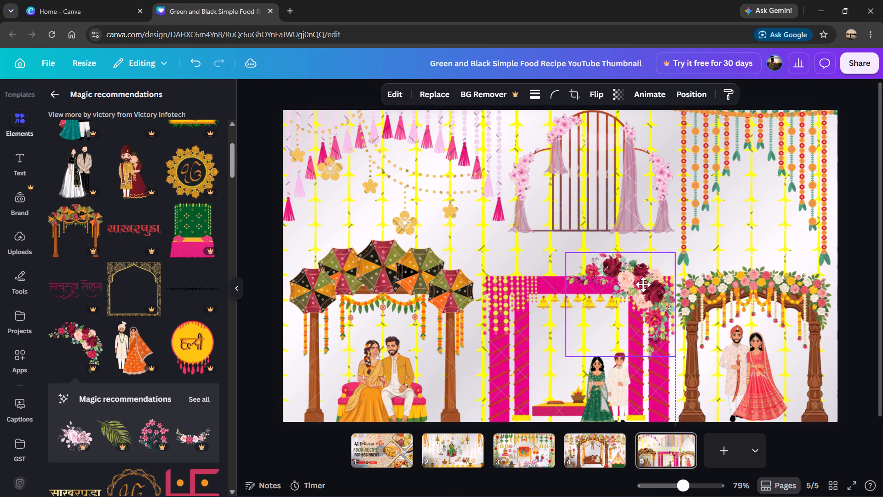
left_click_drag(643, 284, 643, 292)
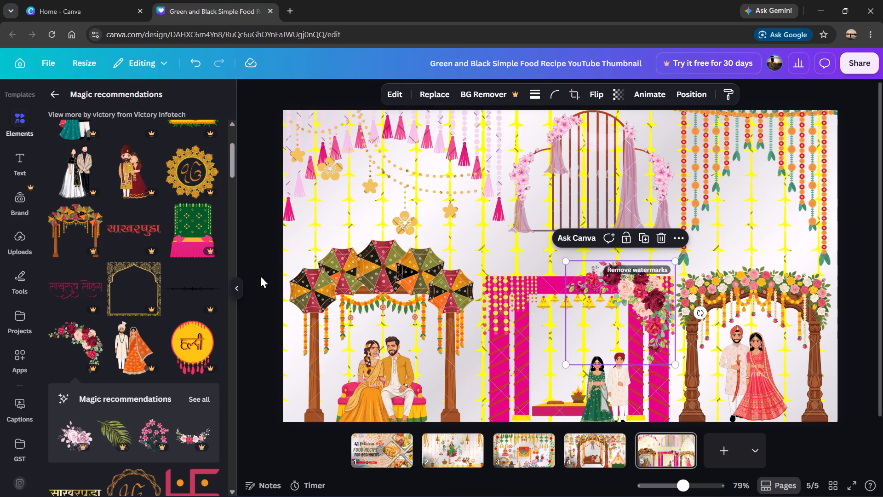
Find the pink rose border among the rose spray's related recommendations, add it, shrink it, and place it across the pink mandap's top beam.
scroll(146, 339, "down", 2)
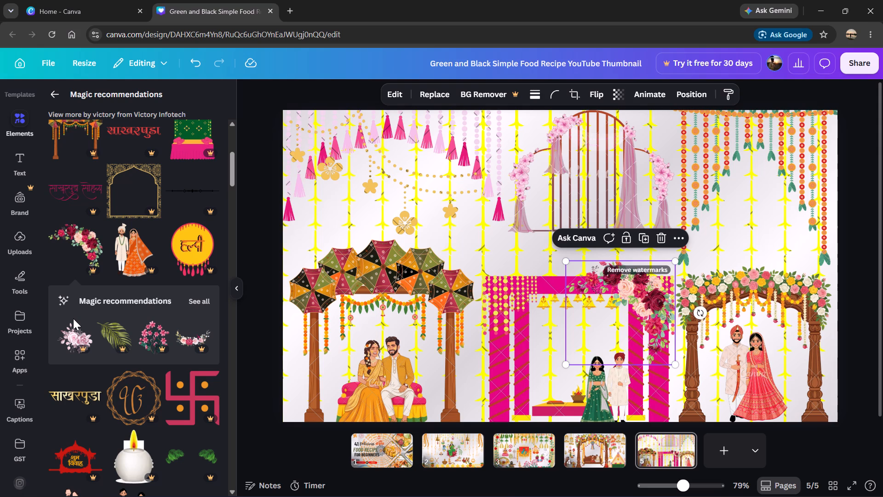
left_click(188, 299)
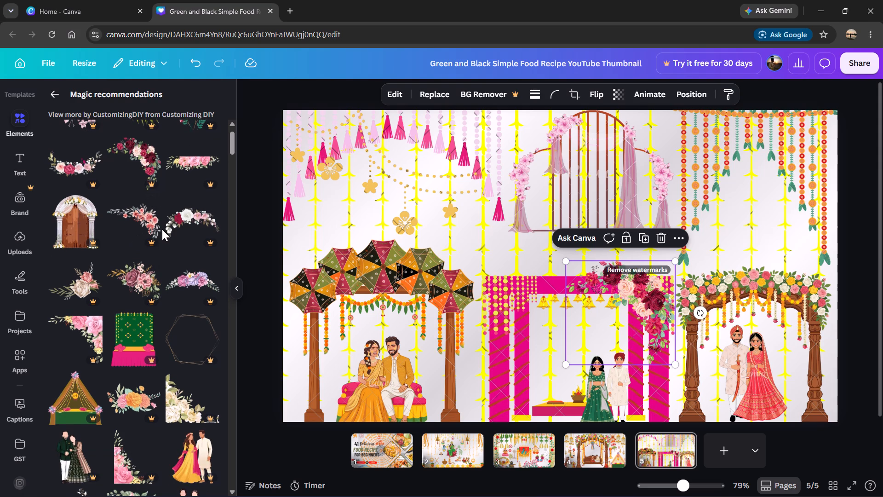
scroll(162, 229, "up", 1)
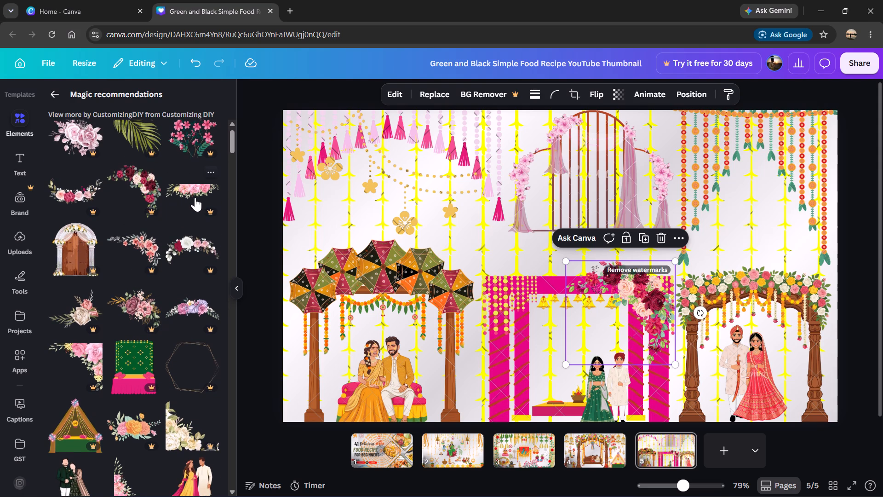
left_click(195, 197)
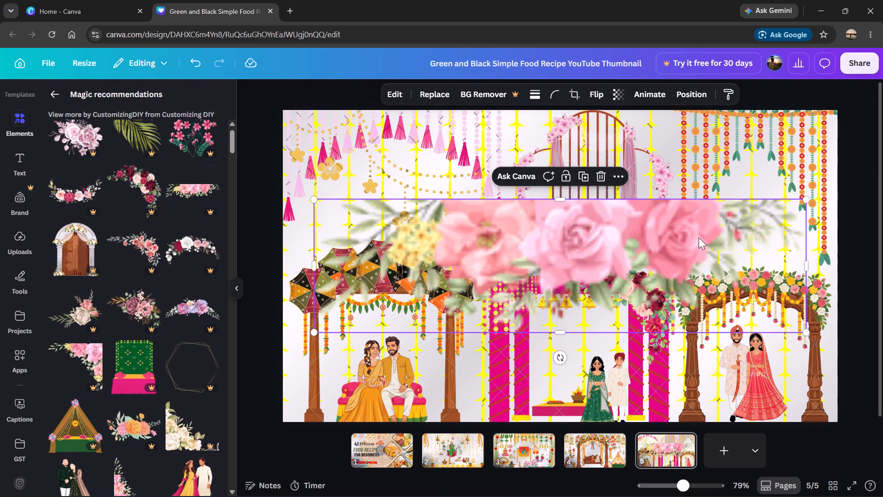
left_click_drag(805, 202, 715, 247)
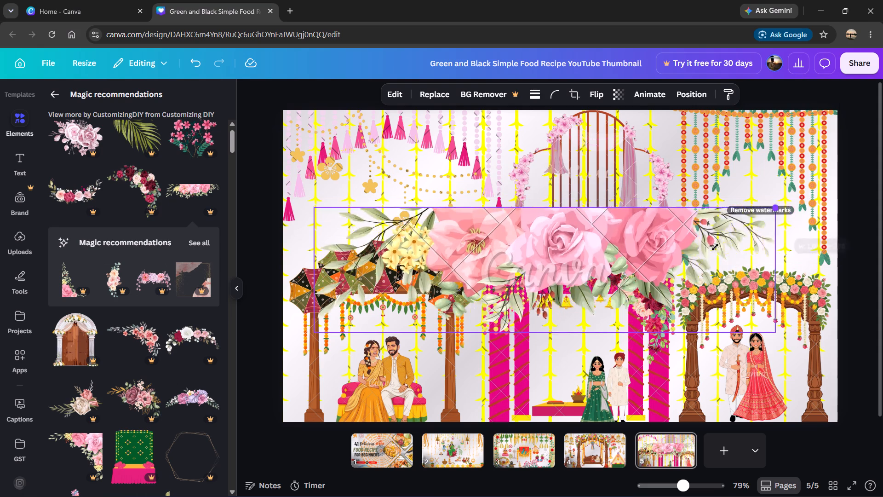
left_click_drag(715, 247, 478, 304)
left_click_drag(405, 310, 480, 312)
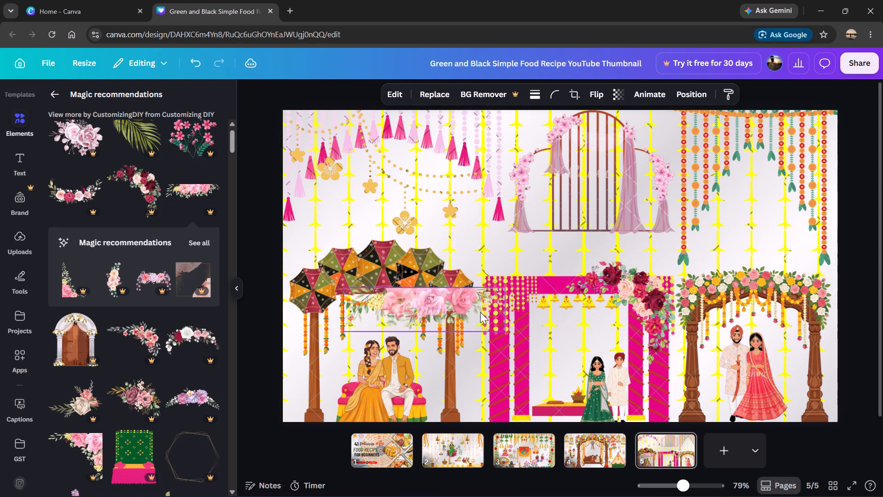
left_click_drag(480, 312, 594, 296)
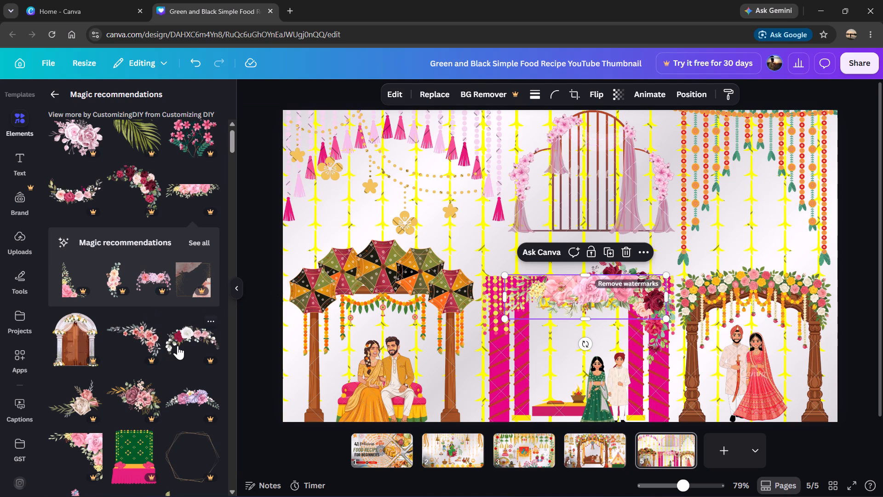
Find the orange tasselled umbrella among the rose border's related recommendations, add it, shrink it, and stand it inside the pink mandap beside the couple.
scroll(178, 346, "up", 1)
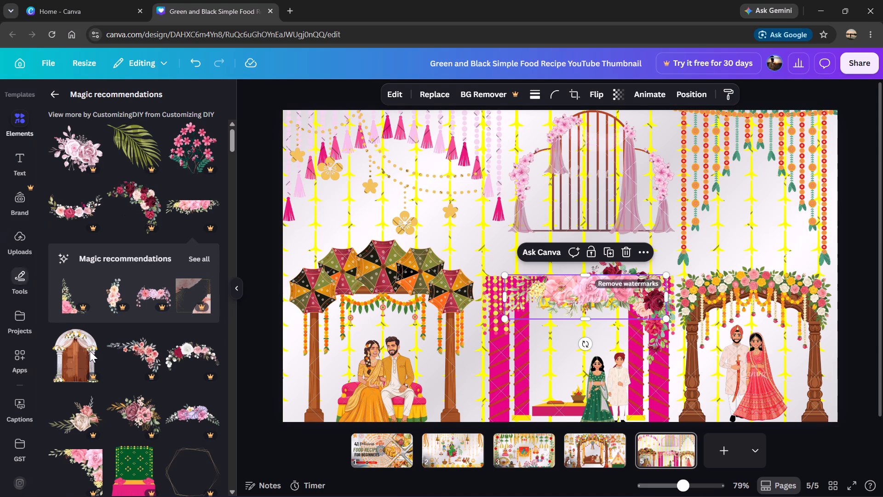
scroll(112, 402, "down", 5)
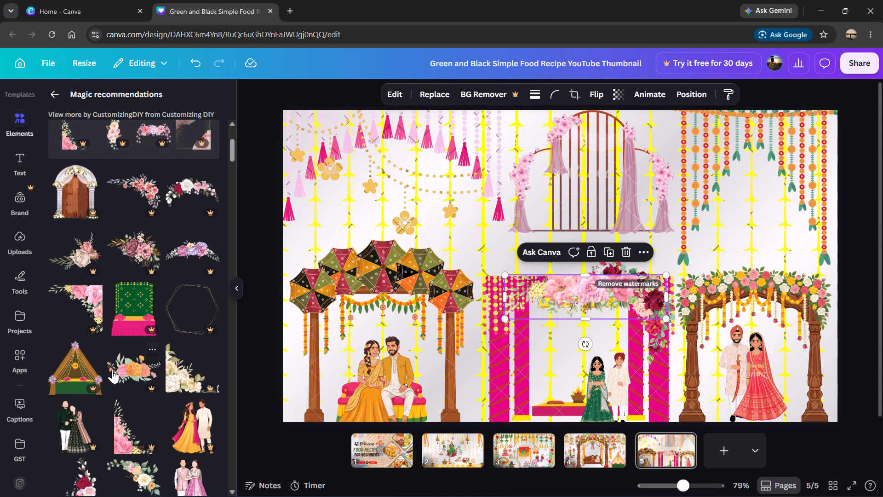
scroll(112, 370, "down", 5)
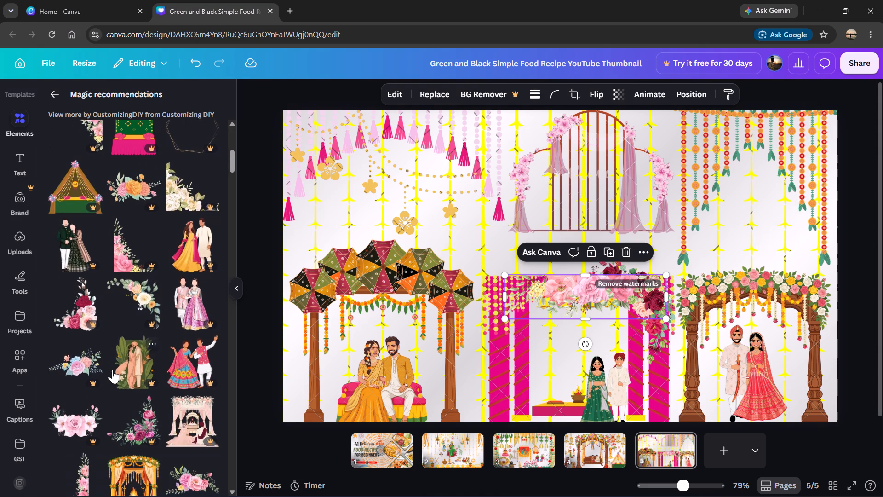
scroll(112, 370, "down", 3)
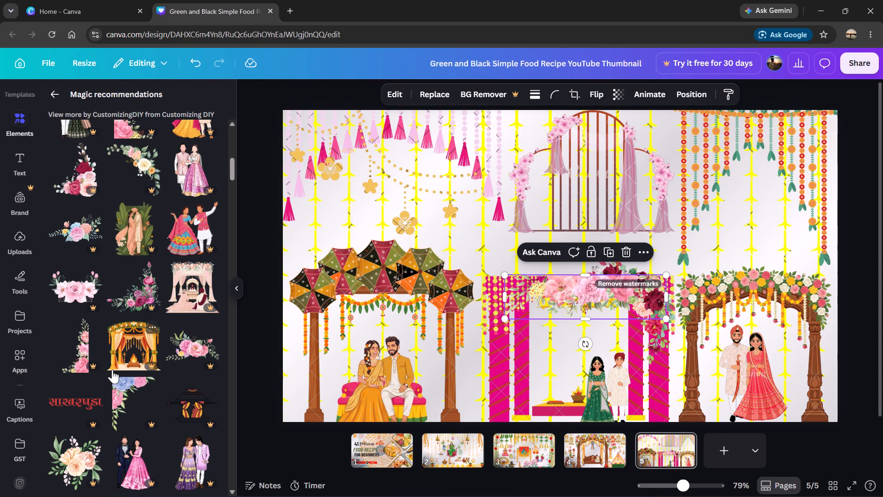
scroll(112, 370, "down", 3)
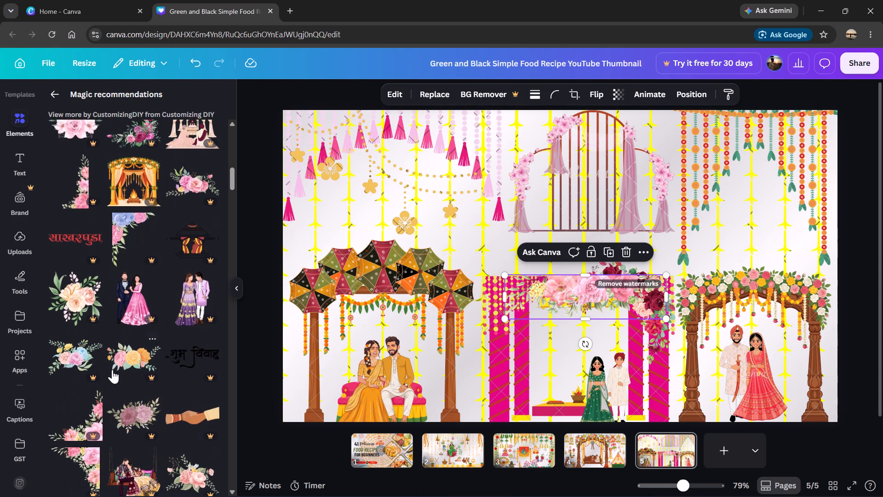
scroll(112, 370, "down", 2)
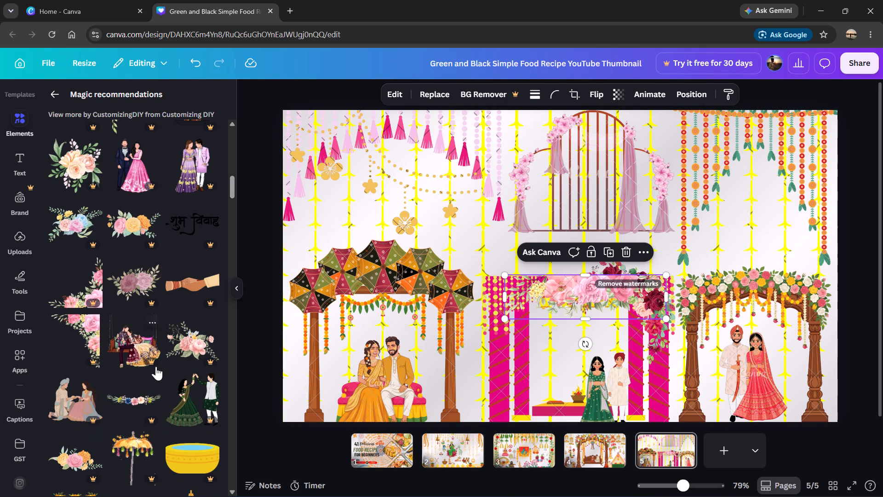
scroll(156, 366, "down", 2)
left_click(126, 393)
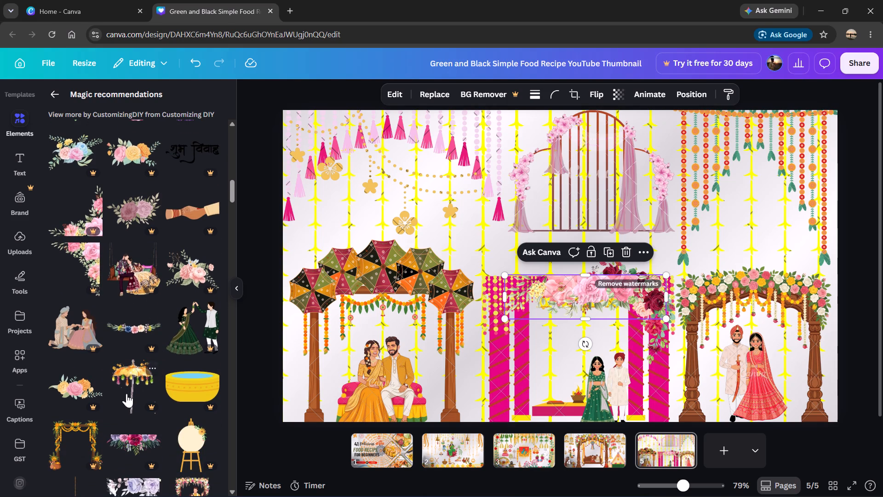
left_click(656, 149)
left_click_drag(660, 144, 601, 243)
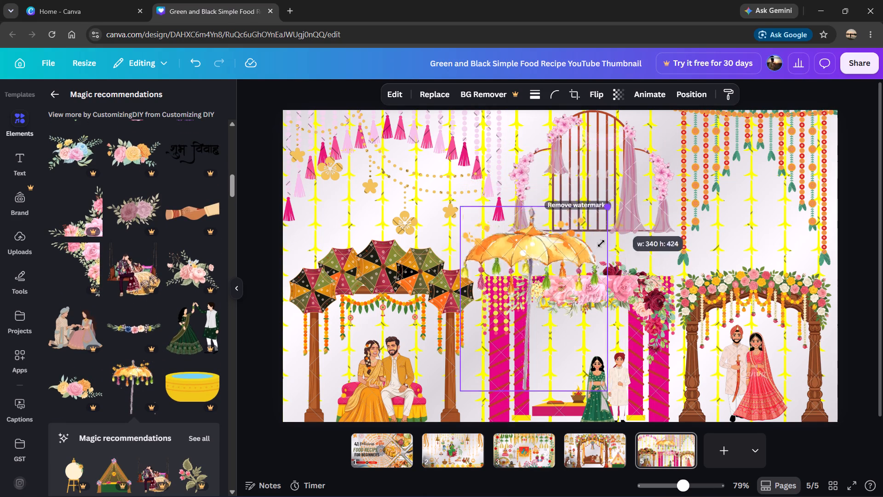
left_click_drag(601, 243, 571, 273)
left_click_drag(523, 345, 588, 364)
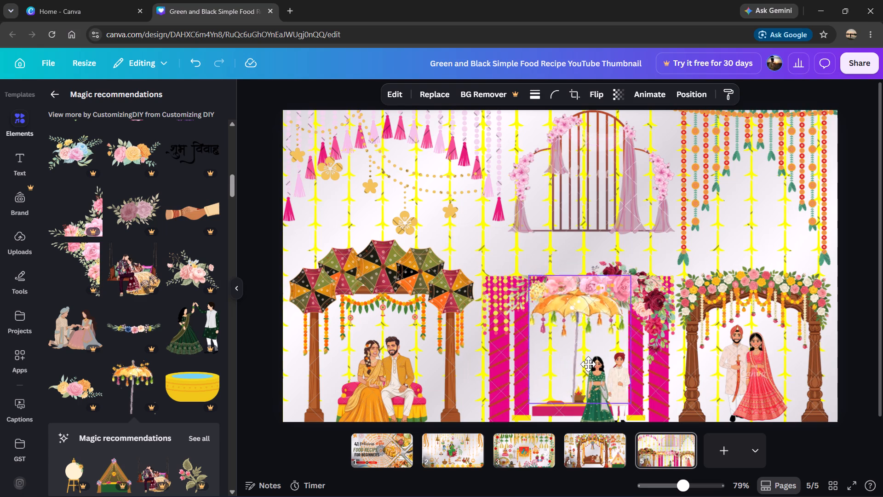
left_click_drag(588, 364, 588, 373)
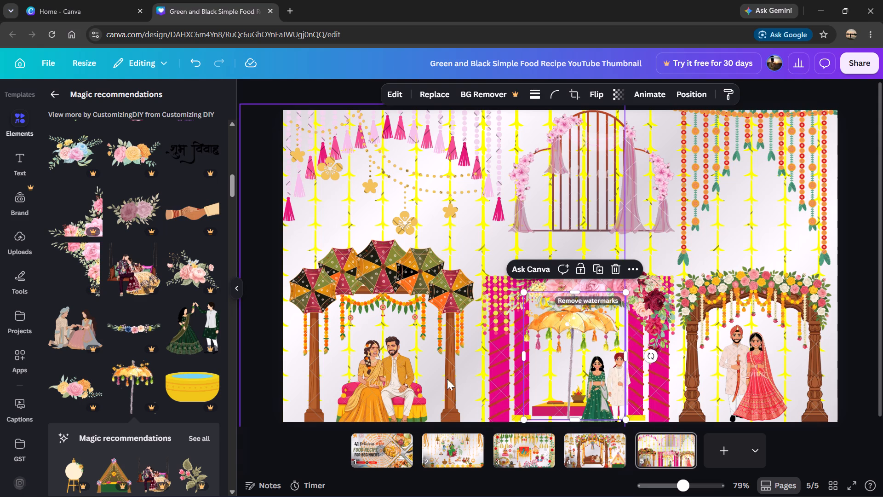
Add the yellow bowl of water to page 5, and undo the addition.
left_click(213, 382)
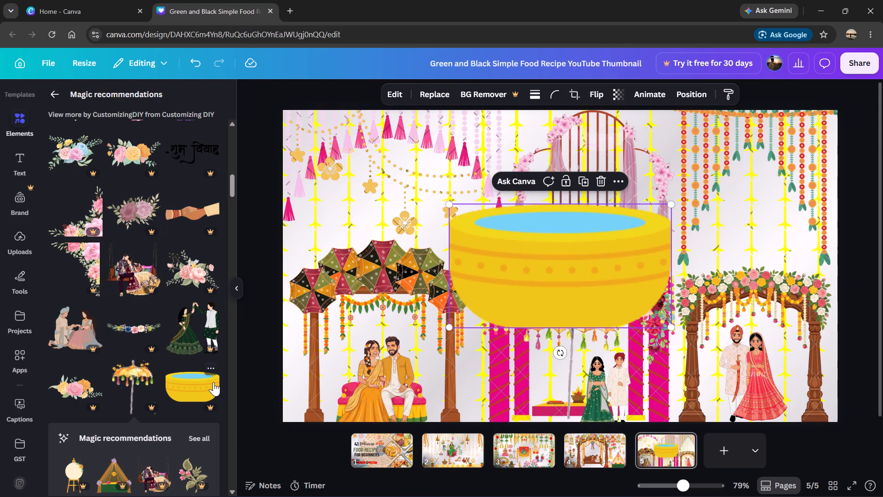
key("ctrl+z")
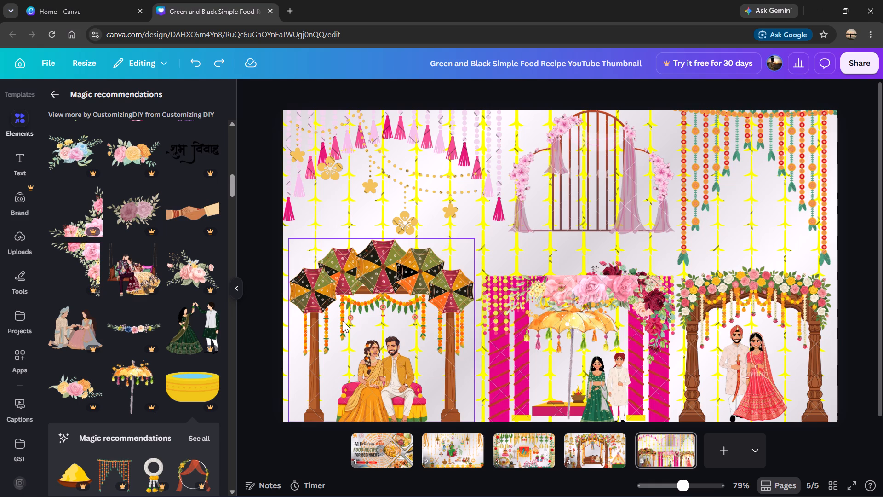
Find the gold double-line scroll ornament among the water bowl's related recommendations, add it, and move it over the hanging pink tassels.
scroll(194, 384, "down", 3)
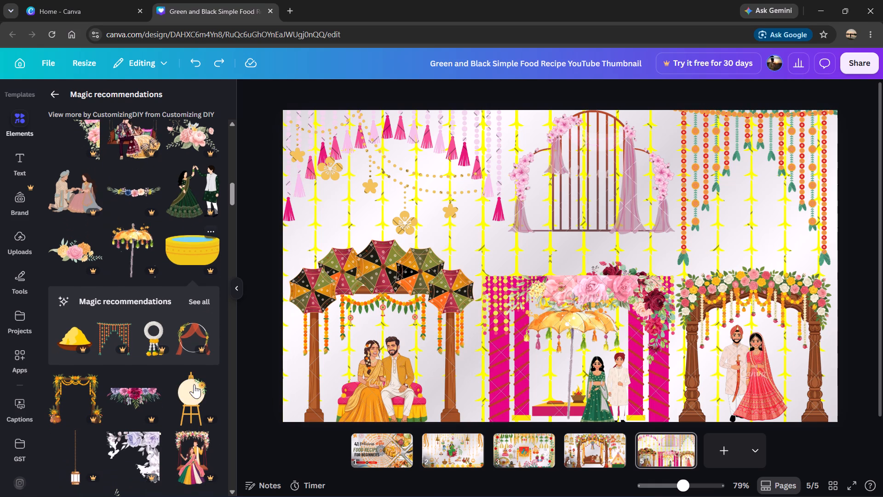
left_click(199, 308)
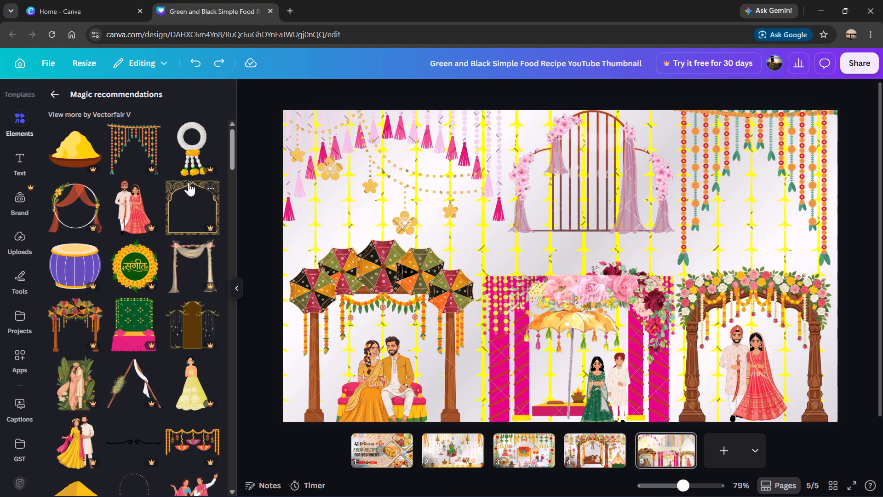
scroll(189, 160, "down", 4)
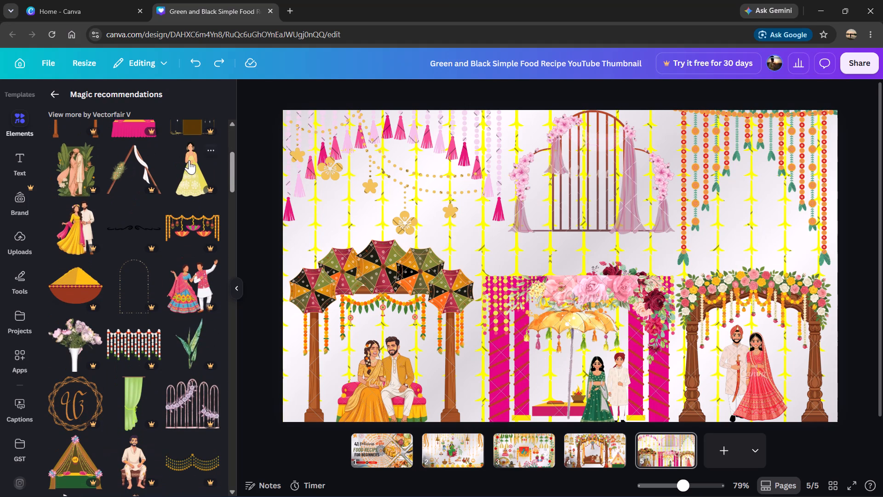
scroll(132, 347, "down", 3)
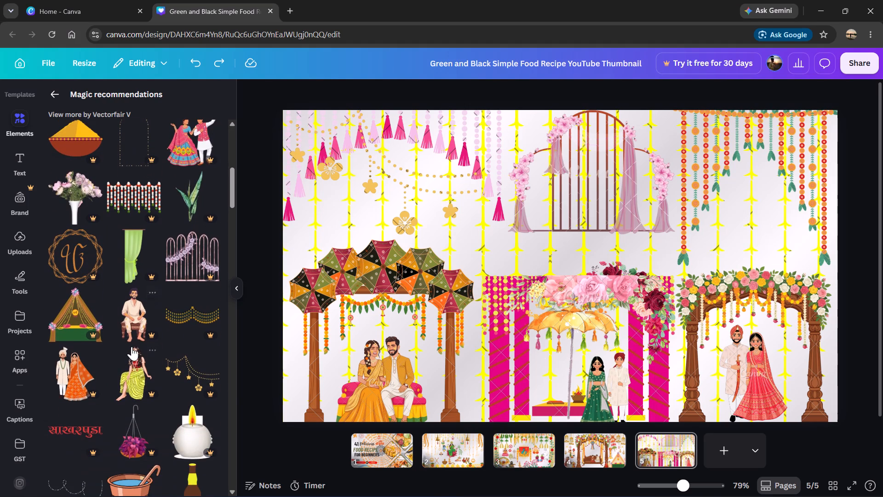
scroll(132, 347, "down", 1)
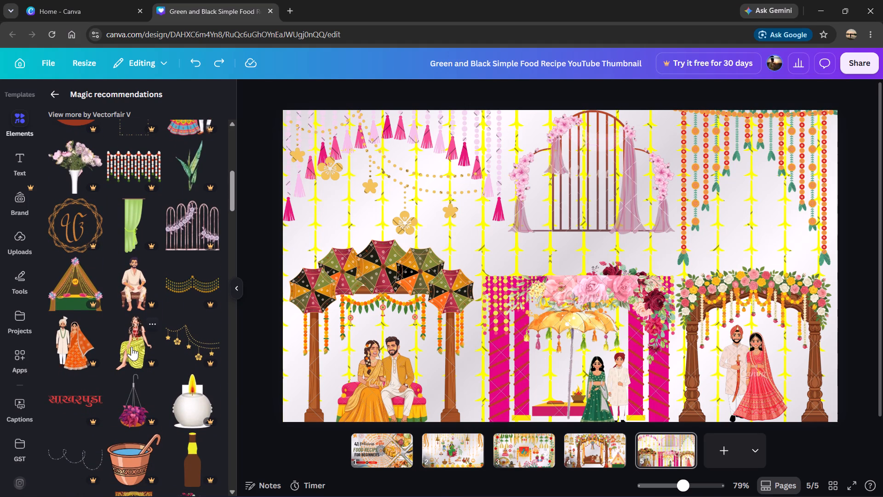
scroll(132, 347, "down", 1)
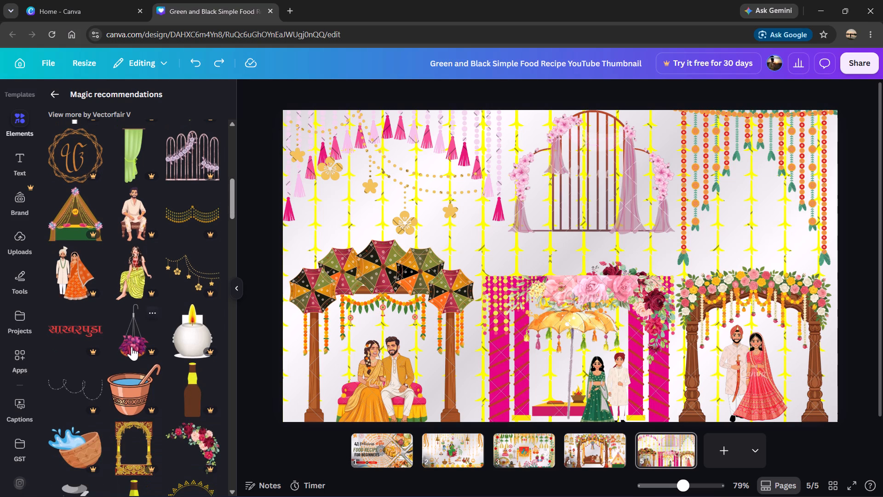
scroll(132, 347, "down", 3)
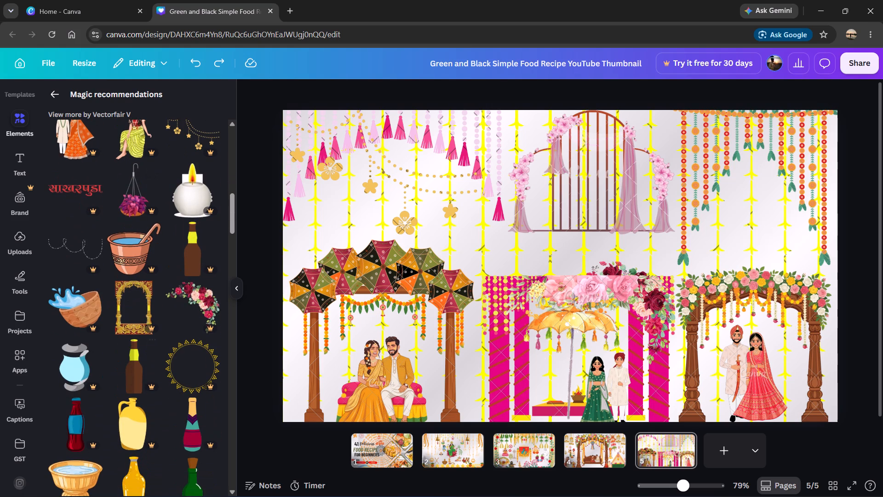
scroll(153, 335, "down", 4)
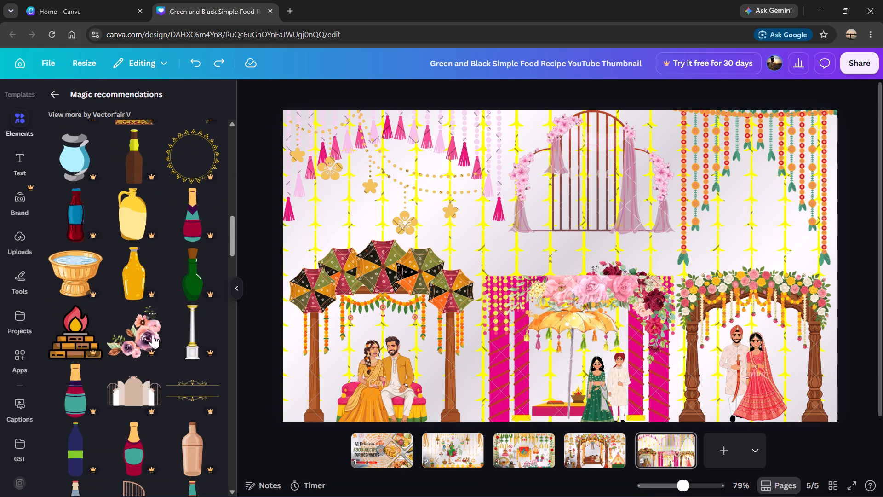
scroll(153, 335, "down", 3)
left_click(187, 253)
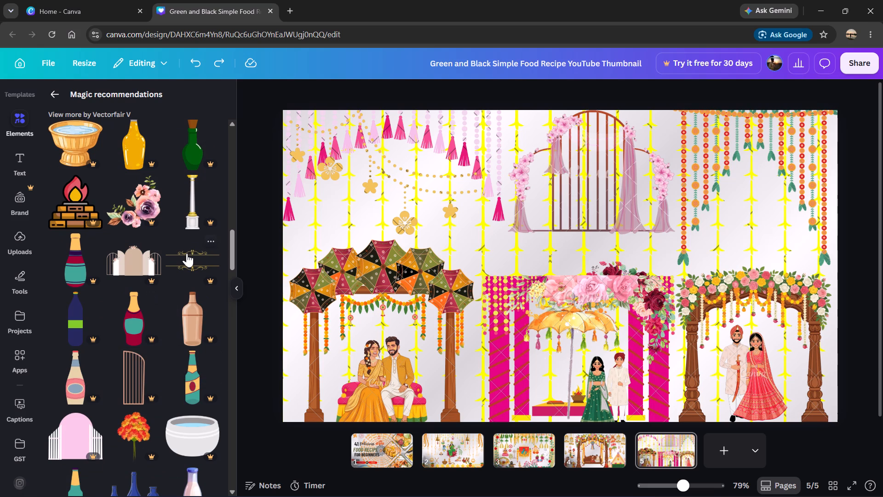
left_click_drag(569, 254, 569, 155)
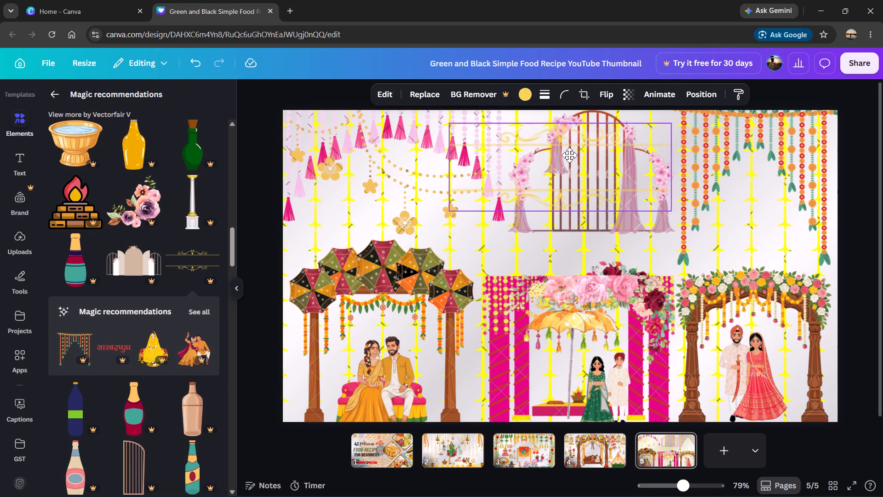
left_click_drag(569, 155, 385, 183)
Recolour the double-line scroll ornament teal.
left_click(521, 91)
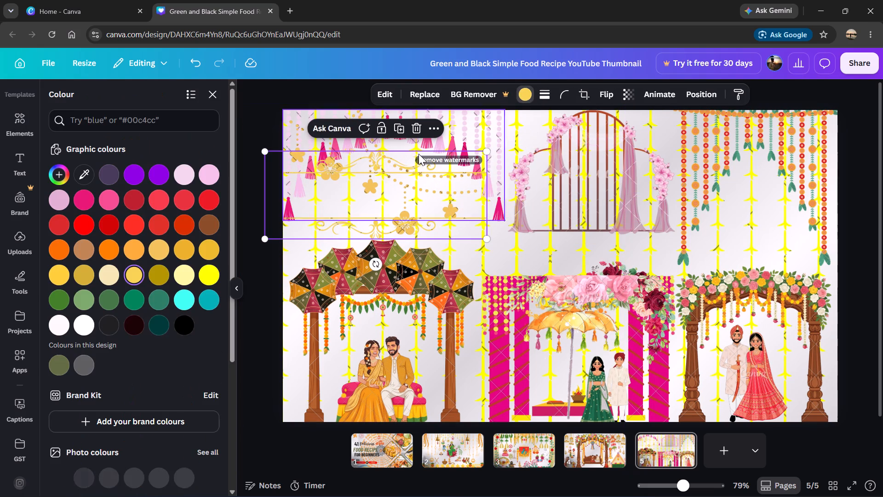
left_click(218, 305)
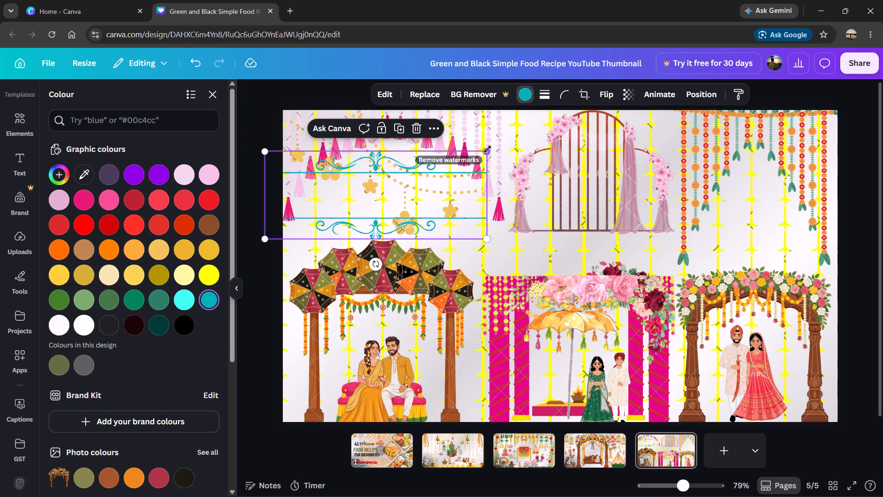
Shrink the teal scroll ornament and place it across the umbrella mandap's canopy.
left_click_drag(486, 152, 456, 184)
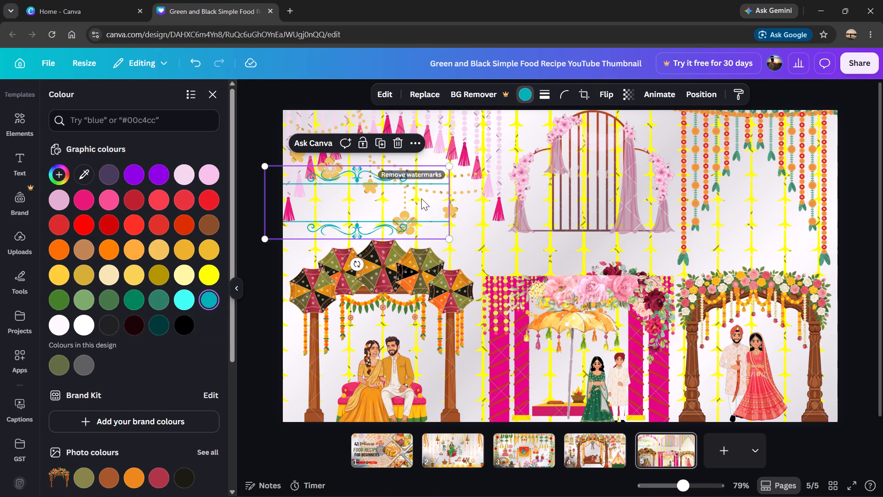
left_click_drag(399, 210, 433, 197)
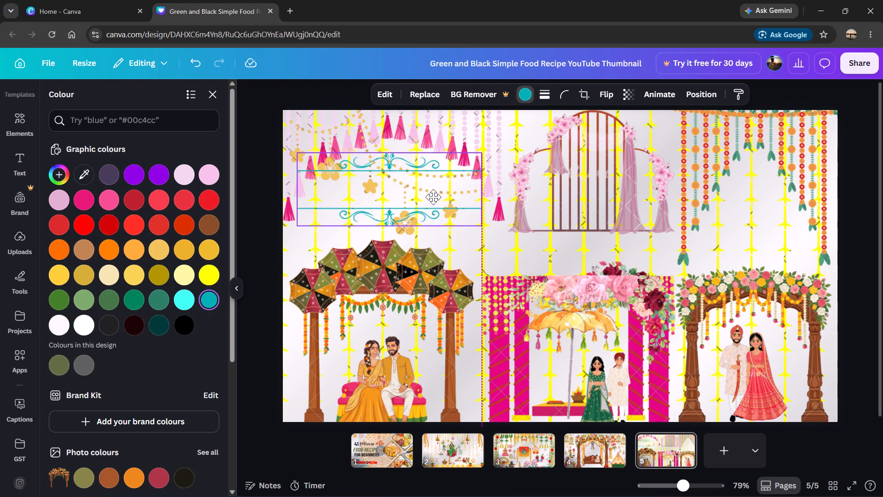
left_click_drag(433, 197, 425, 278)
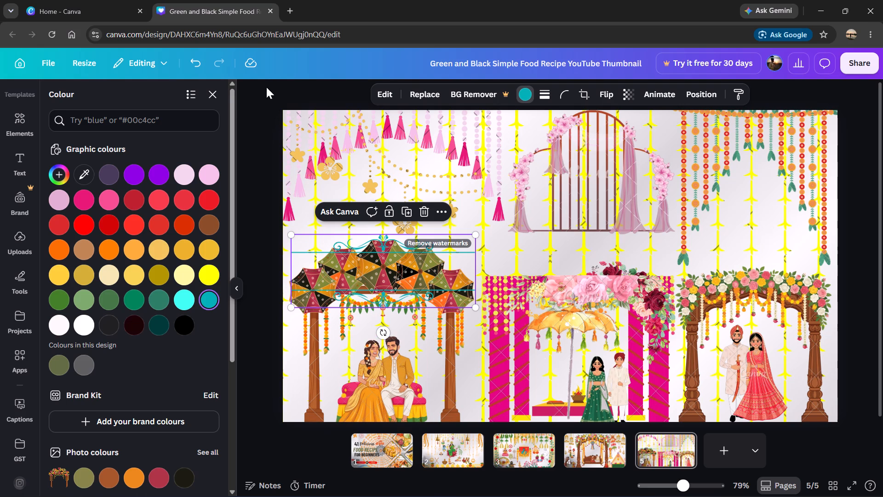
left_click(209, 97)
Browse all magic recommendations related to the double-line scroll ornament and add the round marigold संगीत badge to page 5.
scroll(134, 334, "down", 2)
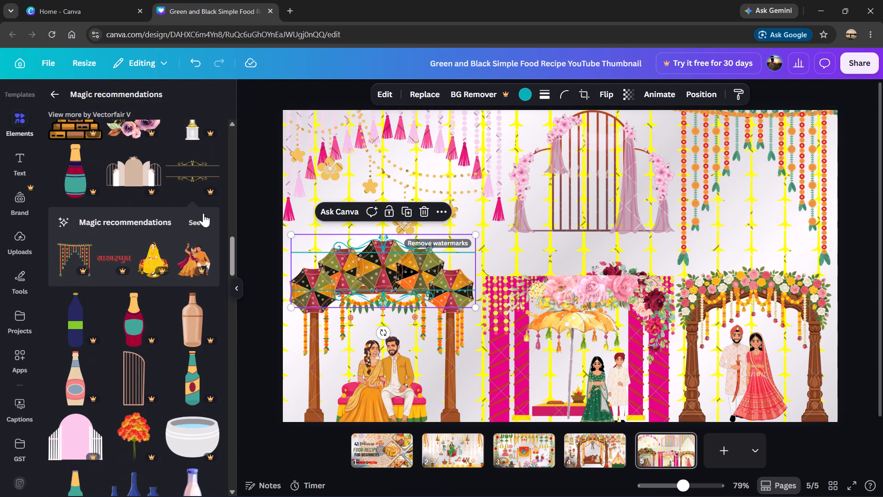
left_click(203, 217)
scroll(133, 332, "down", 1)
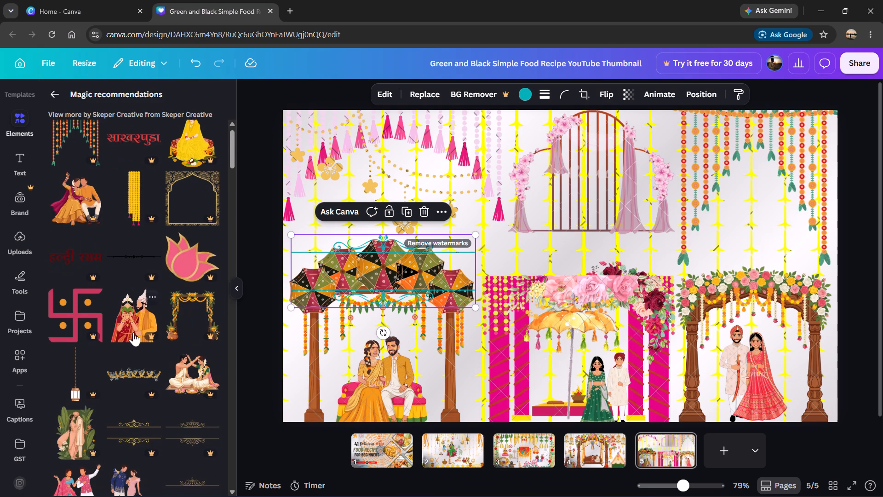
scroll(133, 332, "up", 3)
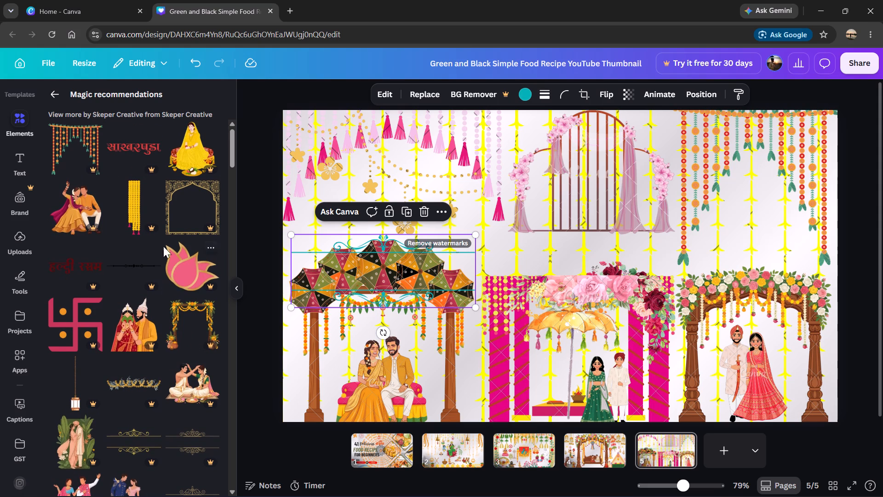
scroll(129, 199, "down", 3)
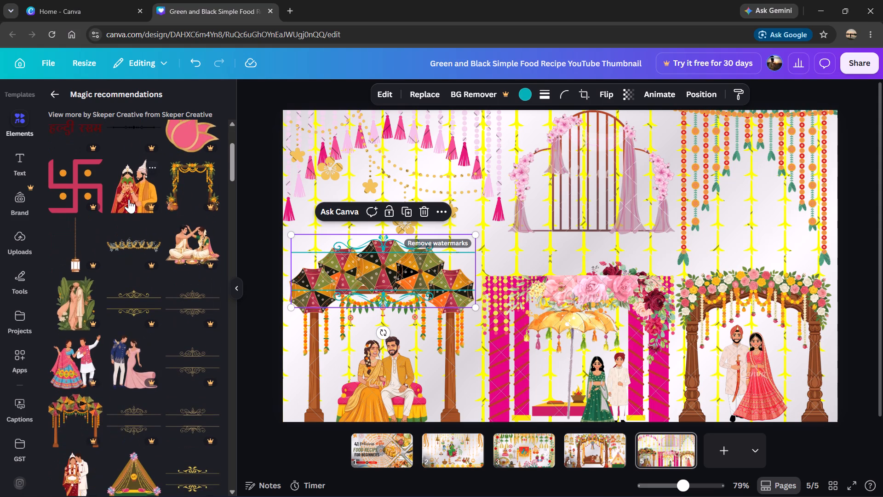
scroll(129, 337, "down", 5)
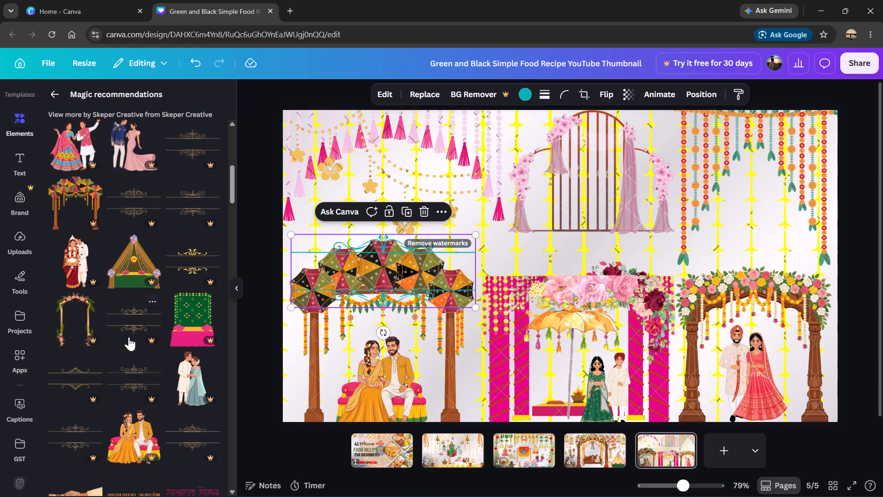
scroll(129, 337, "down", 7)
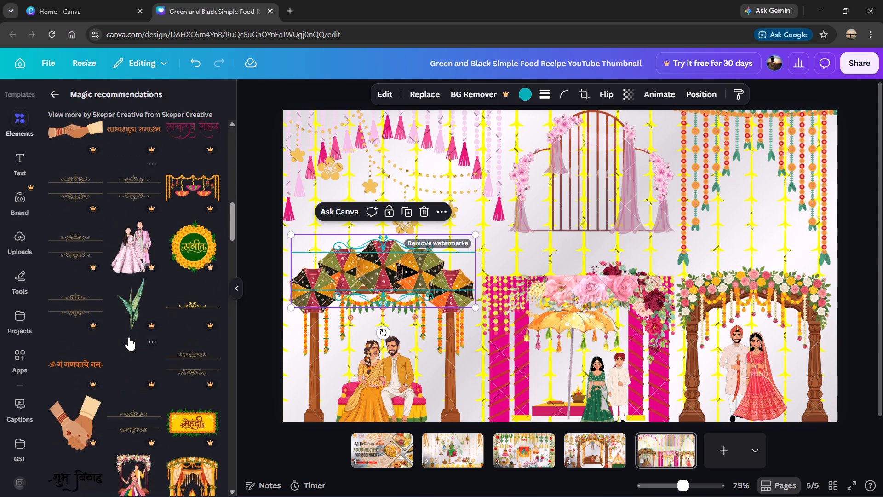
left_click(195, 252)
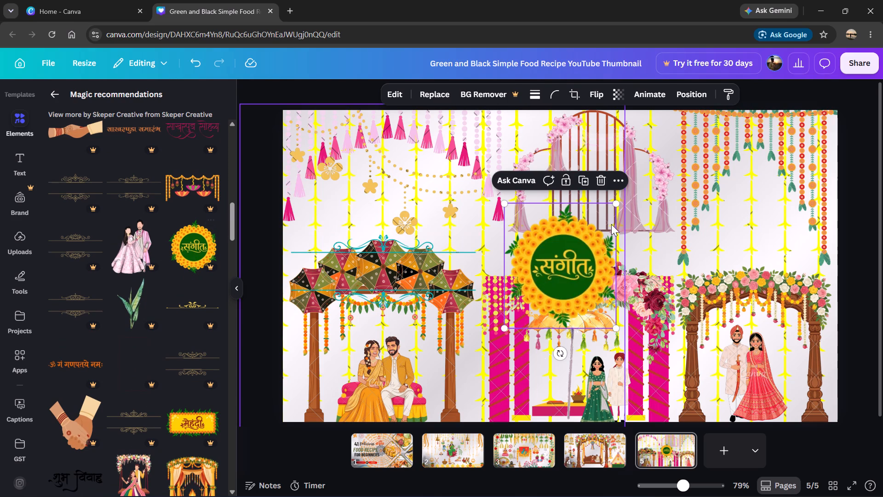
Shrink the संगीत badge to about 92 by 103 and place it under the floral wooden mandap's arch, on the bride's side.
left_click_drag(618, 206, 564, 309)
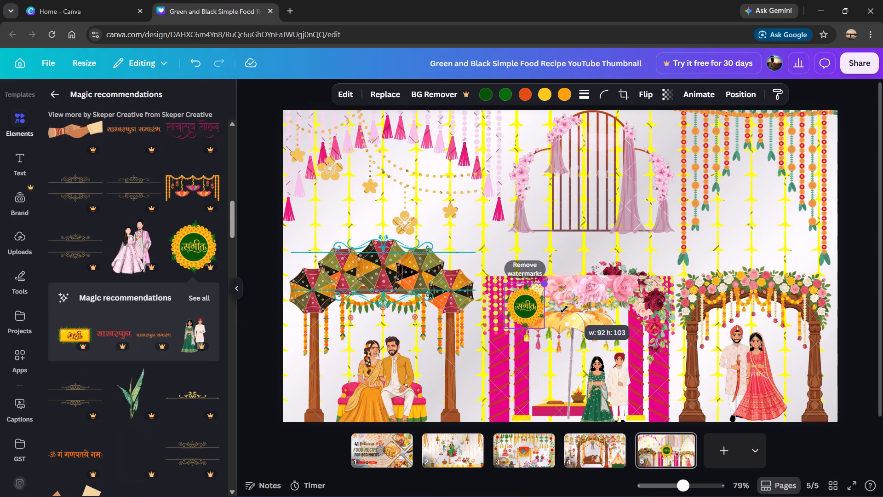
left_click_drag(523, 309, 749, 318)
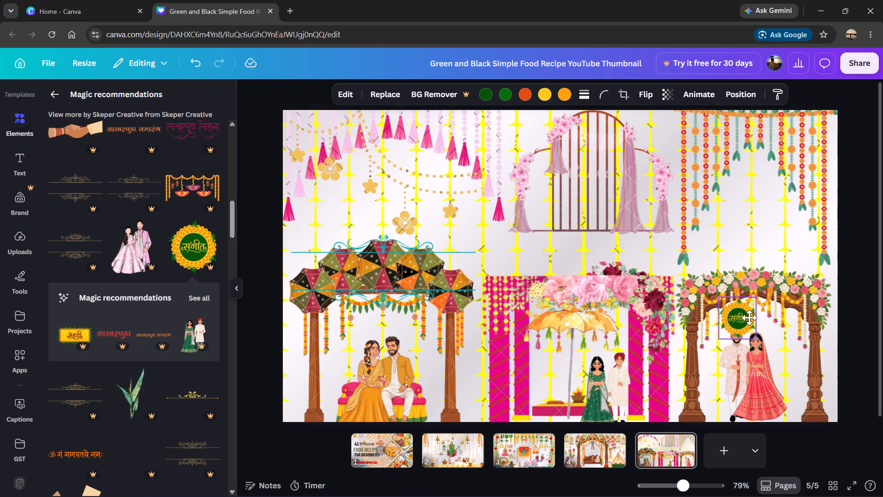
left_click_drag(749, 318, 792, 315)
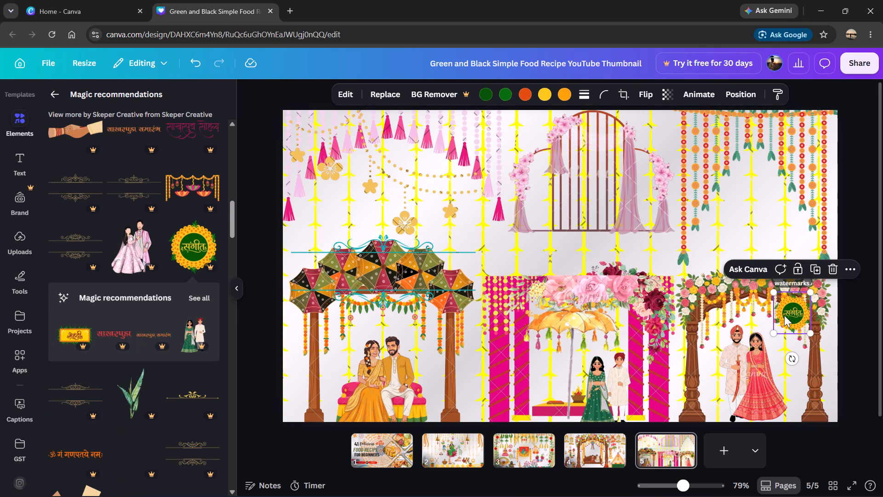
Add the yellow मेहंदी sign from the badge's recommendations, shrink it, and hang it beneath the umbrella mandap's canopy near its inner pillar.
left_click(63, 331)
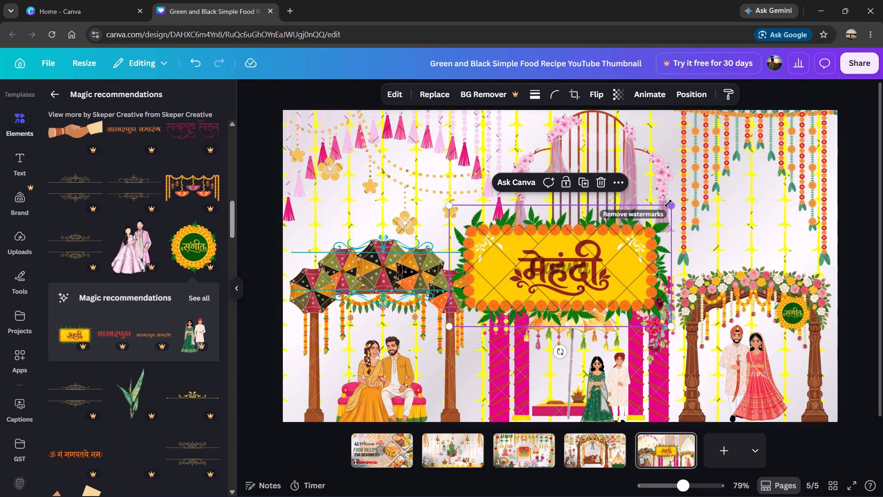
left_click_drag(668, 203, 505, 330)
left_click_drag(480, 354, 427, 356)
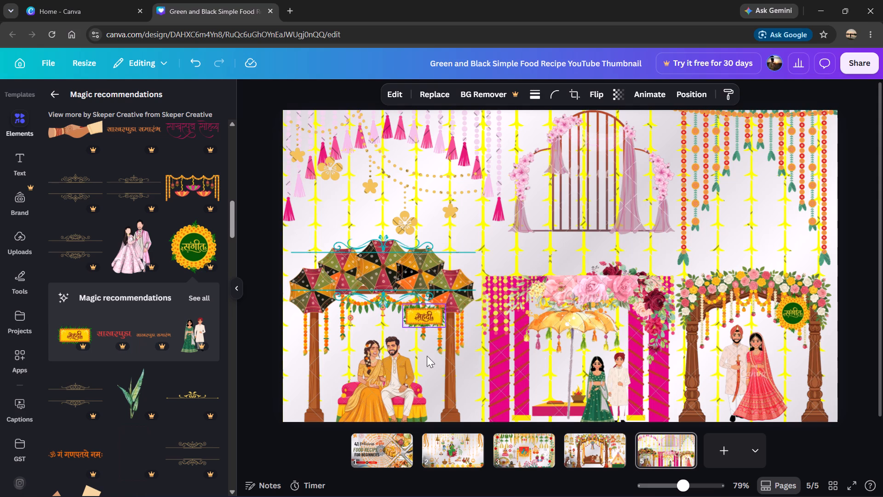
left_click_drag(427, 356, 438, 353)
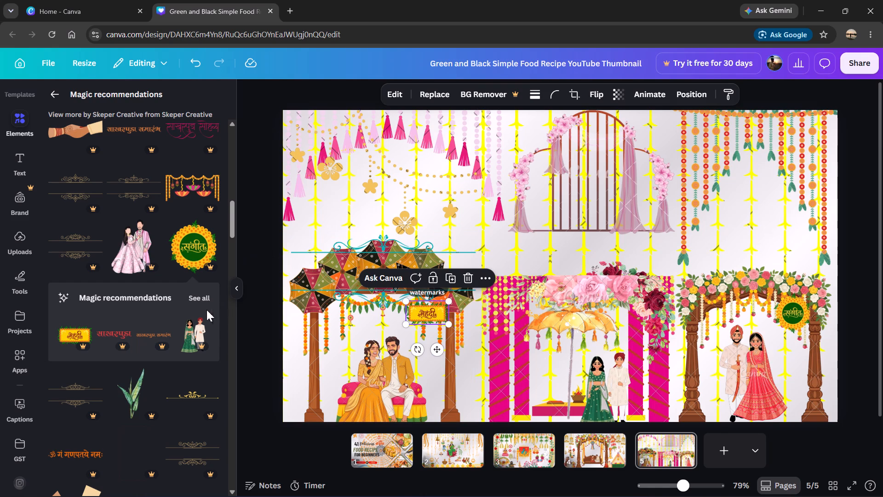
Open the full set of magic recommendations related to the संगीत badge.
left_click(188, 302)
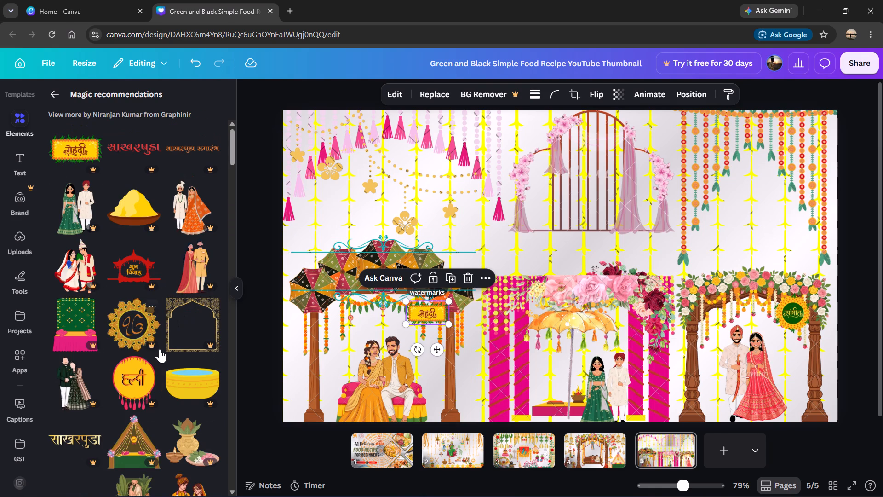
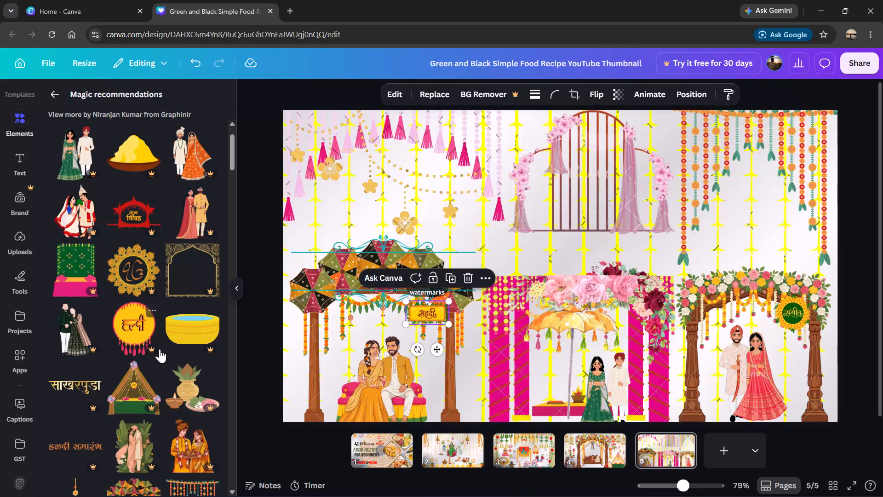
Find the glowing golden lantern in the magic recommendations for the संगीत badge and add it to page 5.
scroll(152, 288, "down", 3)
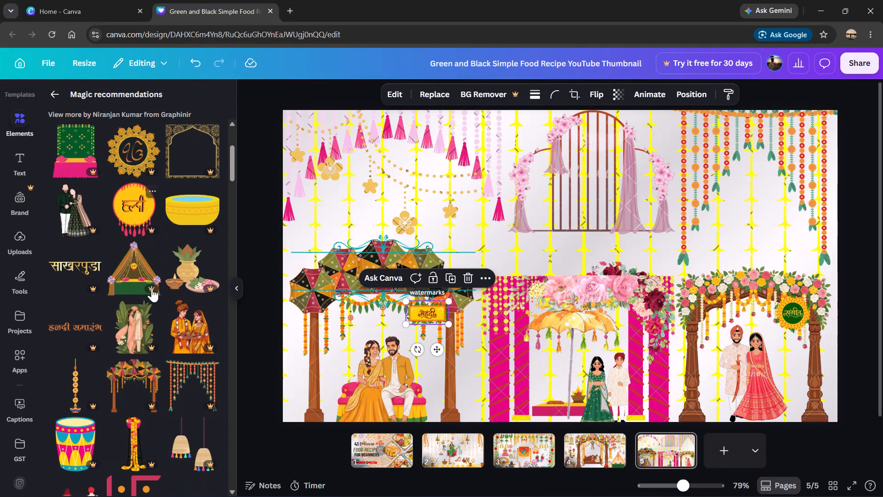
scroll(152, 288, "down", 4)
scroll(152, 288, "up", 2)
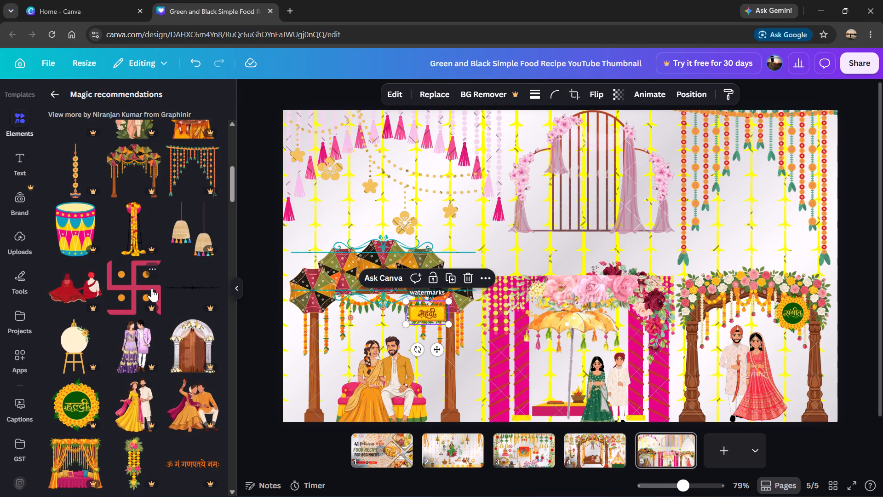
scroll(152, 212, "down", 1)
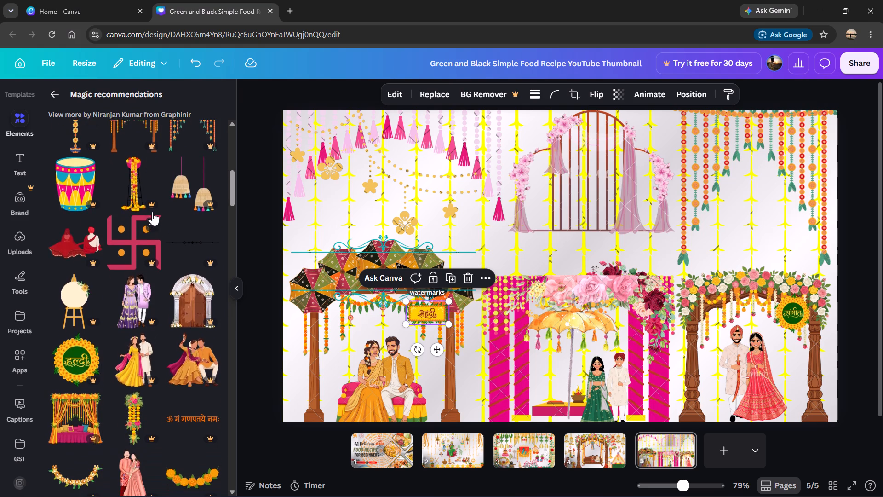
scroll(152, 212, "down", 7)
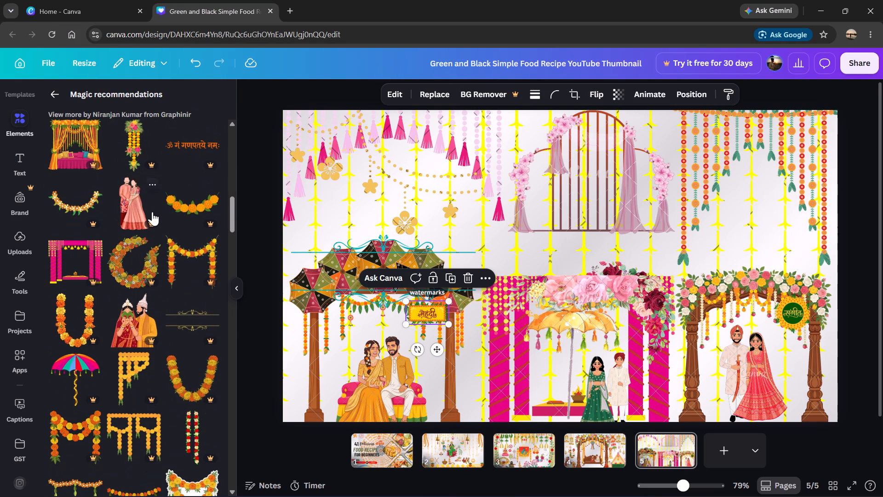
scroll(182, 353, "down", 3)
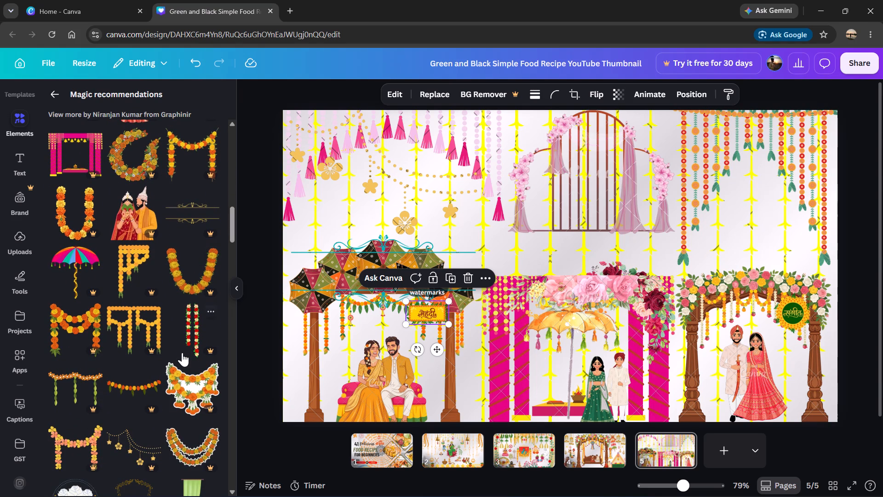
scroll(182, 353, "down", 8)
left_click(138, 283)
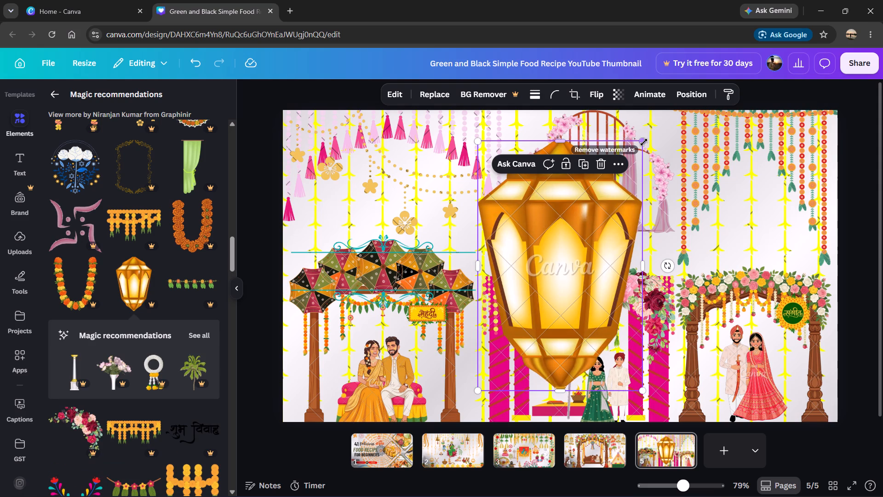
Shrink the lantern to a small ornament and hang it at the top of the pink mandap's pillar nearest the umbrella mandap.
left_click_drag(644, 143, 562, 306)
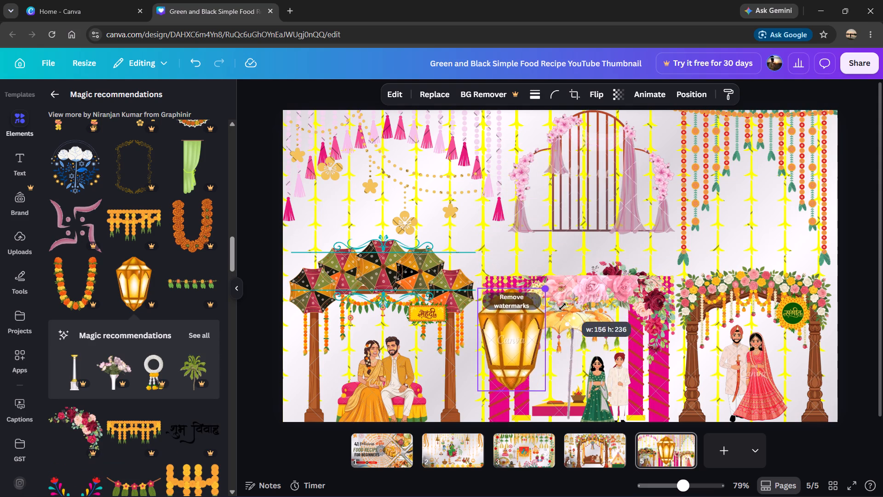
left_click_drag(562, 306, 542, 338)
left_click_drag(491, 358, 509, 302)
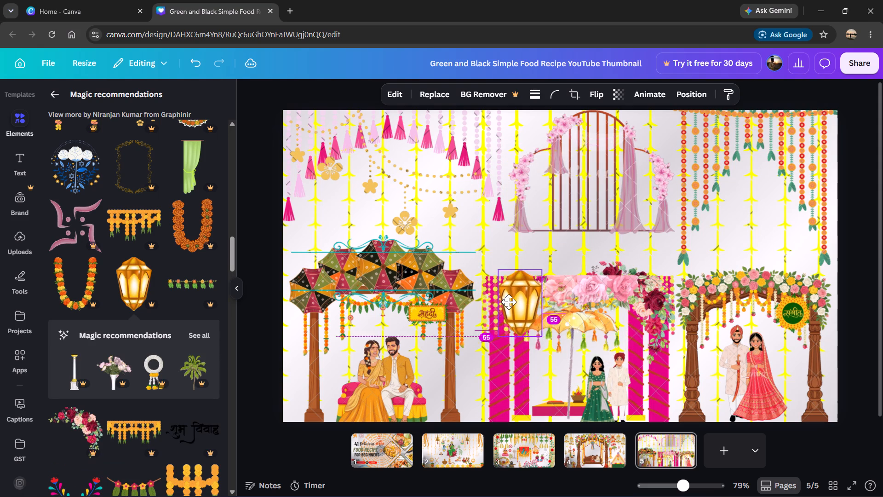
left_click_drag(509, 302, 500, 311)
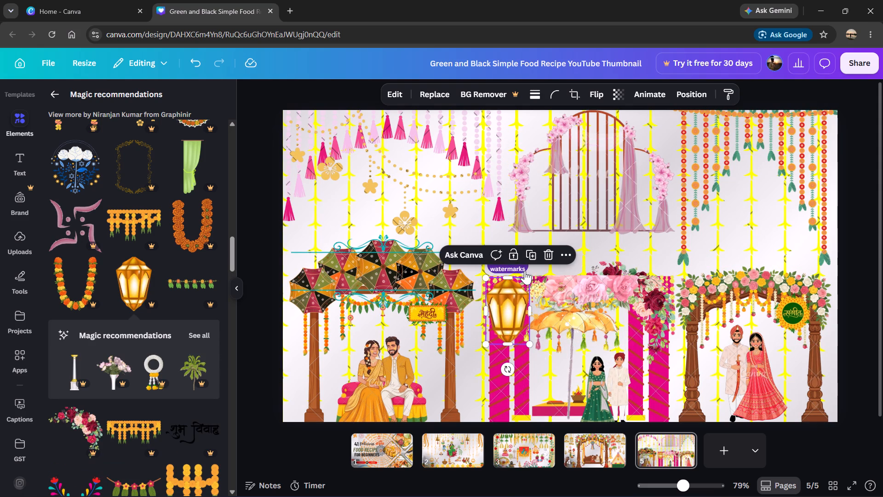
left_click_drag(527, 276, 518, 301)
left_click_drag(497, 318, 507, 296)
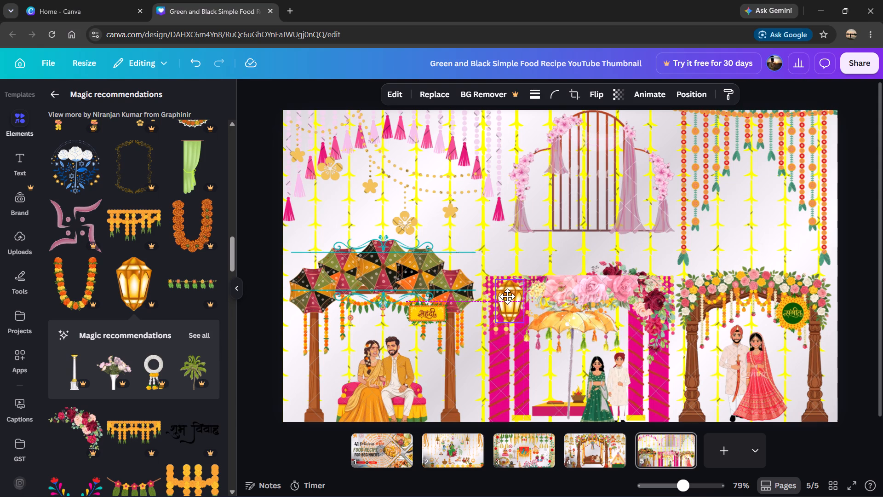
left_click_drag(507, 296, 506, 296)
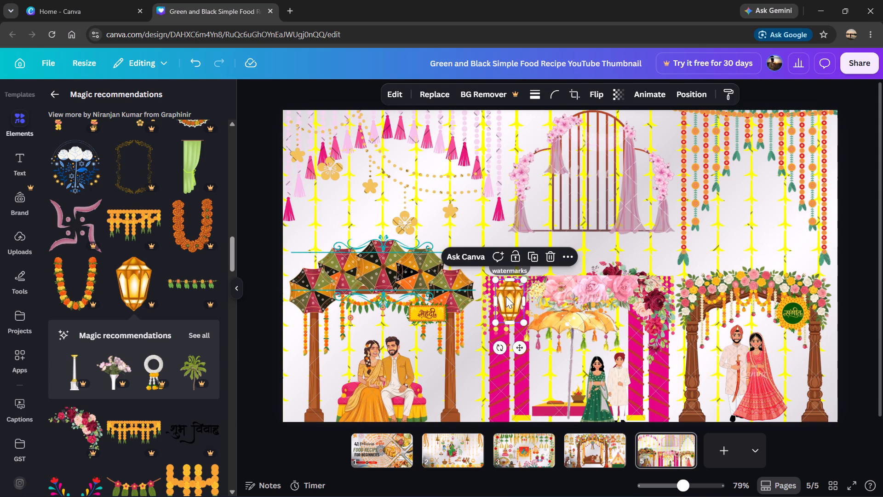
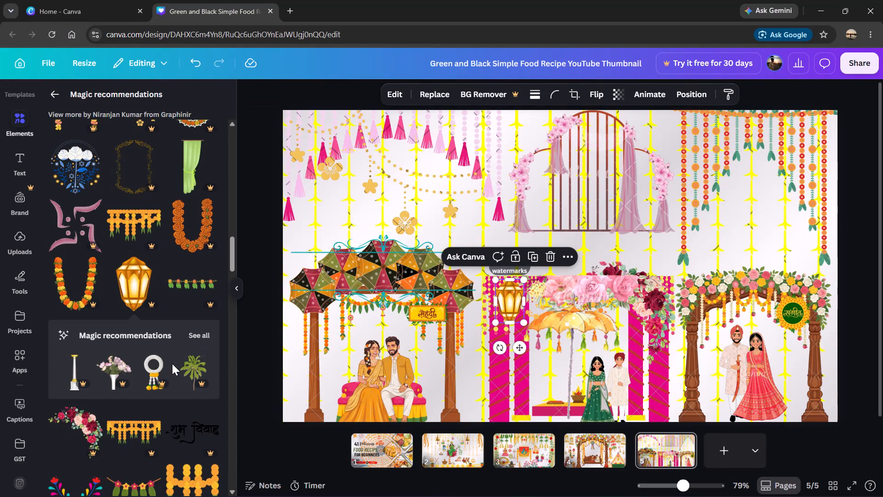
Add the pink peony vase from the lantern's magic recommendations, shrink it and stand it on the floor between the umbrella mandap and pink mandap.
scroll(172, 364, "down", 4)
scroll(172, 364, "up", 1)
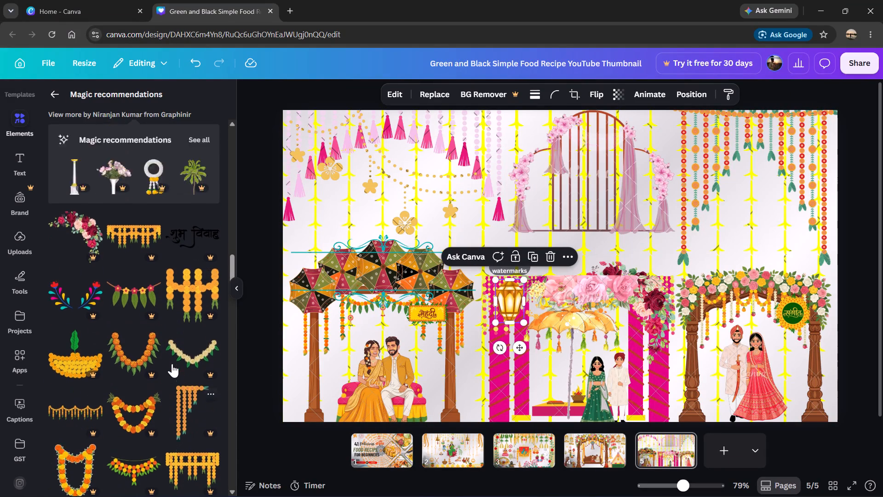
scroll(172, 364, "up", 2)
left_click(204, 220)
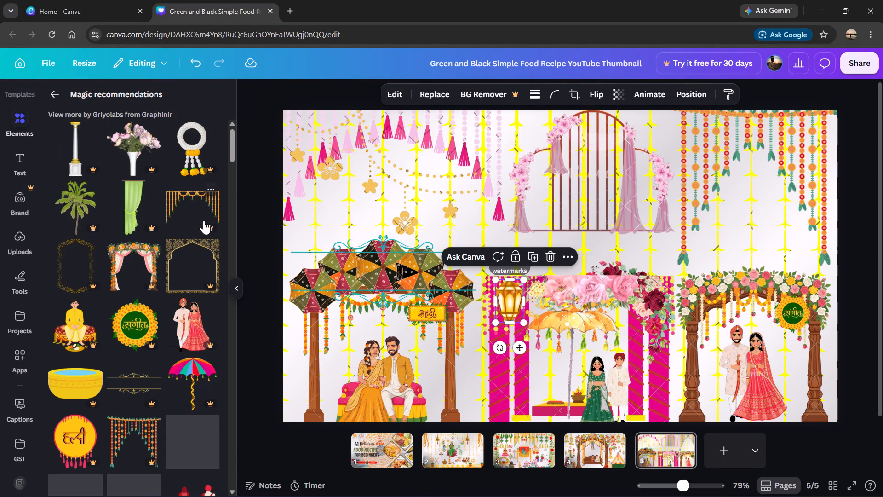
left_click(135, 159)
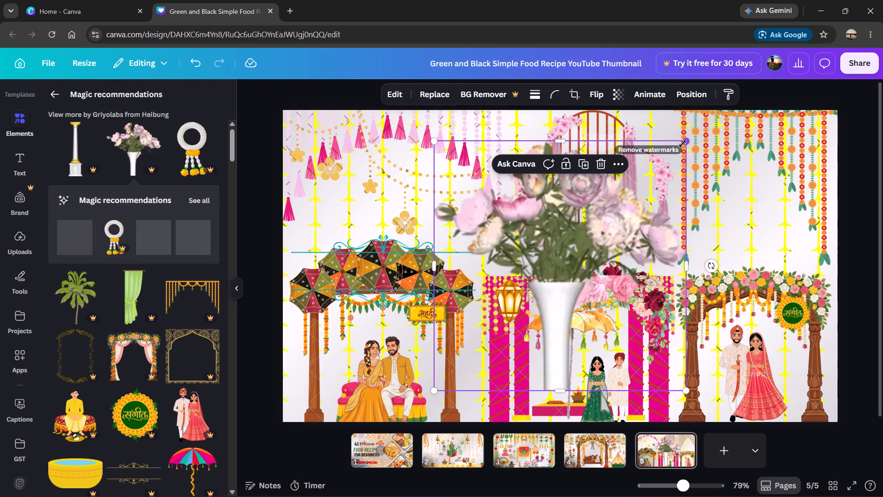
left_click_drag(682, 144, 539, 343)
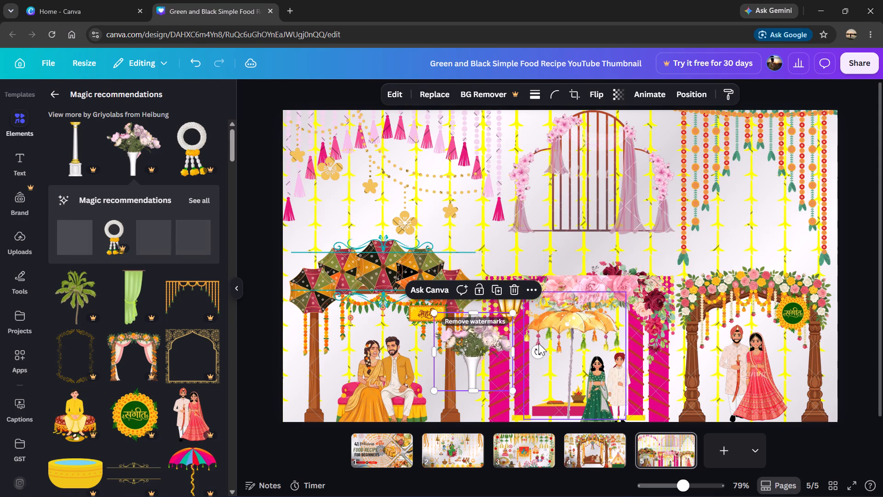
left_click_drag(483, 365, 485, 382)
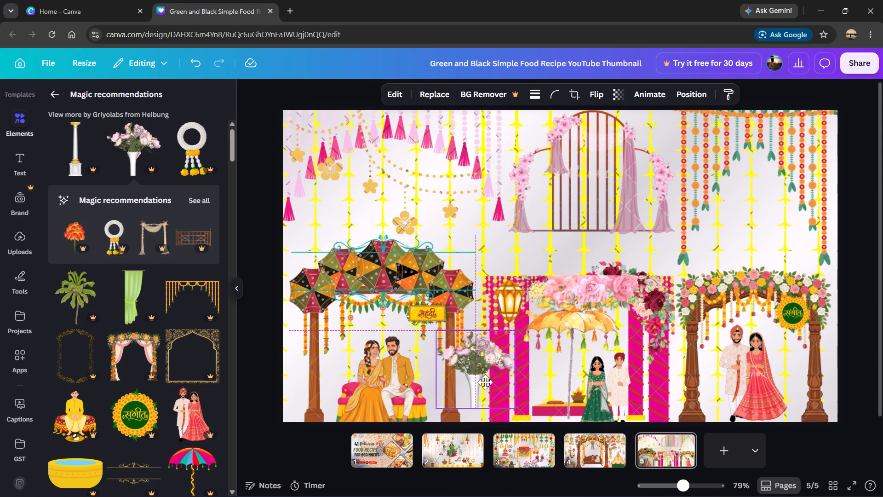
left_click_drag(485, 382, 482, 399)
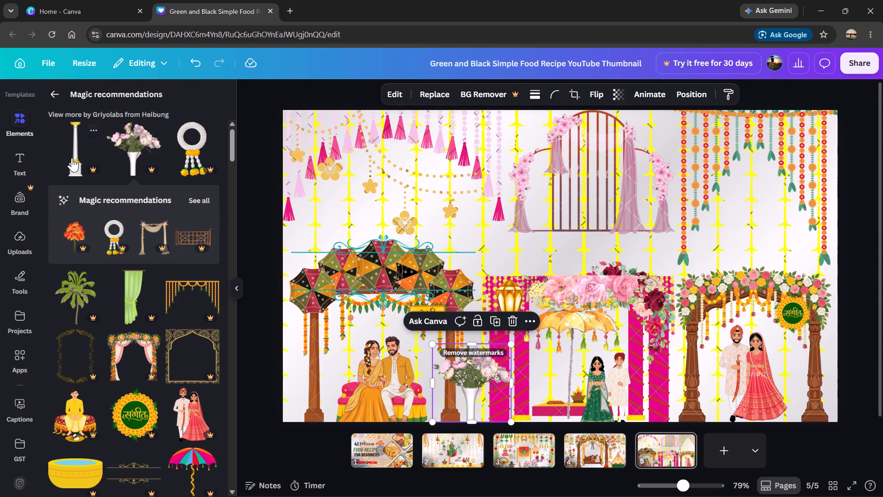
Add a second peony vase and stand it on the floor between the pink mandap and the floral संगीत mandap.
left_click(133, 160)
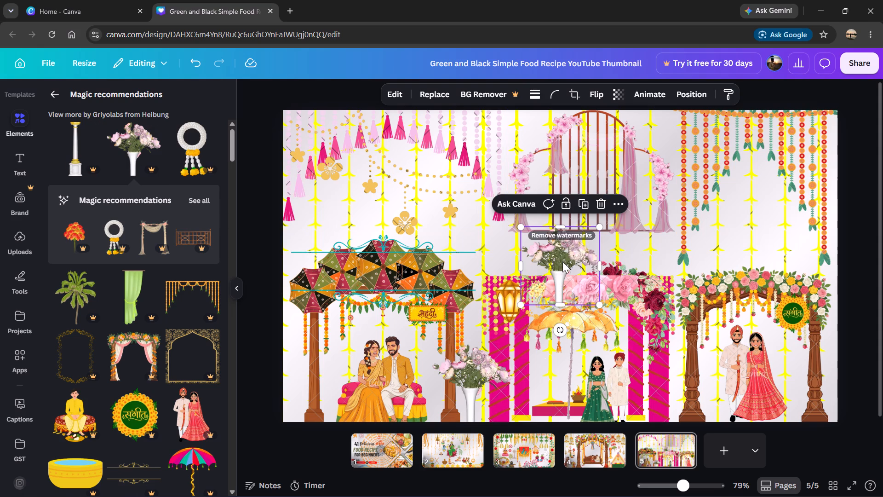
left_click(562, 261)
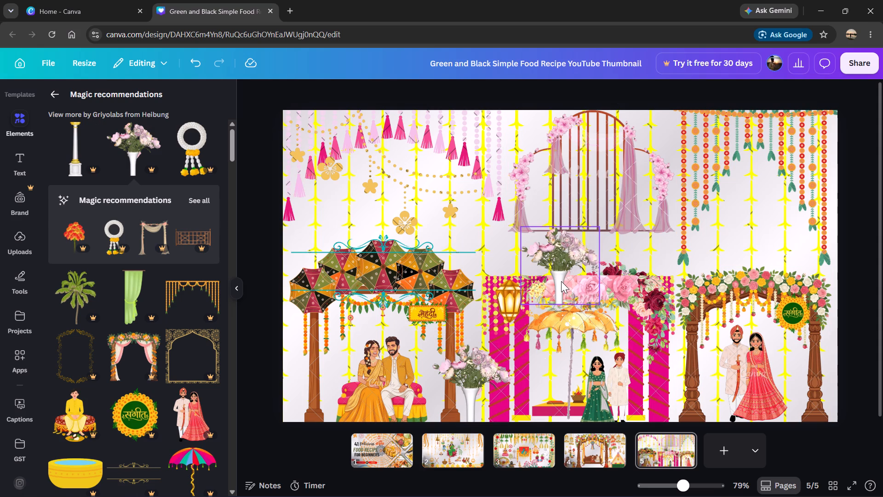
left_click_drag(561, 281, 672, 398)
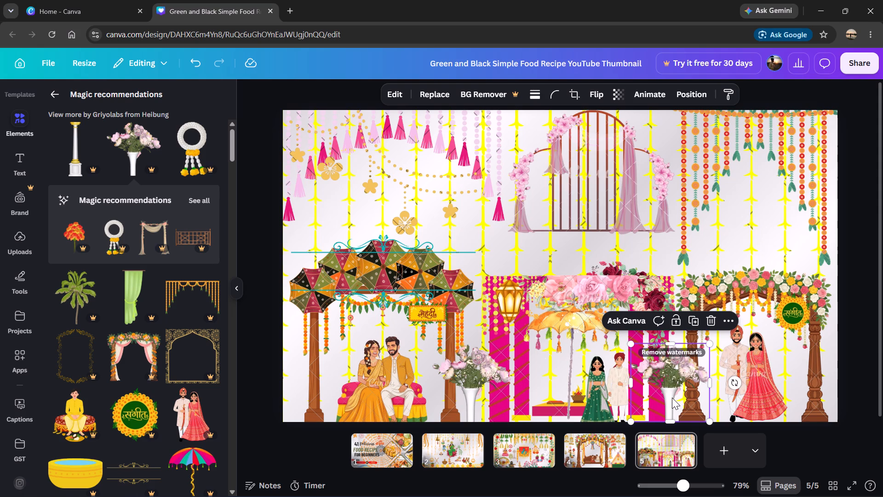
left_click(260, 405)
Add another glowing golden lantern, shrink it to about 80 wide and hang it atop the pink mandap's pillar nearest the संगीत mandap.
scroll(165, 429, "down", 4)
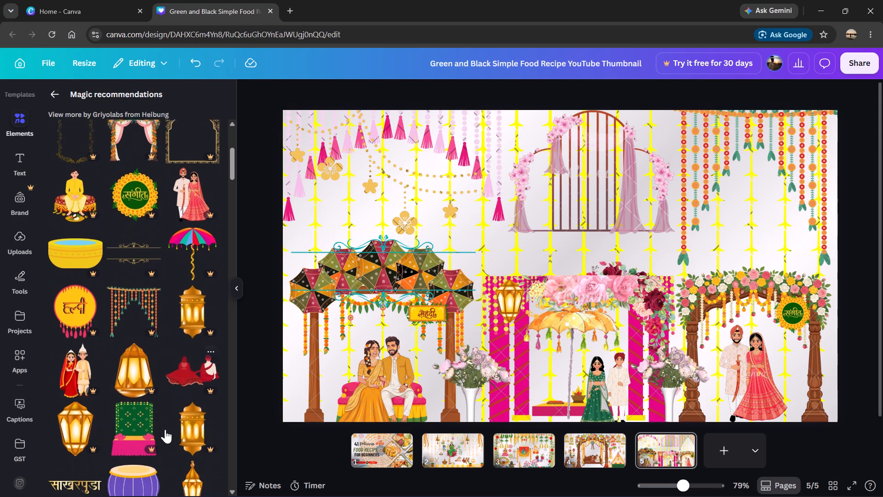
scroll(165, 429, "down", 1)
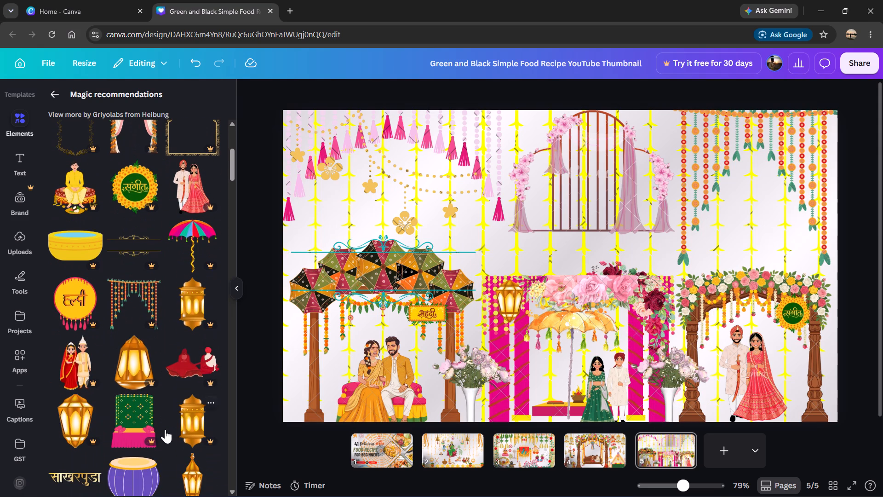
left_click(60, 434)
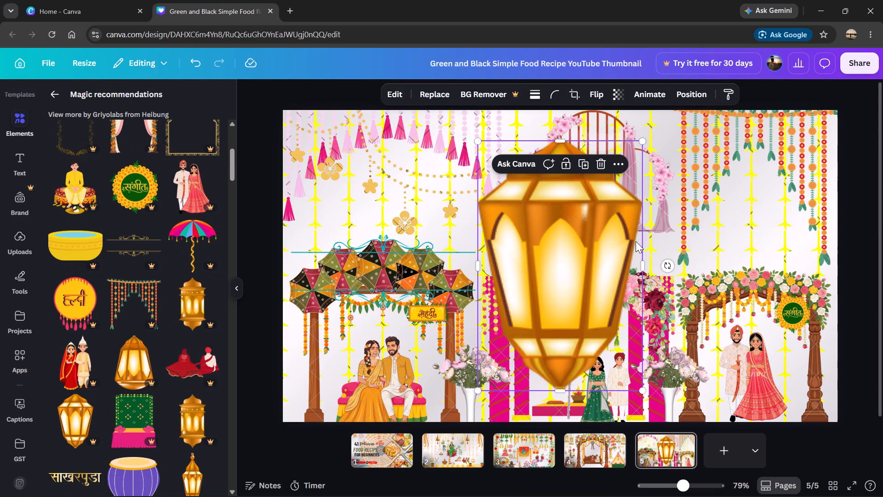
left_click_drag(643, 139, 564, 275)
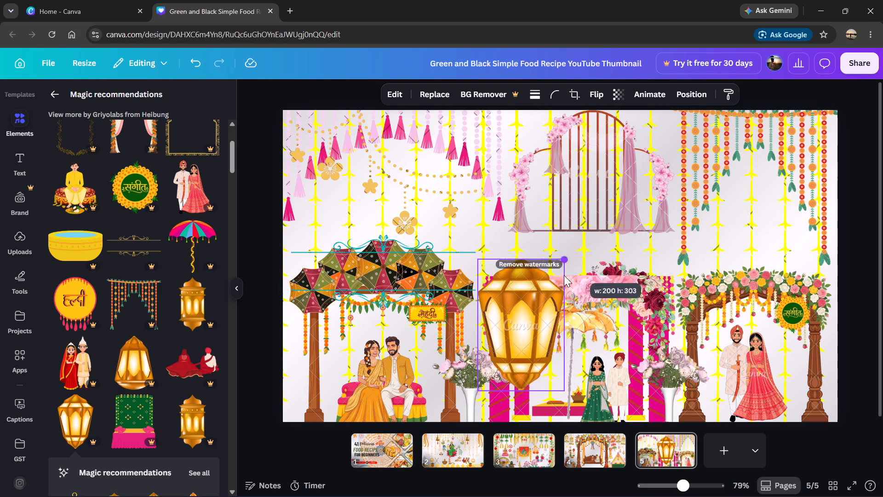
left_click_drag(564, 275, 515, 338)
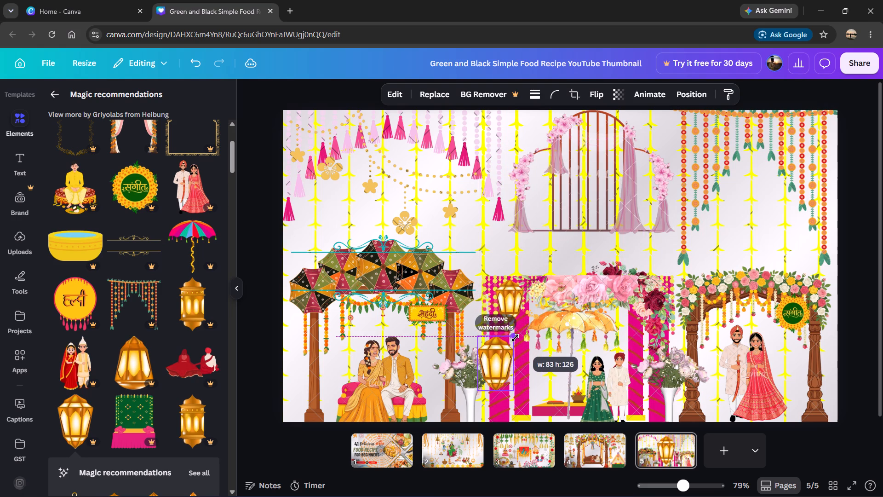
left_click_drag(515, 338, 514, 340)
left_click(481, 382)
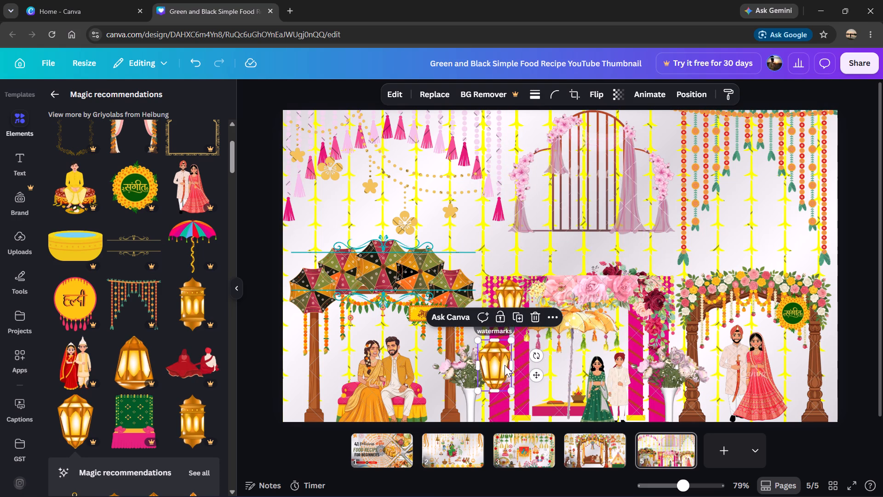
left_click_drag(505, 365, 664, 309)
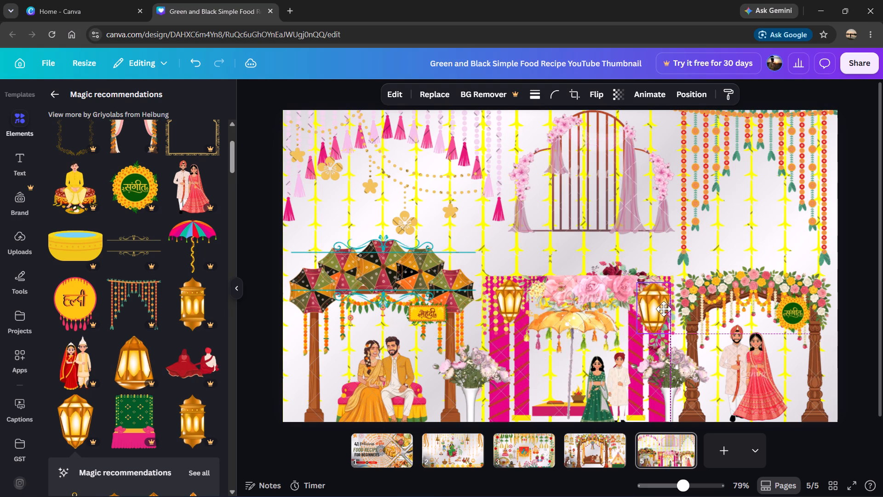
left_click_drag(664, 309, 661, 304)
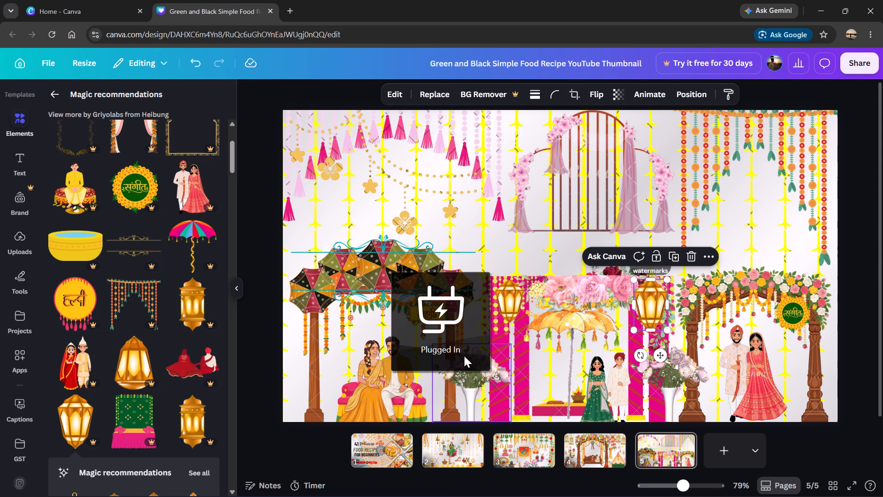
scroll(192, 404, "down", 2)
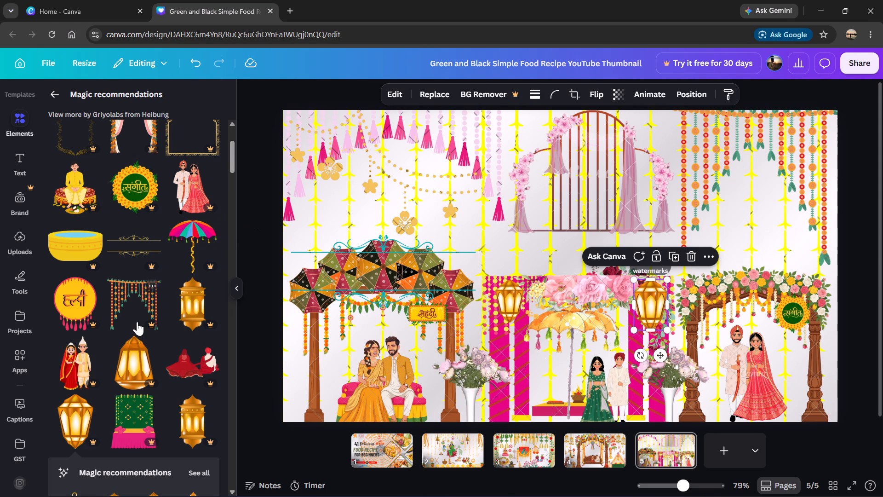
scroll(137, 322, "down", 4)
left_click(208, 286)
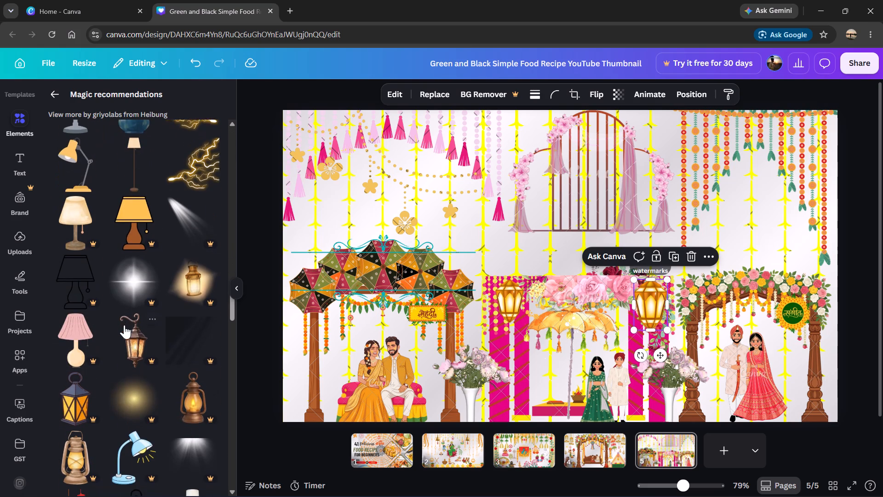
scroll(124, 325, "down", 1)
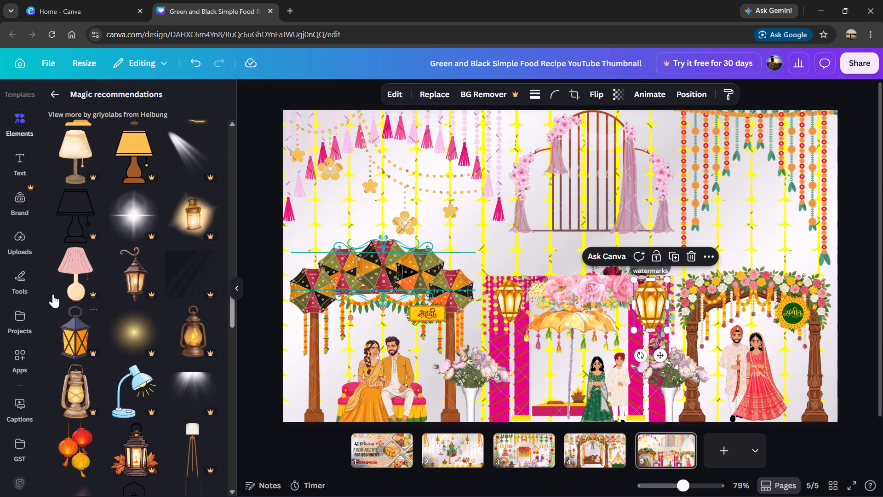
Add the crossed dandiya sticks from the recently used elements and place them at the page's top between the draped gate and marigold strings.
left_click(57, 103)
scroll(111, 318, "down", 1)
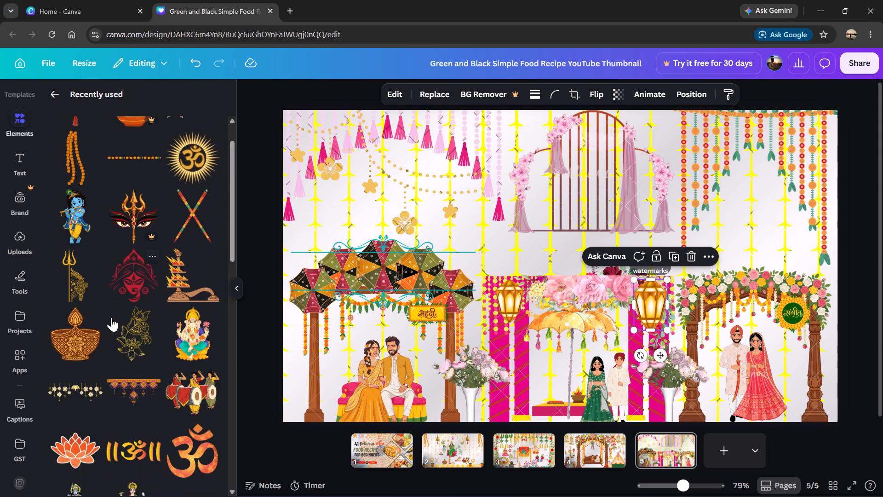
scroll(111, 318, "down", 2)
scroll(111, 318, "up", 3)
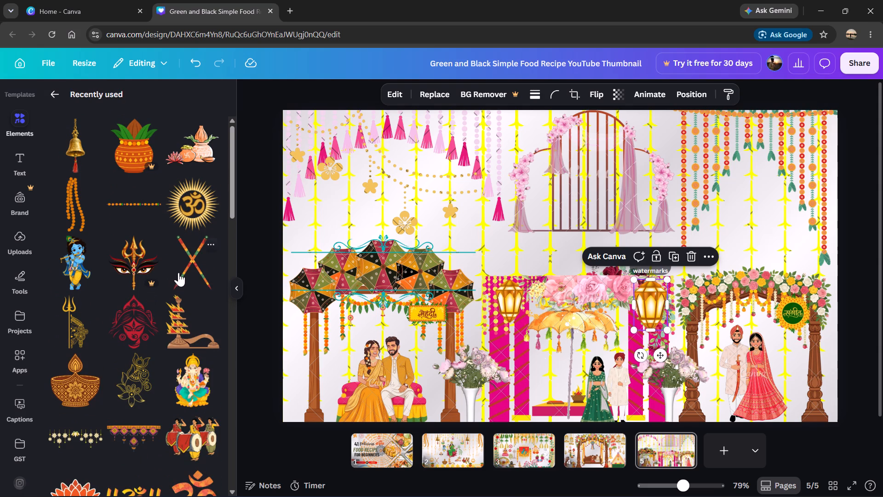
left_click(198, 274)
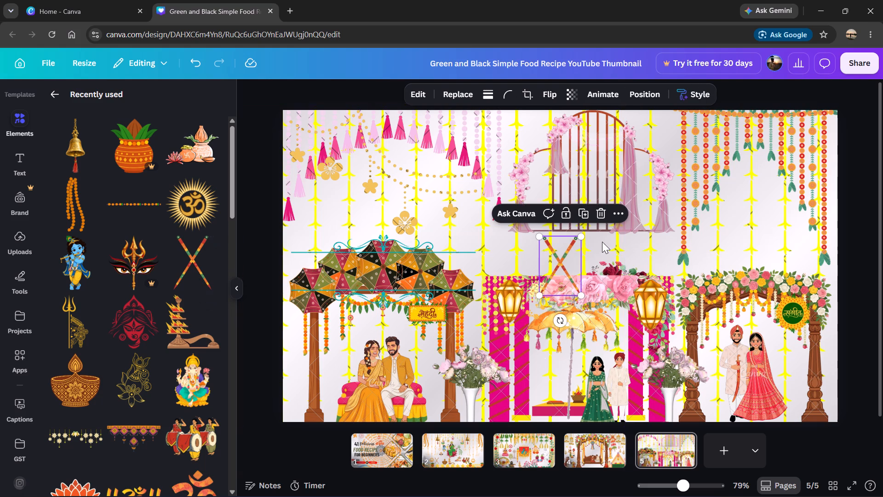
left_click_drag(560, 270, 765, 223)
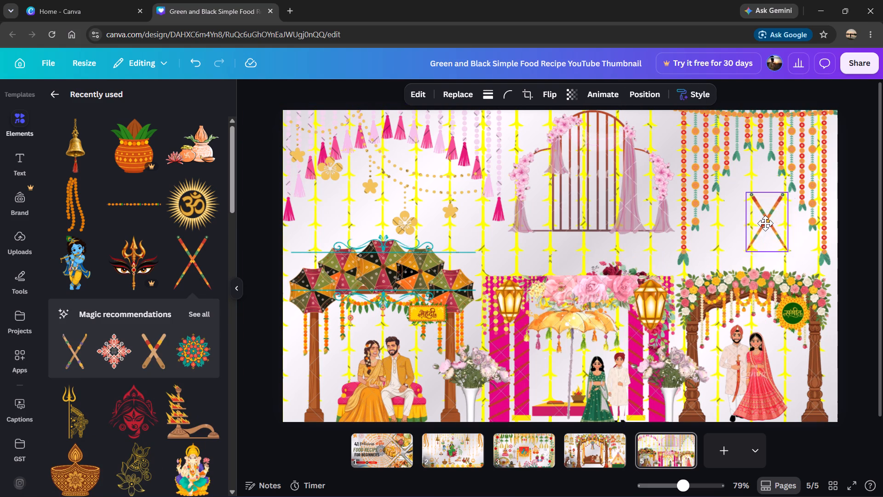
left_click_drag(765, 223, 661, 145)
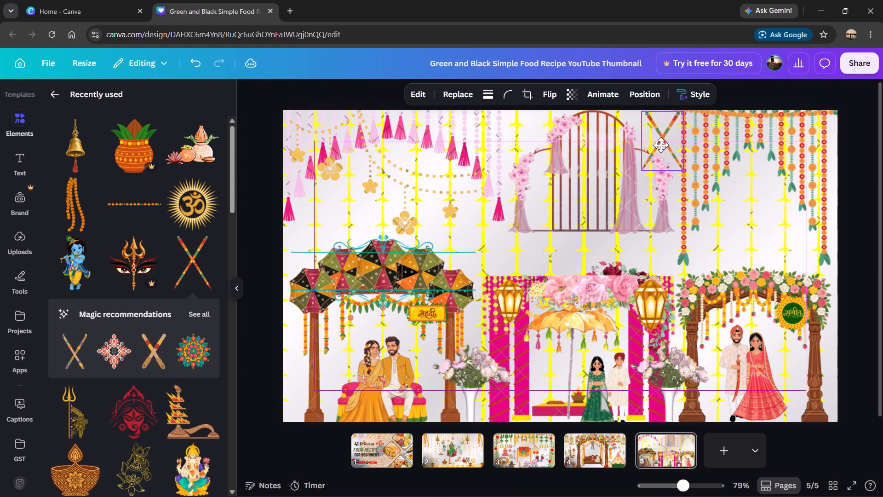
left_click_drag(661, 145, 658, 145)
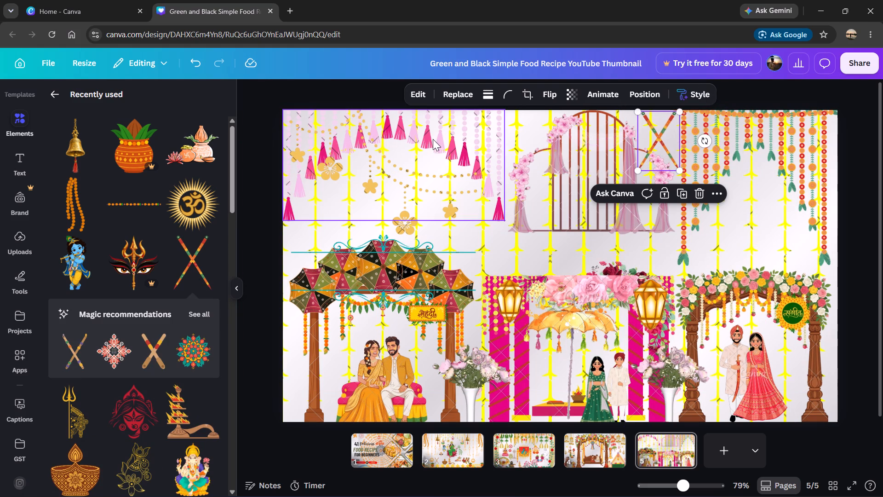
Add a second pair of crossed dandiya sticks at the page's top between the pink tassel garland and the draped gate.
left_click(181, 274)
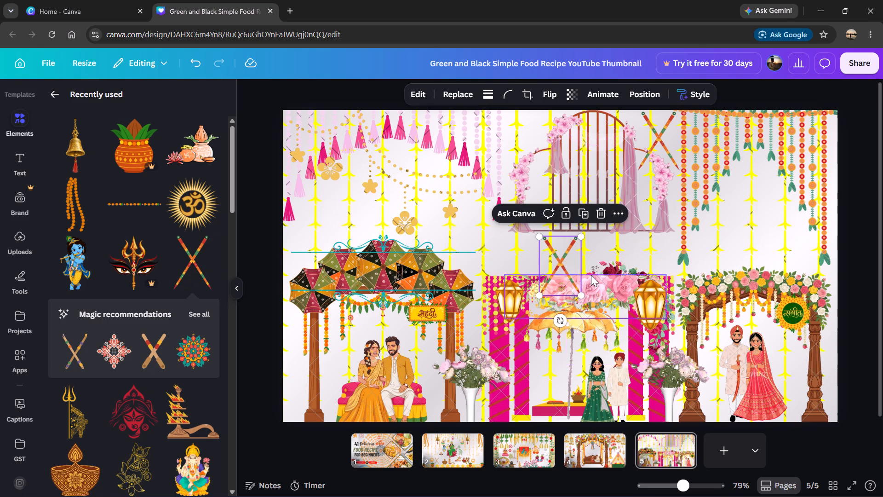
left_click_drag(564, 262, 510, 140)
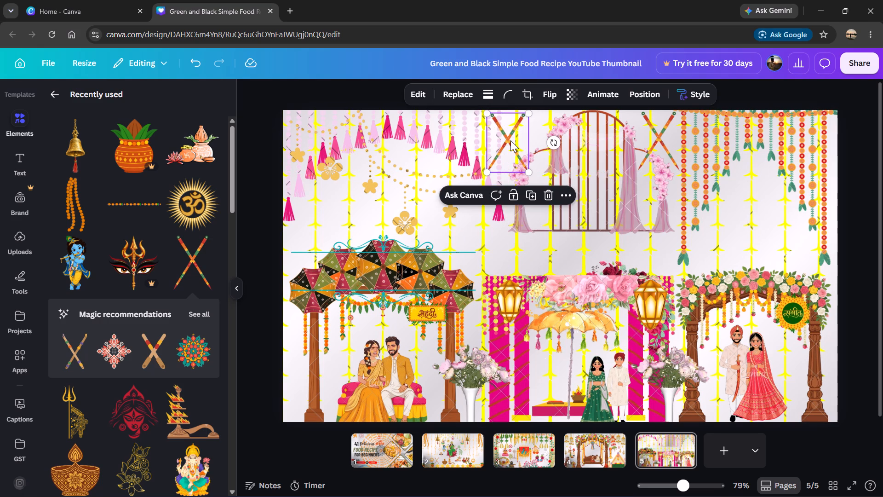
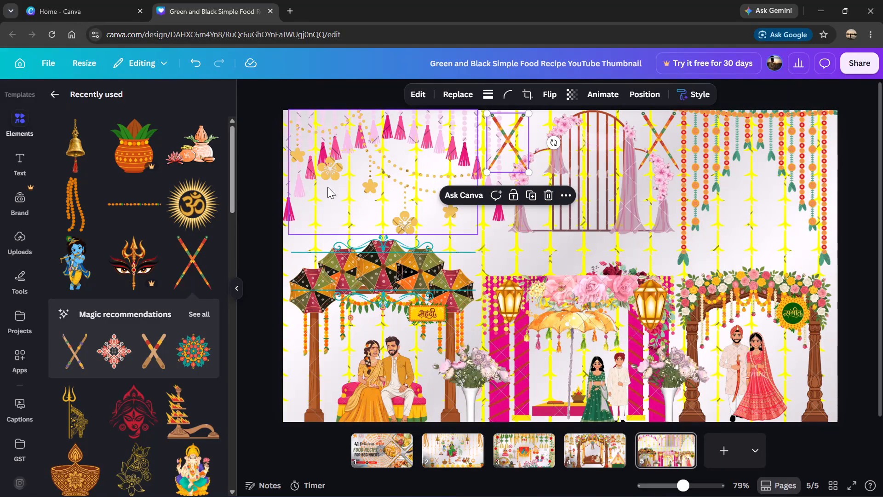
Look through the recently used elements for more decorations for page 5.
scroll(172, 275, "down", 4)
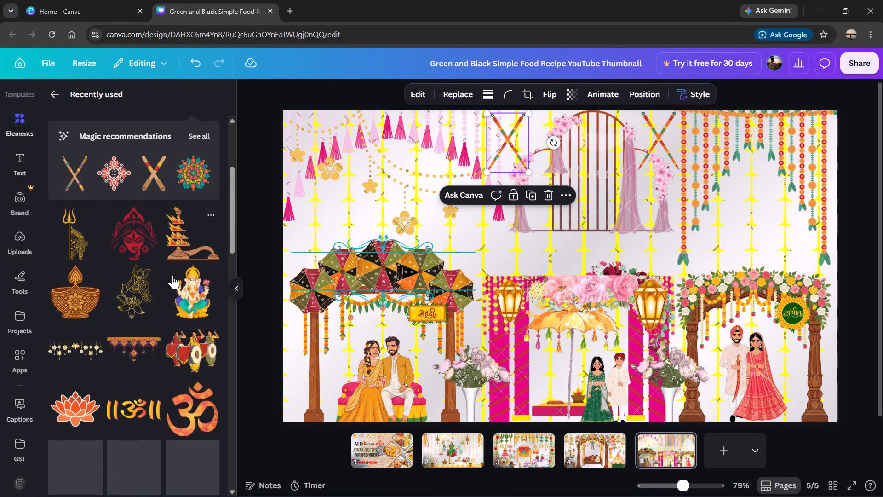
scroll(172, 275, "down", 4)
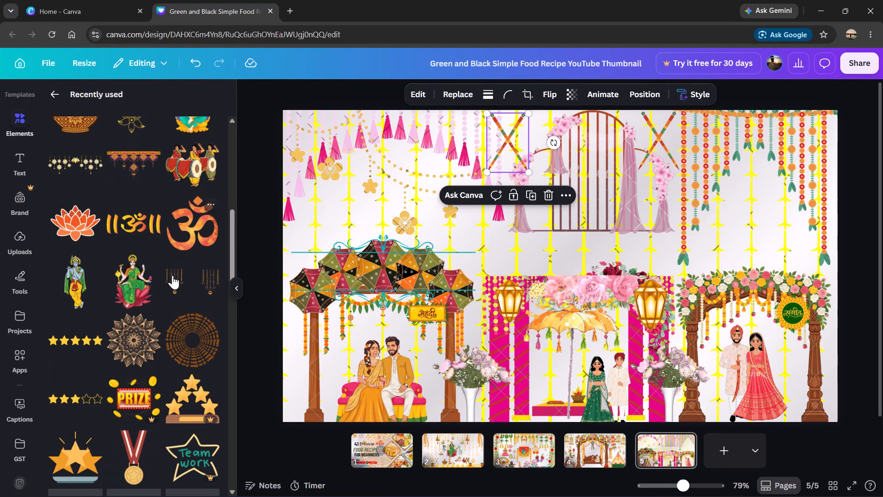
scroll(172, 275, "down", 3)
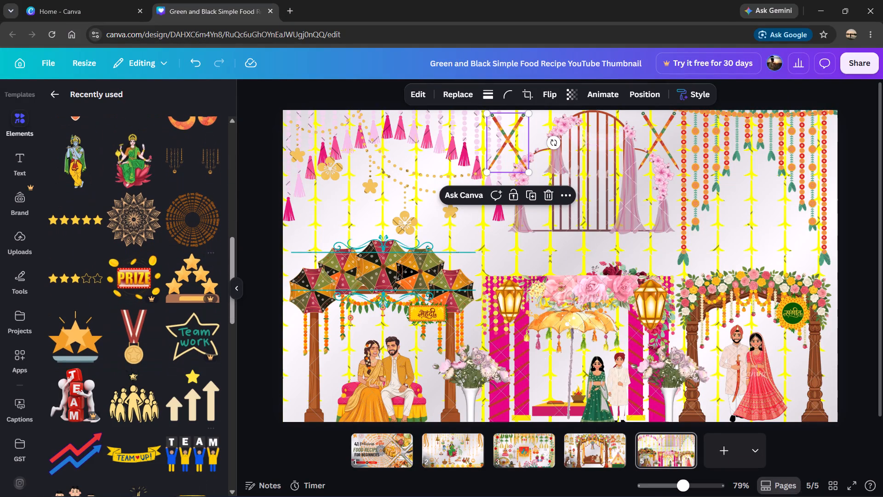
scroll(175, 496, "up", 11)
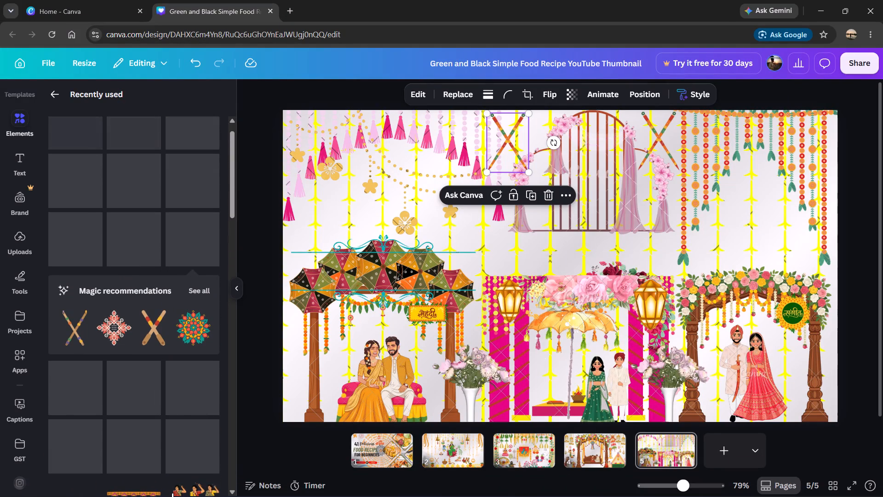
scroll(172, 493, "down", 1)
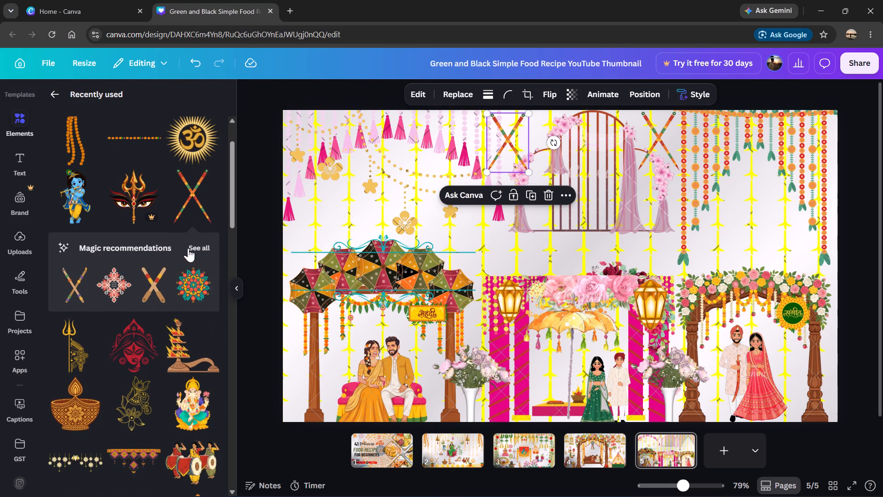
Look through the full magic recommendations for the crossed dandiya sticks for further festive decorations.
left_click(188, 248)
scroll(150, 403, "down", 1)
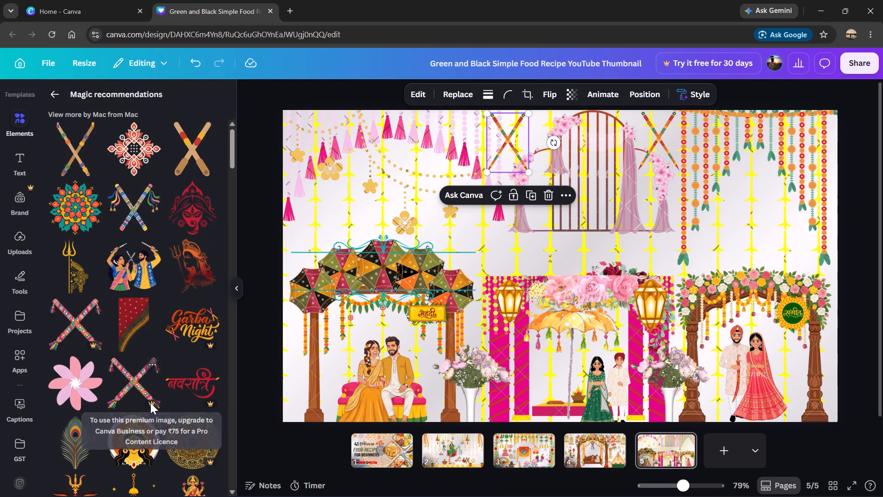
scroll(150, 403, "down", 4)
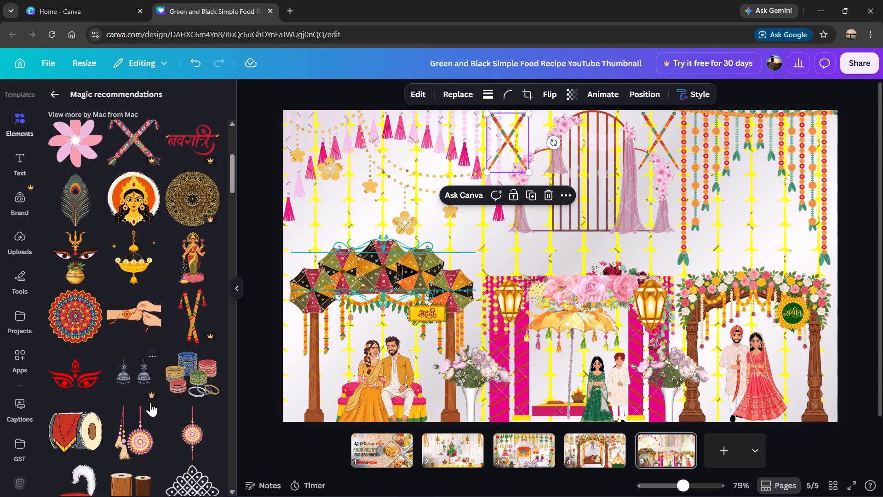
scroll(150, 403, "down", 5)
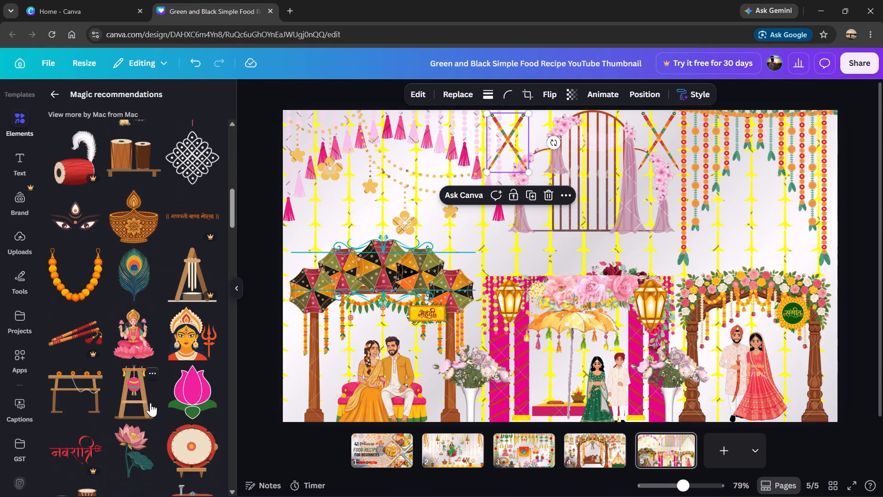
scroll(150, 403, "down", 5)
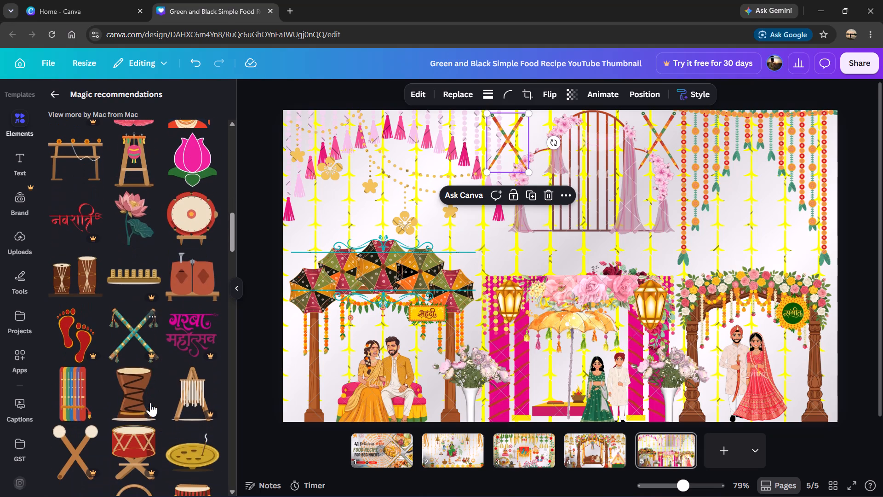
scroll(150, 403, "down", 5)
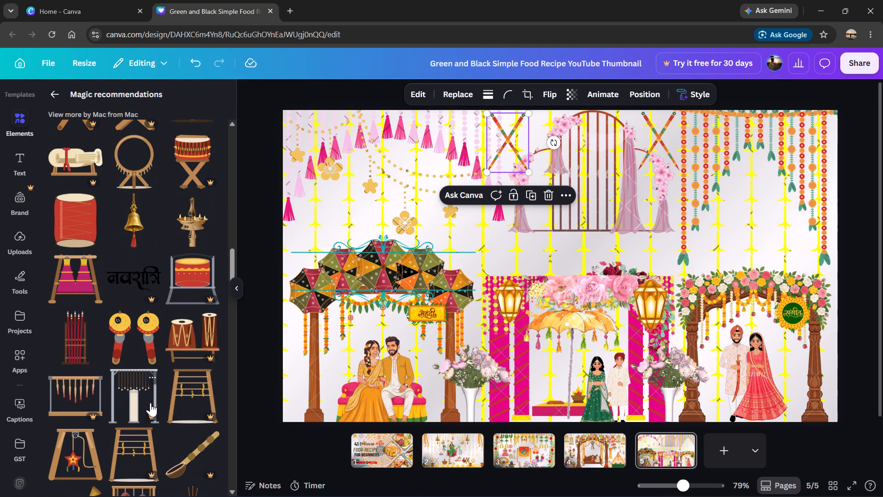
scroll(190, 262, "down", 3)
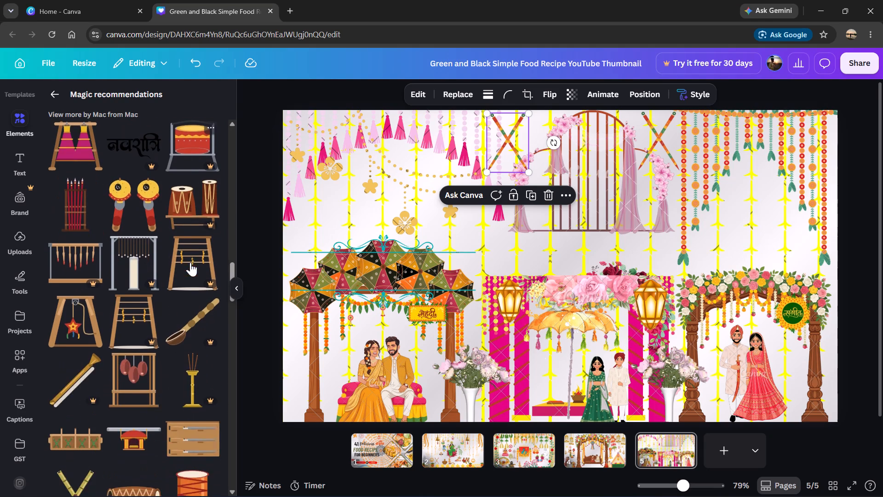
scroll(190, 262, "down", 8)
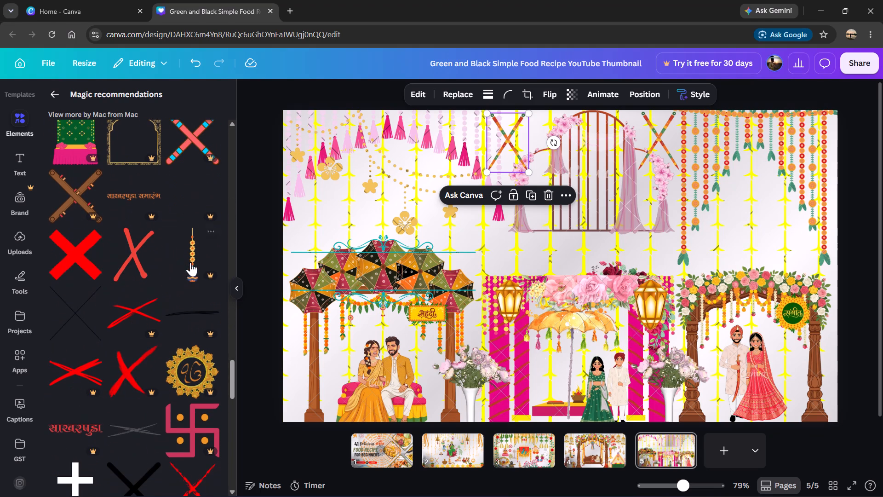
Open page 1 and look back through the dandiya sticks' magic recommendations for elements that could suit it.
left_click(384, 460)
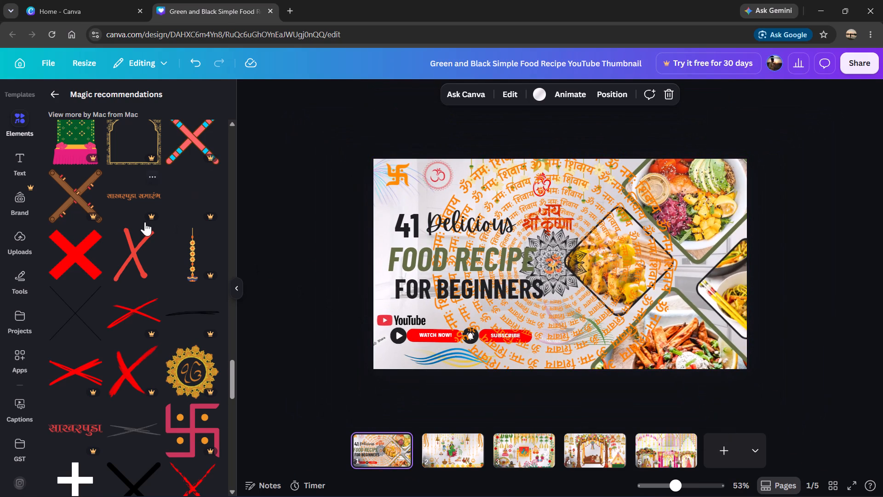
scroll(145, 222, "up", 4)
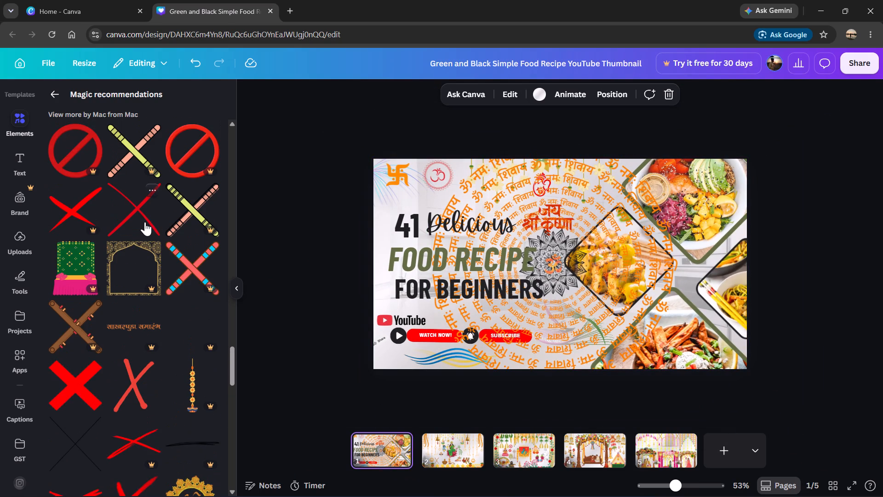
scroll(145, 222, "up", 3)
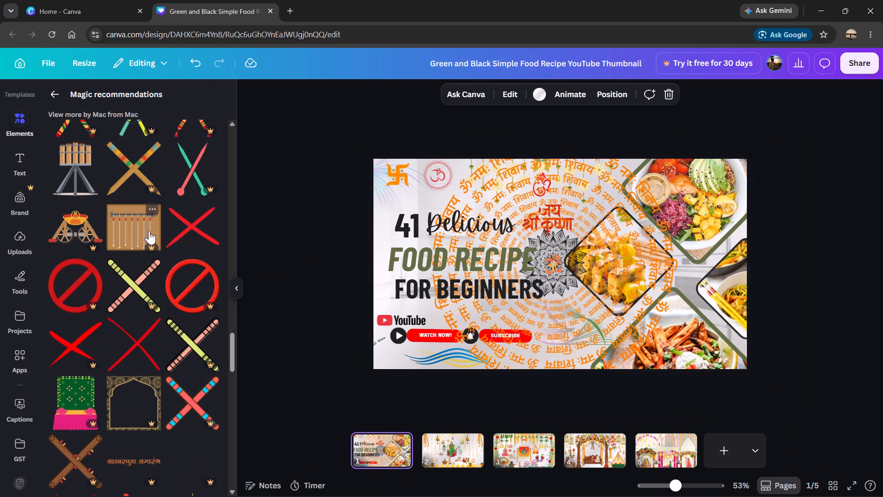
scroll(185, 239, "up", 6)
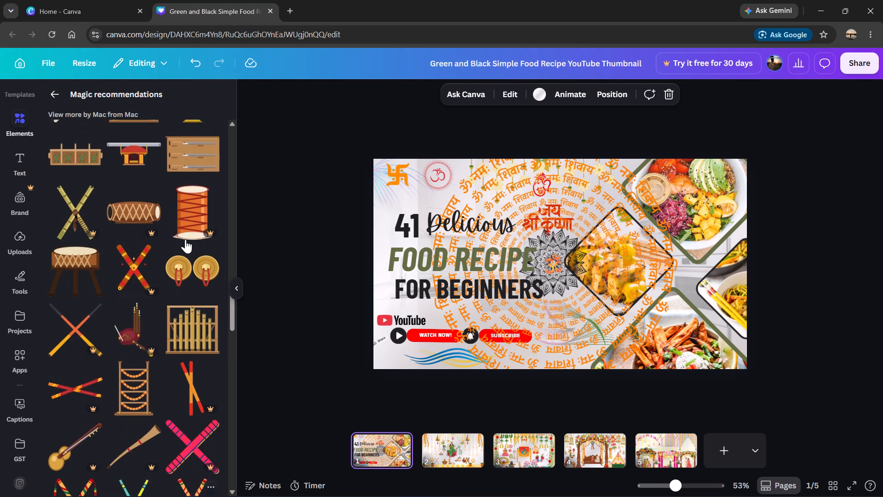
scroll(185, 239, "up", 8)
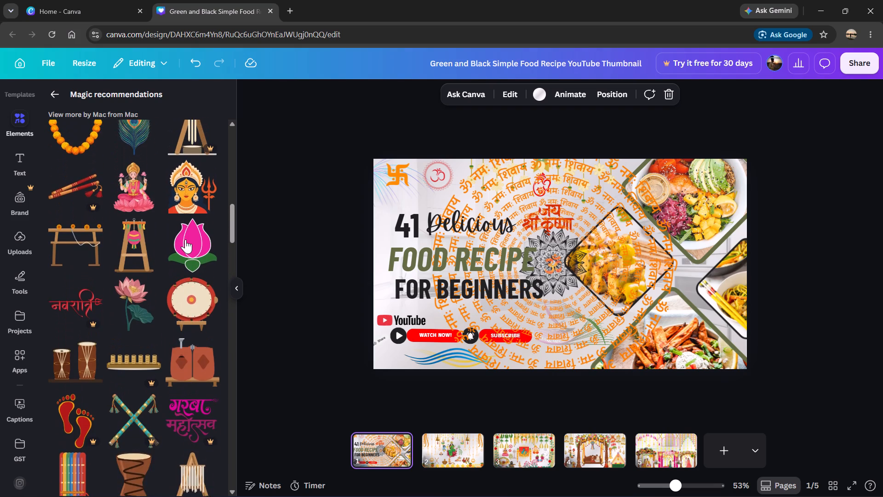
scroll(185, 239, "up", 3)
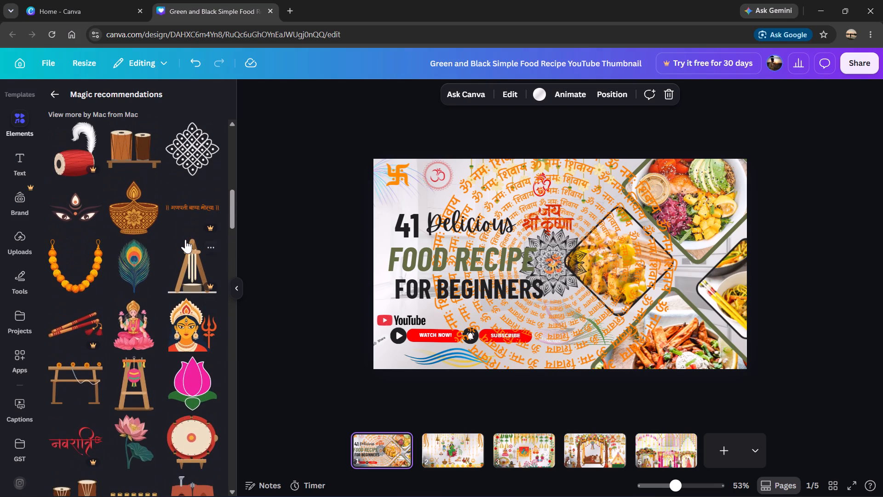
scroll(185, 239, "up", 3)
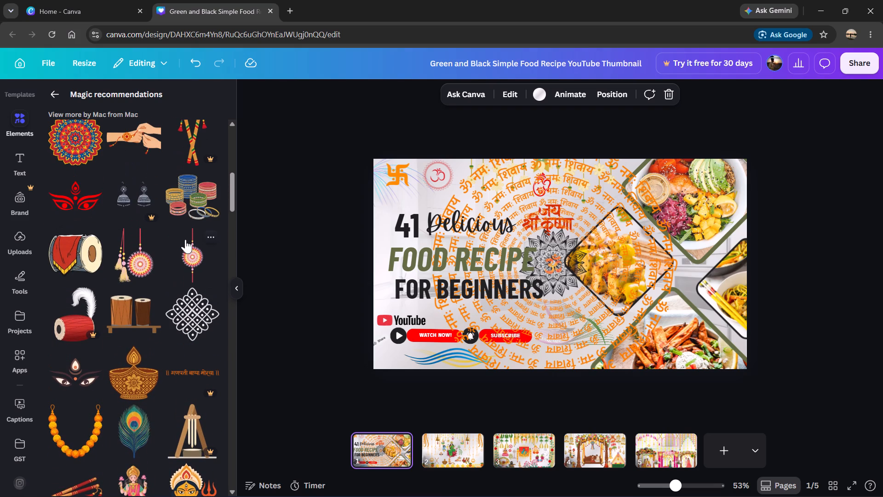
scroll(185, 239, "up", 7)
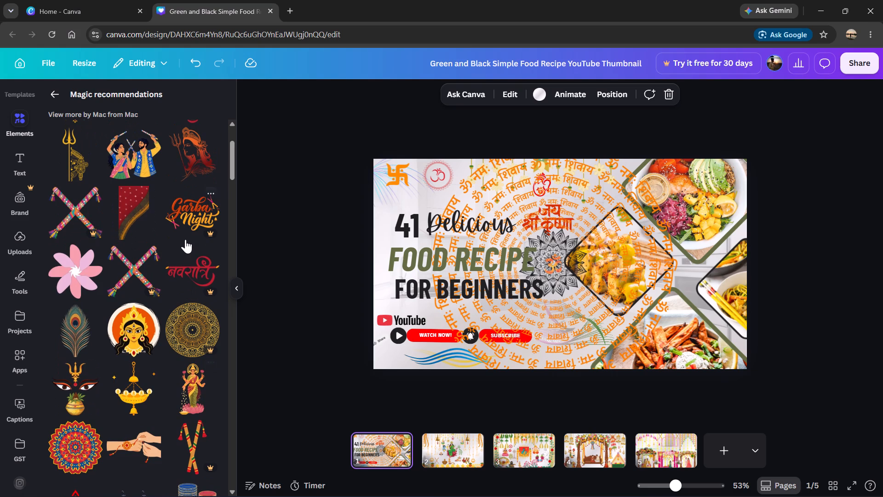
Review pages 2 and 3 of the design for spots that still need decoration.
left_click(457, 448)
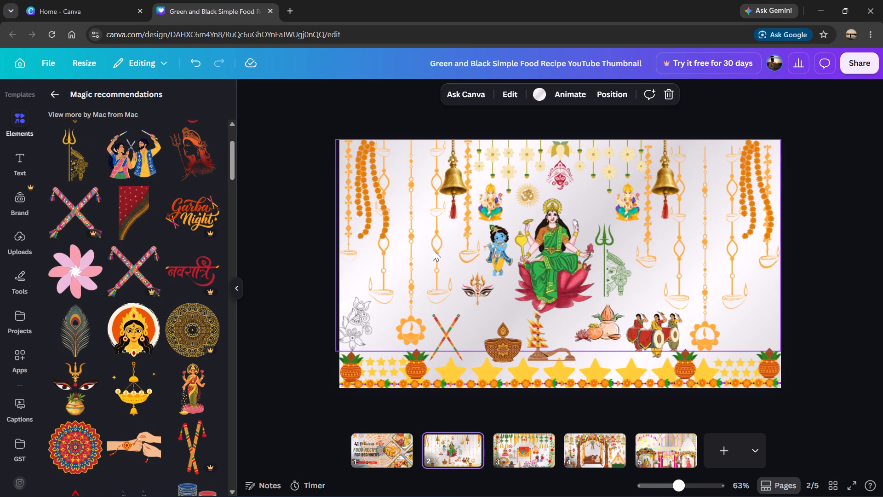
scroll(189, 243, "up", 1)
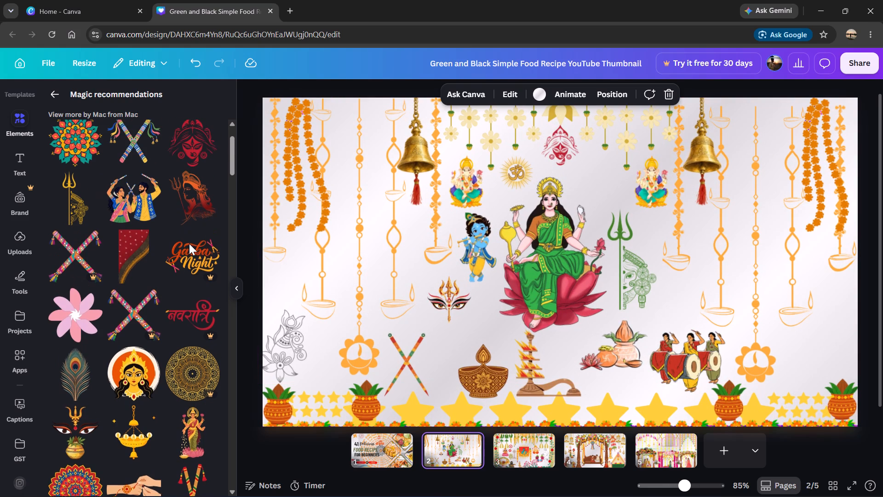
scroll(189, 243, "up", 1)
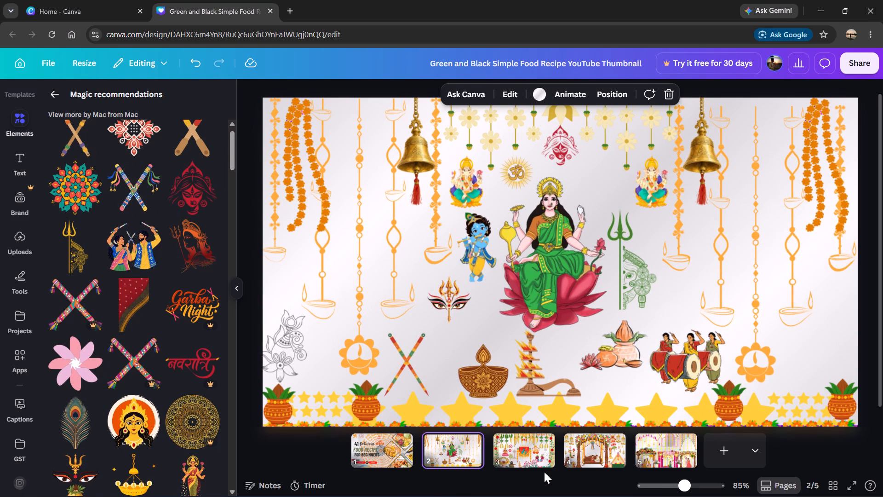
left_click(544, 472)
left_click(526, 455)
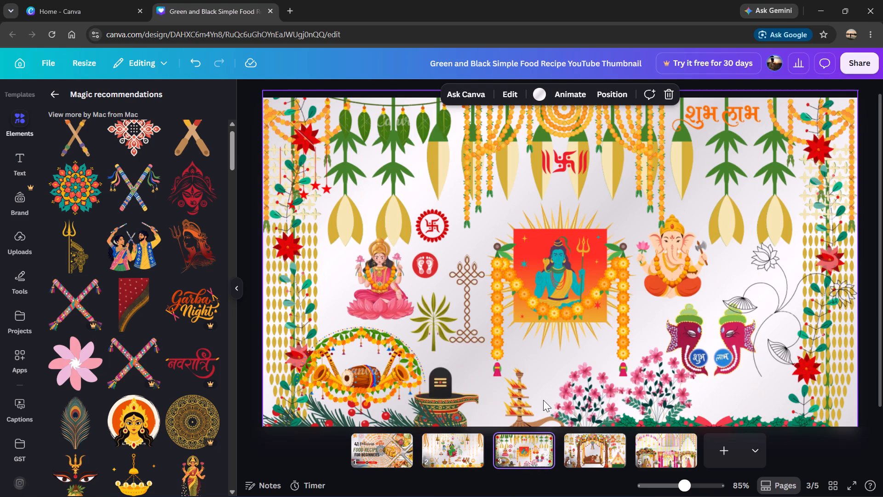
On page 4, add the blue halftone dot circle from the recently used elements and place it centred beneath the wooden swing, overlapping the page's bottom edge.
left_click(574, 443)
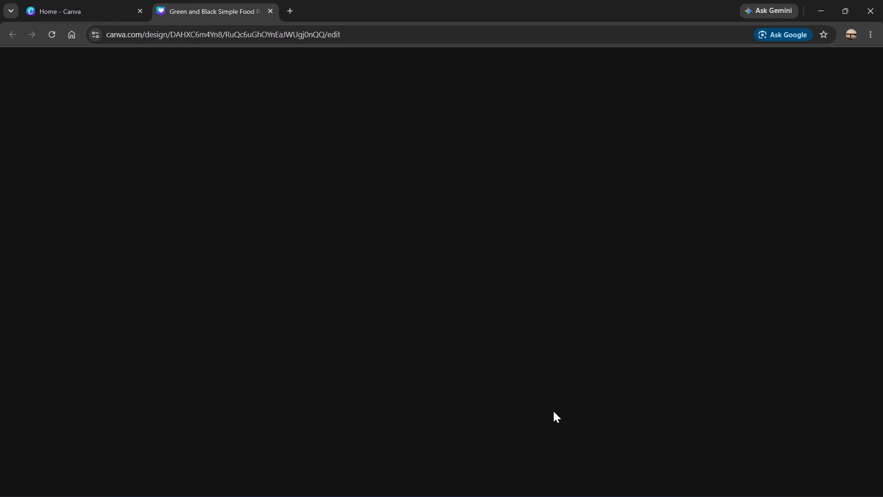
left_click(577, 453)
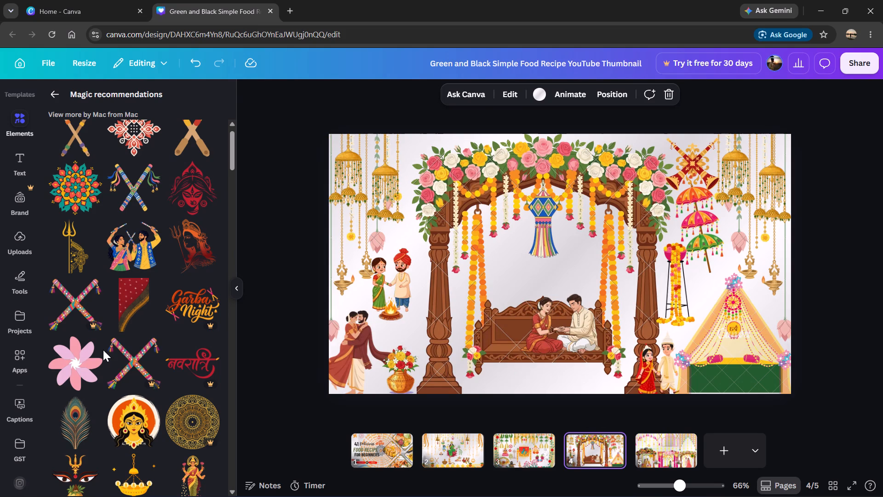
scroll(103, 350, "down", 1)
scroll(105, 64, "down", 4)
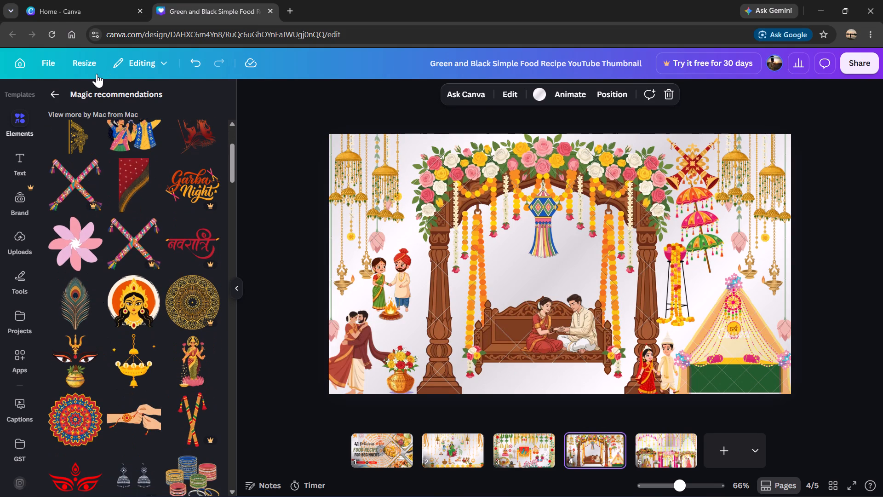
left_click(51, 85)
scroll(119, 171, "up", 3)
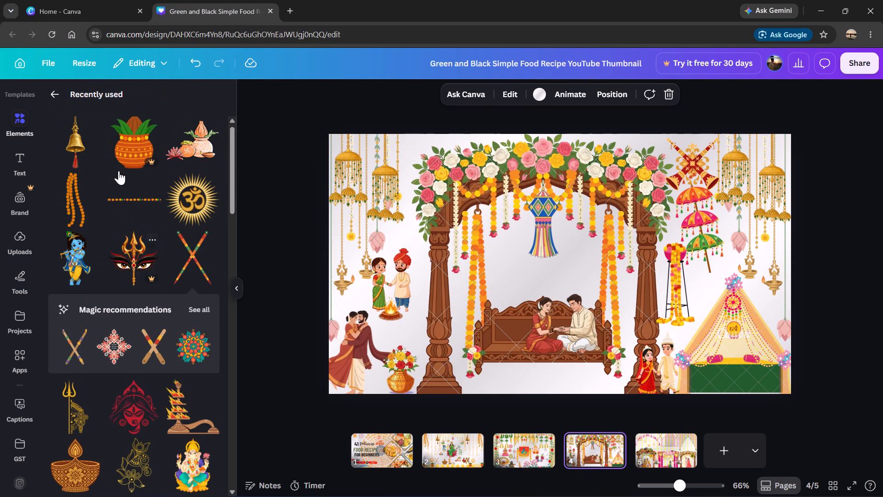
scroll(119, 171, "up", 2)
scroll(119, 171, "down", 2)
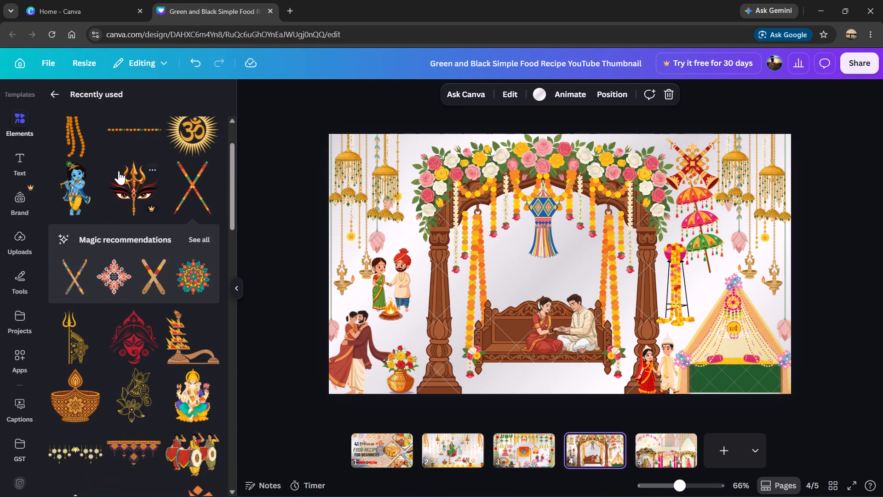
scroll(119, 171, "down", 2)
scroll(157, 295, "down", 4)
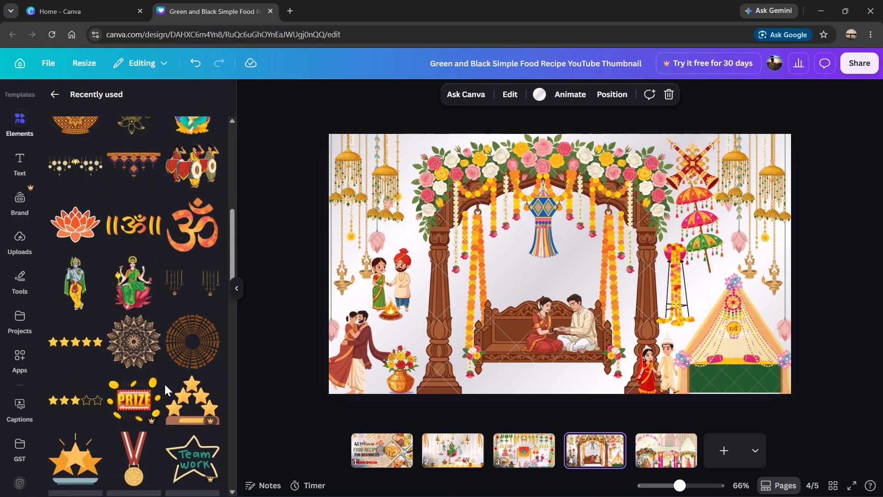
scroll(165, 384, "down", 5)
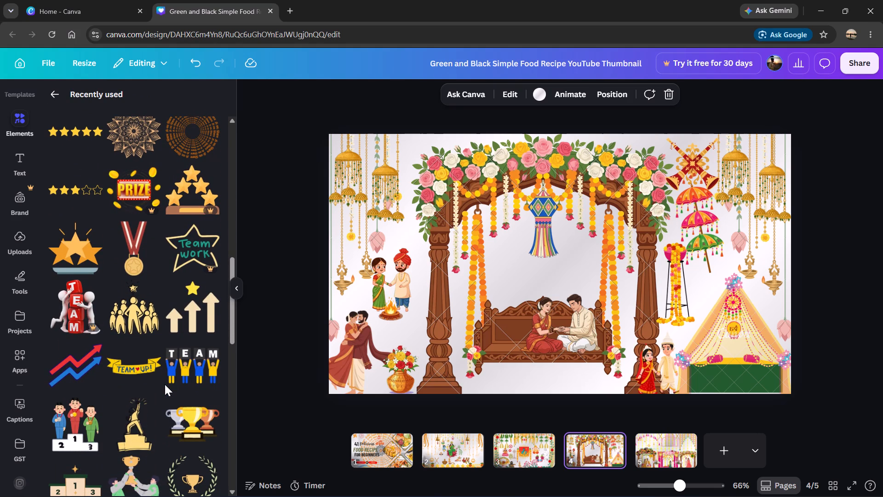
scroll(165, 384, "down", 6)
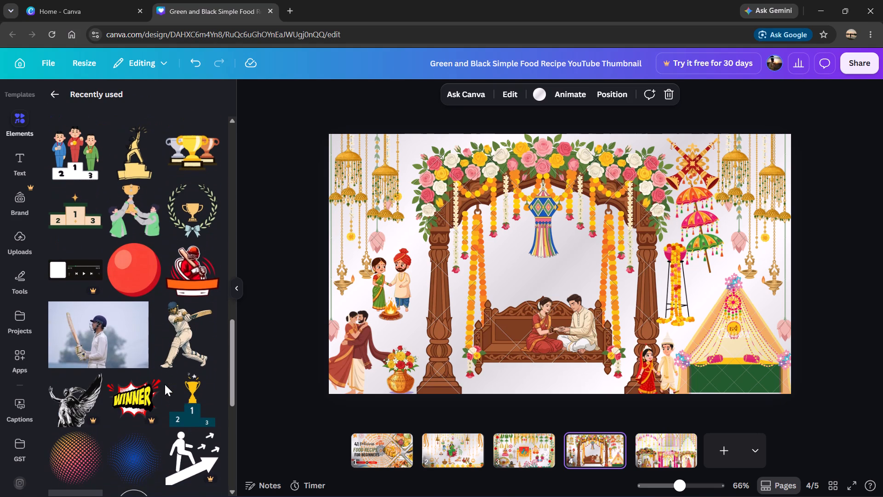
scroll(94, 374, "down", 2)
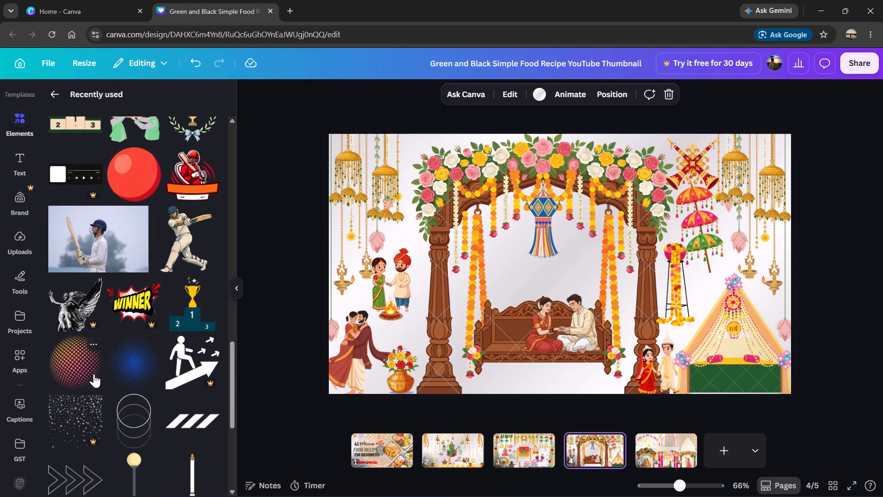
left_click(129, 362)
left_click_drag(551, 271, 548, 283)
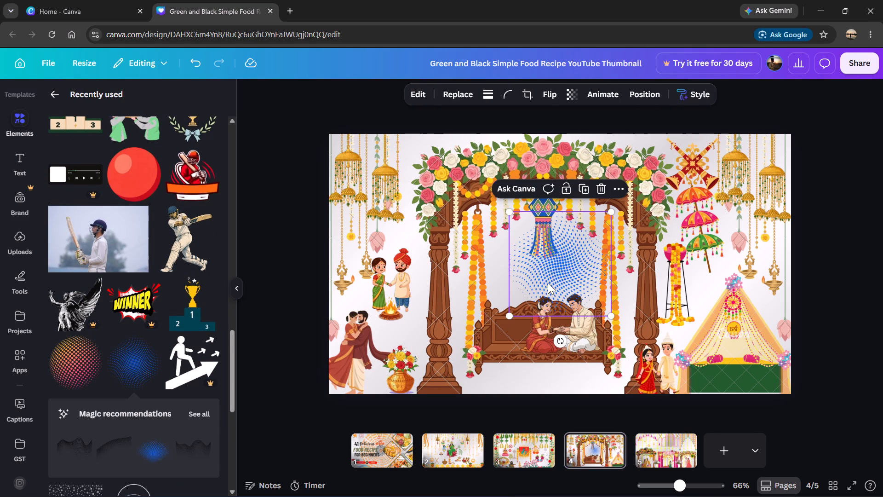
left_click_drag(548, 283, 539, 417)
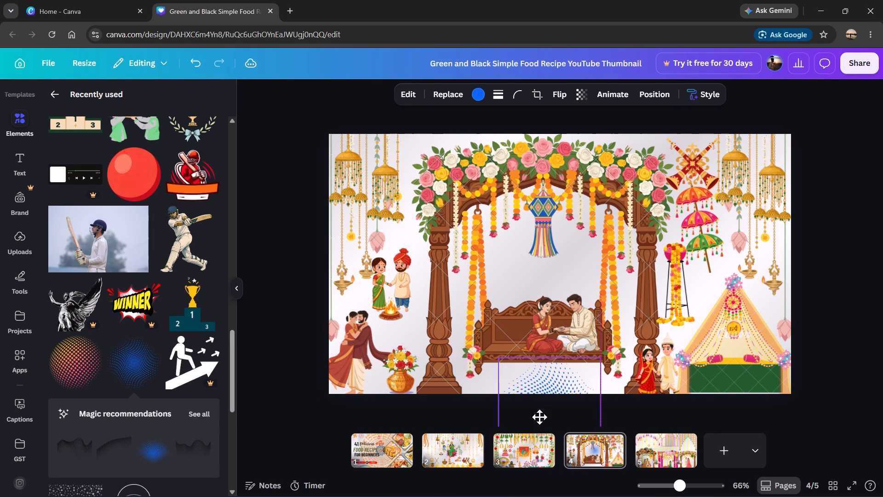
left_click_drag(539, 417, 504, 396)
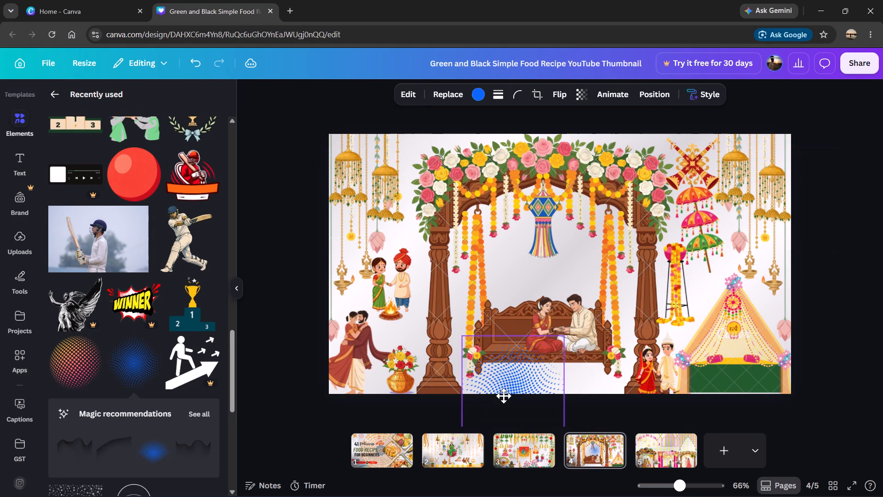
left_click_drag(504, 396, 532, 403)
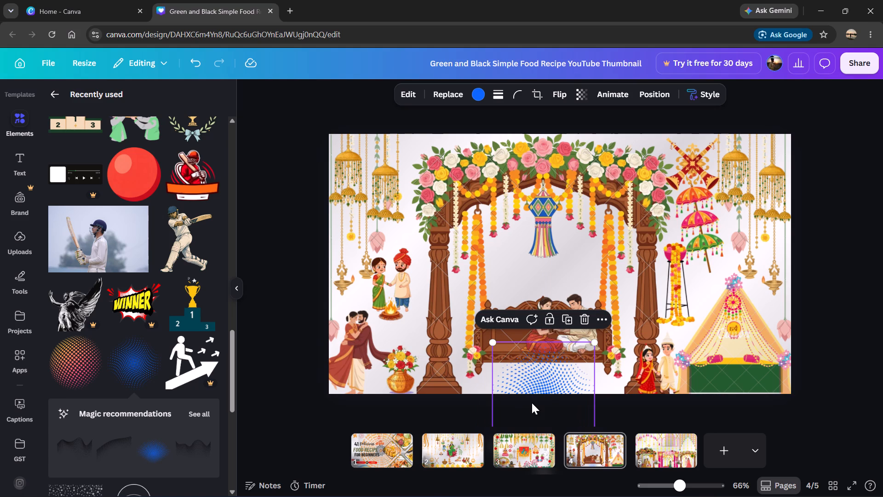
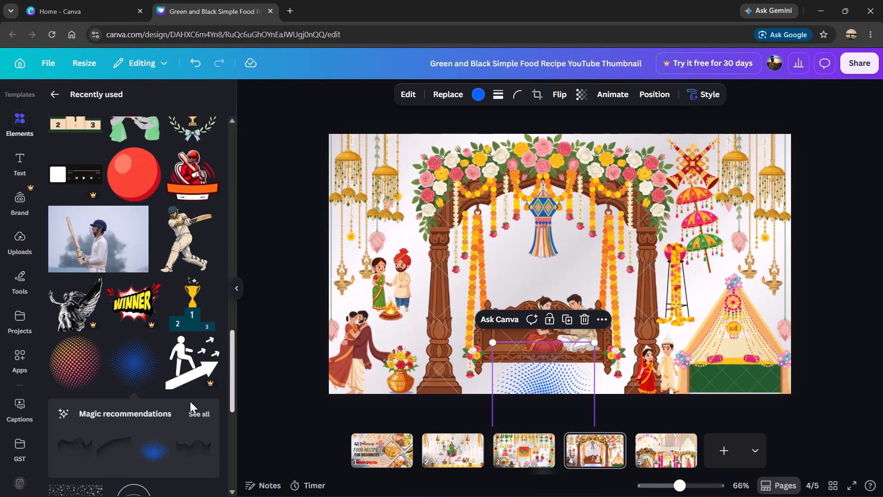
On page 4, add the round-globe lamp post from the recently used elements and place it at the base of the mandap's left pillar.
scroll(190, 401, "down", 5)
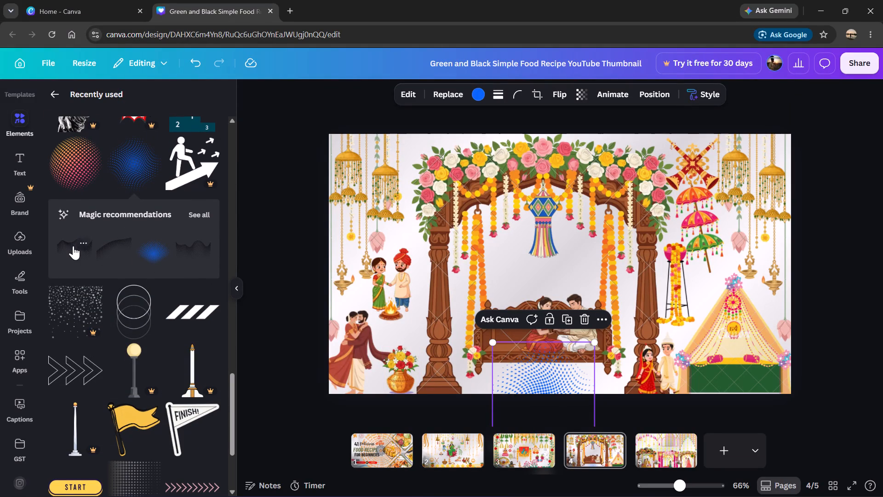
scroll(136, 385, "down", 1)
left_click(131, 341)
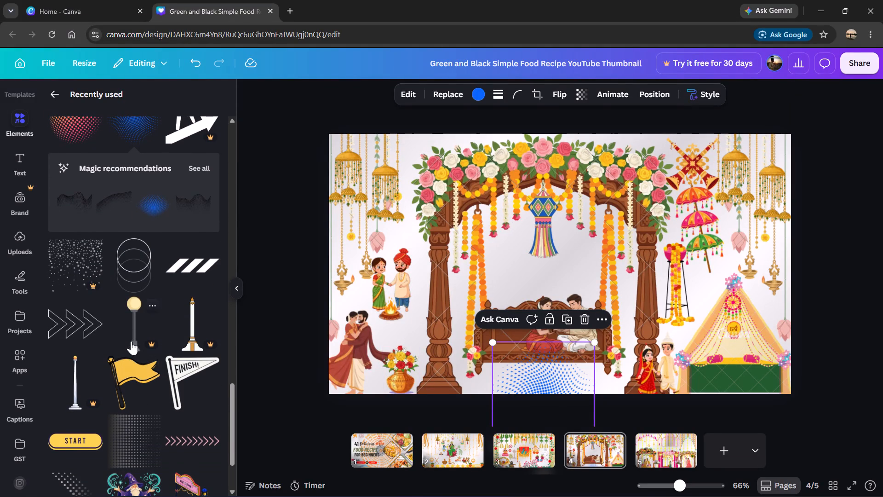
left_click_drag(555, 274, 437, 324)
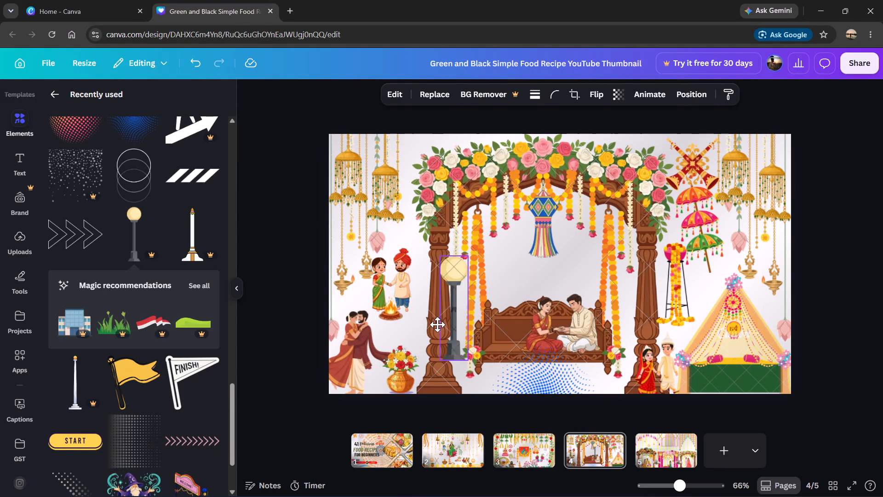
left_click_drag(437, 324, 434, 352)
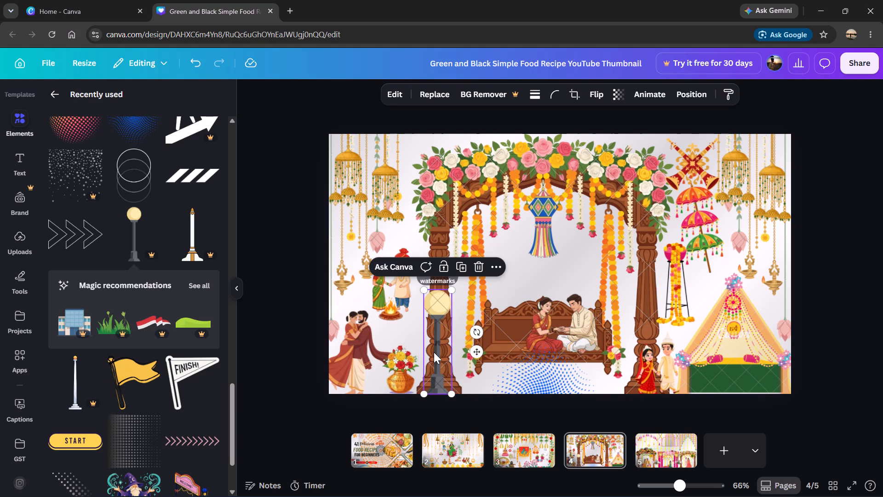
Add a second lamp post at the base of the mandap's right pillar, shifting the small bride and groom there inward beside the swing.
left_click(138, 236)
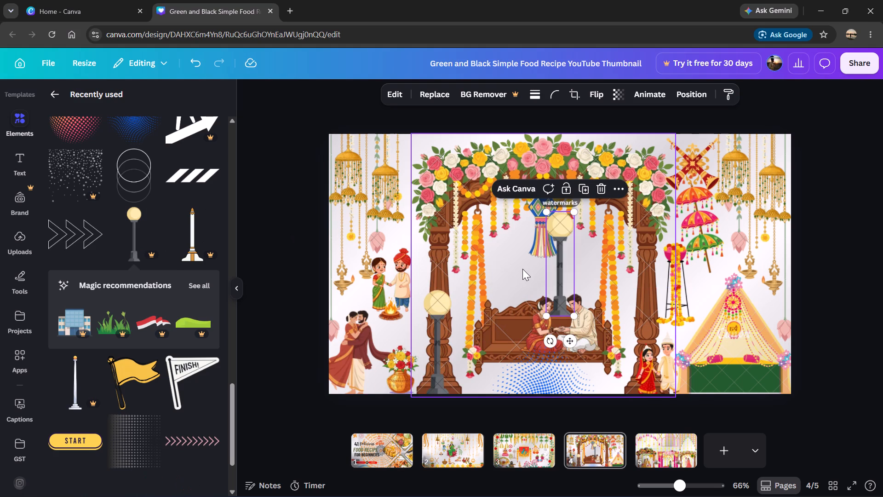
left_click_drag(579, 290, 665, 339)
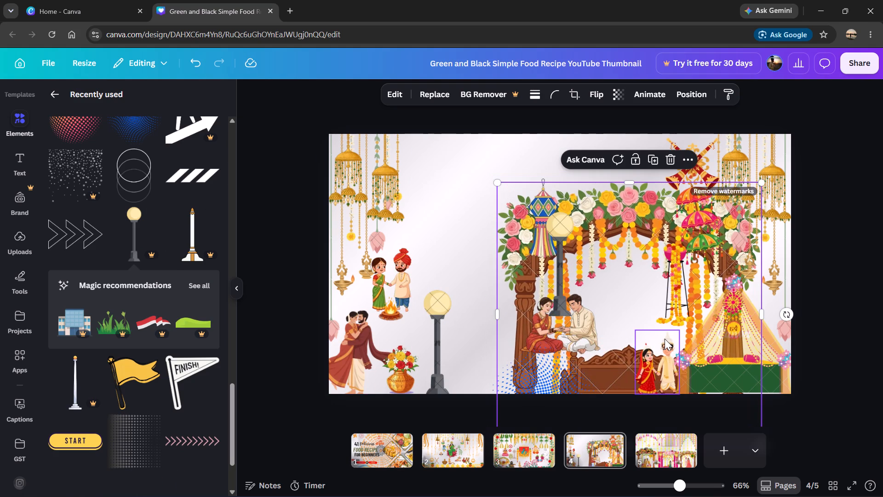
key("ctrl+z")
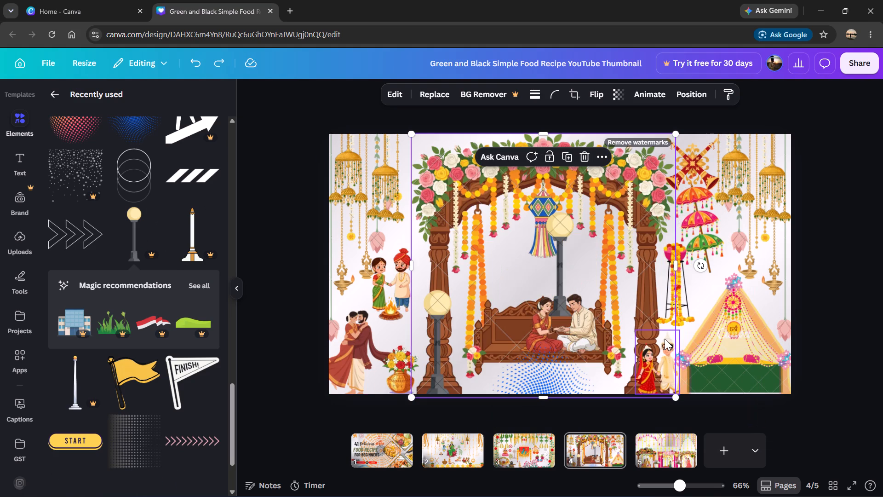
left_click_drag(556, 248, 665, 273)
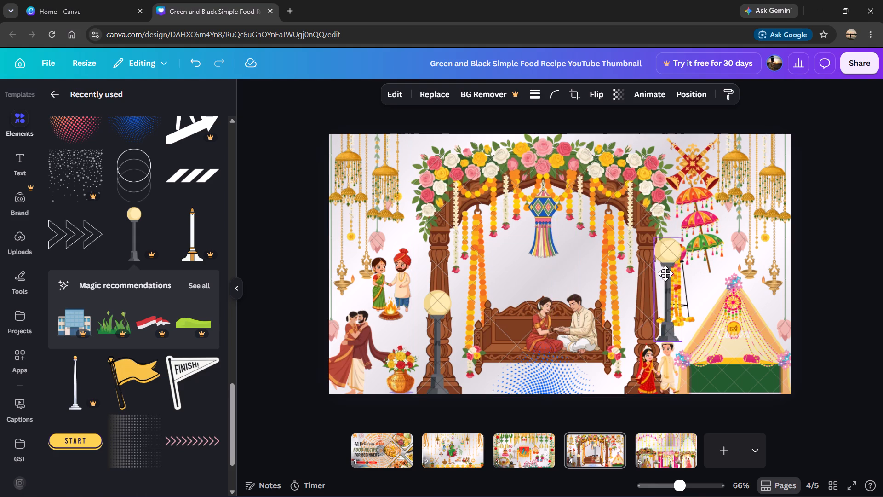
left_click_drag(665, 273, 648, 278)
left_click_drag(672, 353, 631, 347)
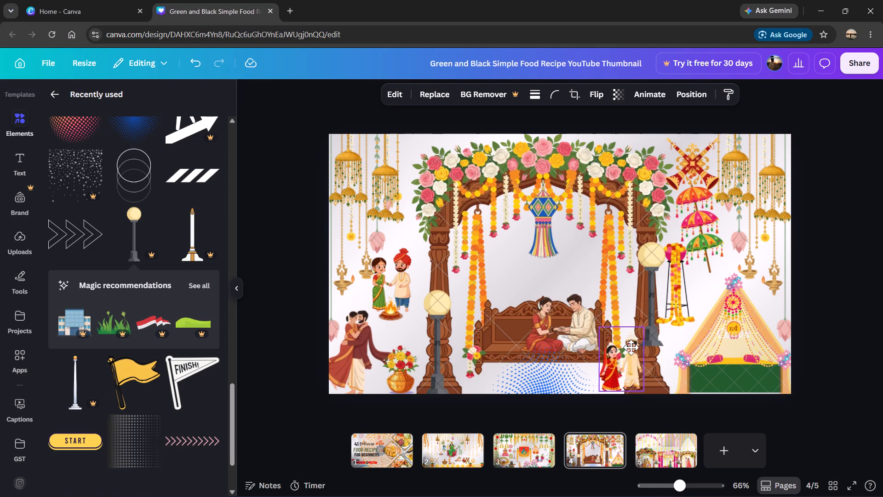
left_click_drag(631, 347, 622, 354)
left_click_drag(654, 282, 649, 332)
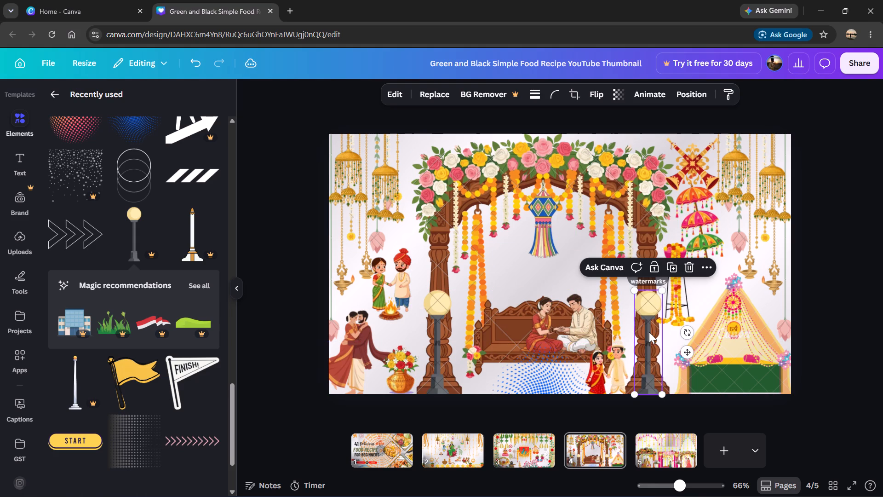
left_click(435, 403)
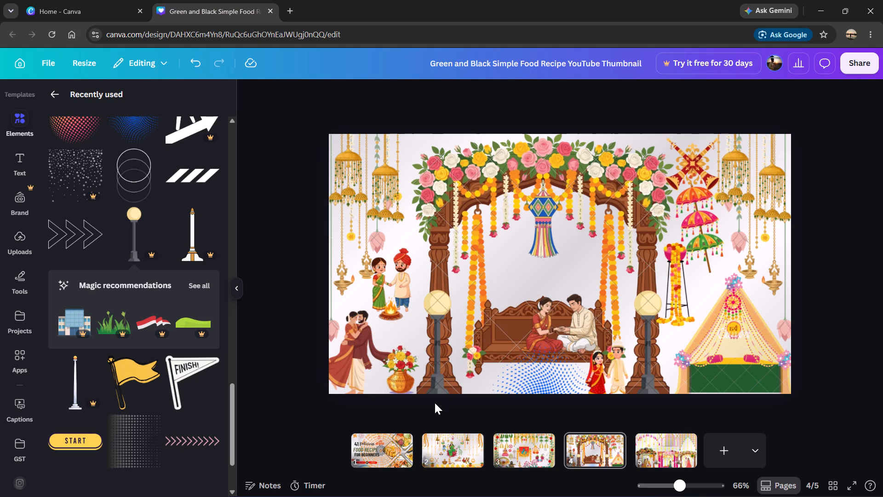
Look through the lamp post's magic recommendations and the recently used elements for further decorations.
scroll(435, 403, "down", 2)
left_click(204, 286)
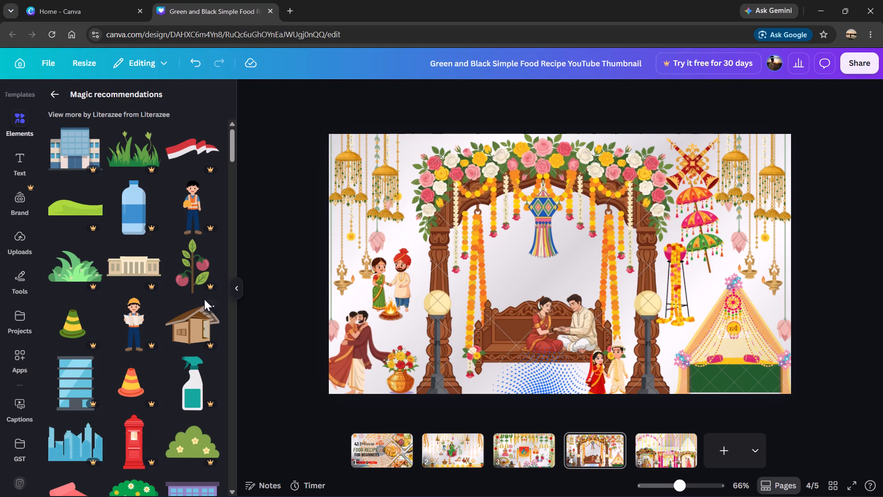
scroll(204, 299, "up", 4)
left_click(57, 95)
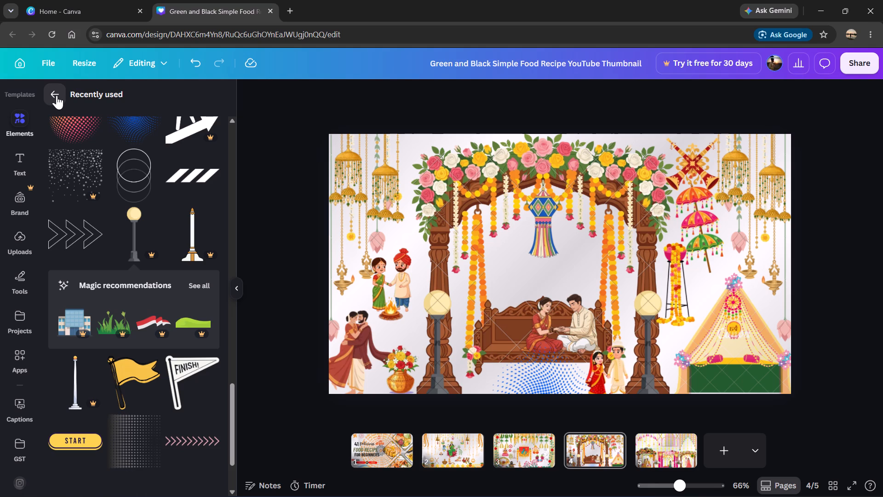
scroll(104, 276, "up", 7)
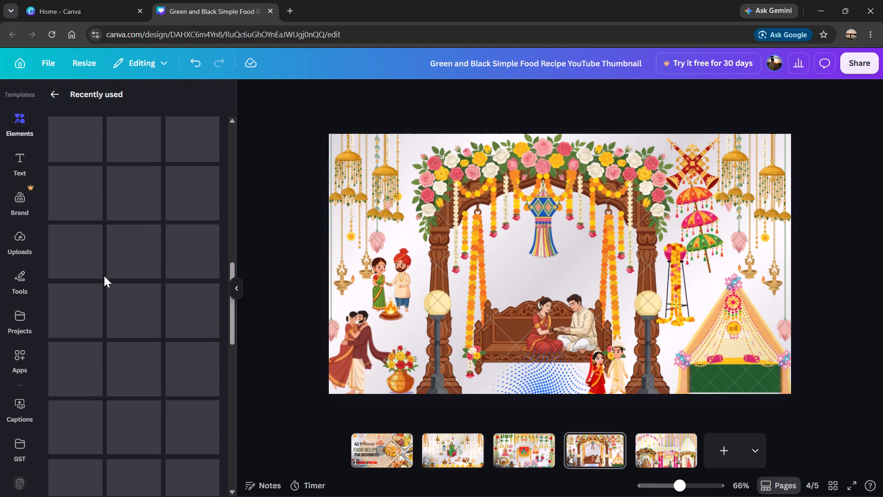
scroll(104, 276, "up", 1)
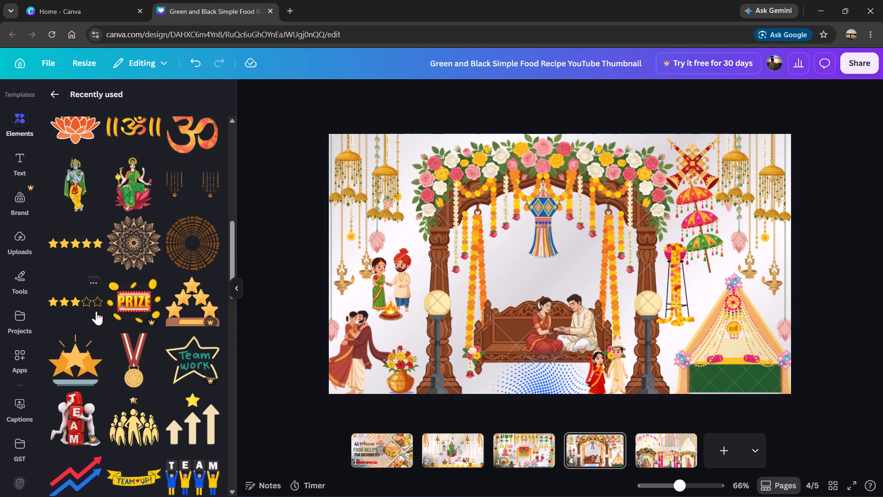
scroll(96, 314, "up", 10)
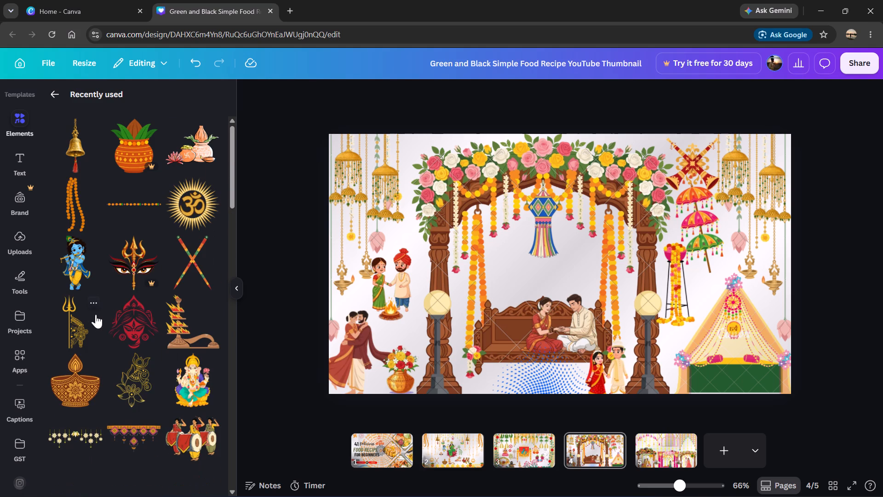
scroll(192, 299, "right", 2)
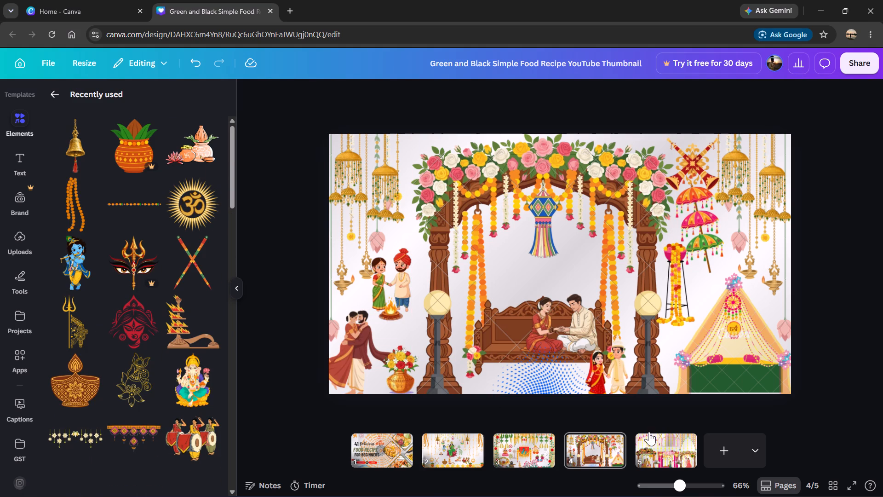
left_click(649, 432)
scroll(152, 316, "down", 2)
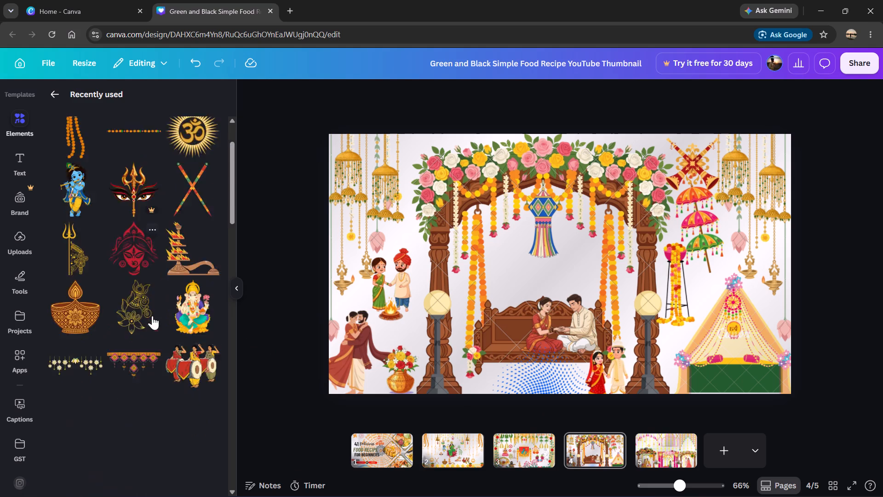
scroll(152, 316, "down", 2)
Return to the Canva home page and look over the recent designs and template categories.
left_click(20, 62)
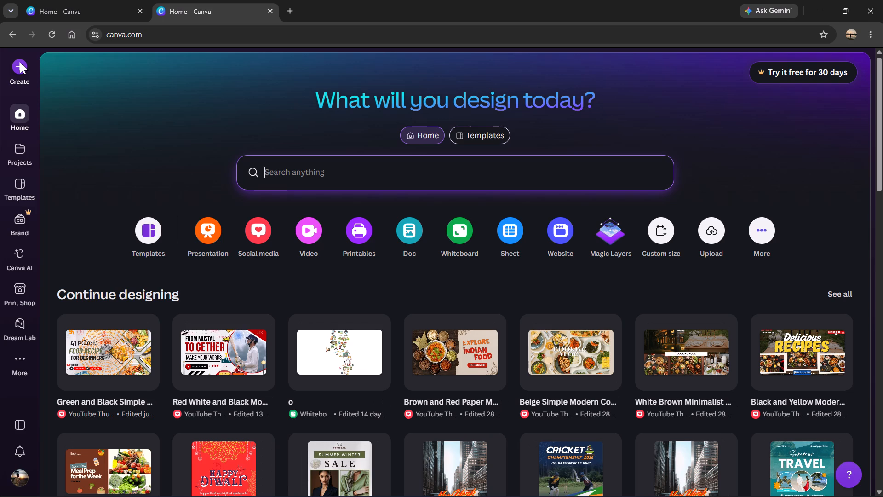
scroll(171, 116, "down", 3)
scroll(257, 286, "down", 3)
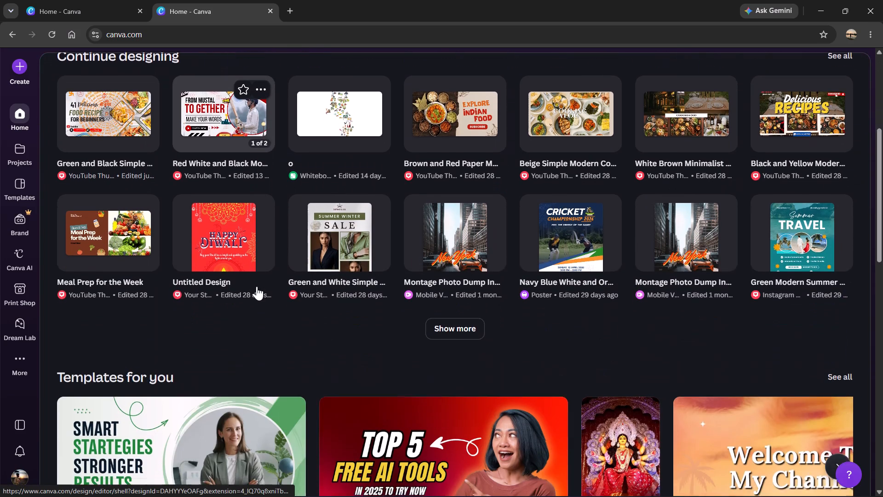
scroll(257, 286, "down", 3)
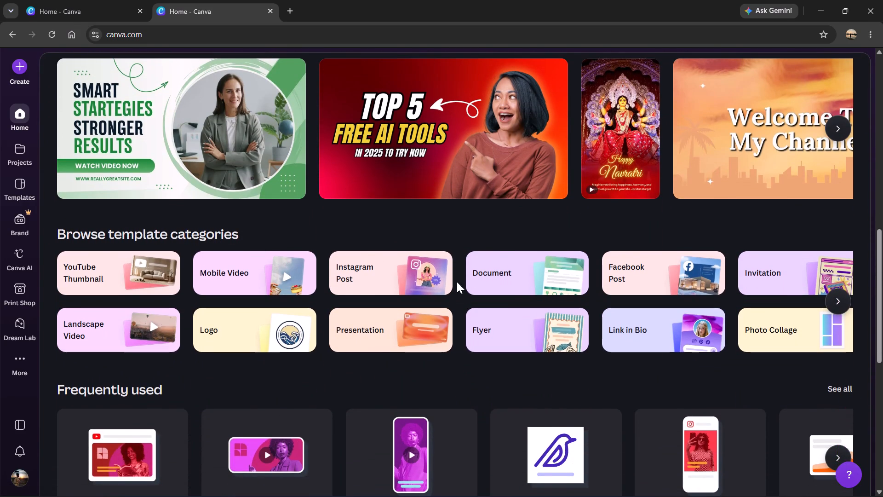